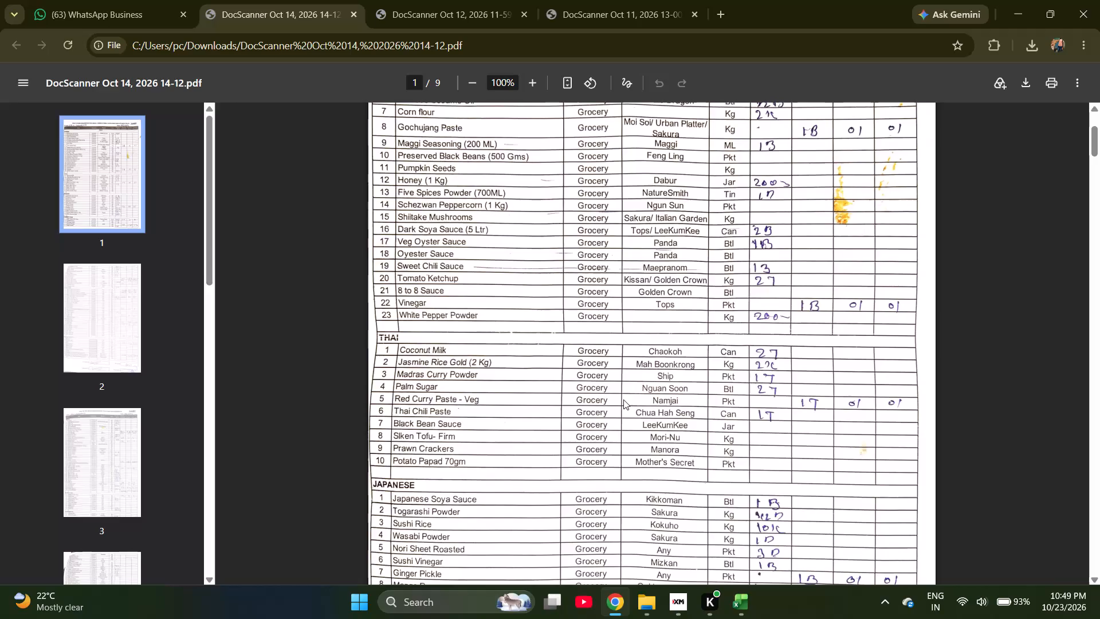
Find Gochujang Paste in the dry store issue report and enter 1 as its KITCHEN issue for day 12, per the scanned requisition.
key("alt+Tab")
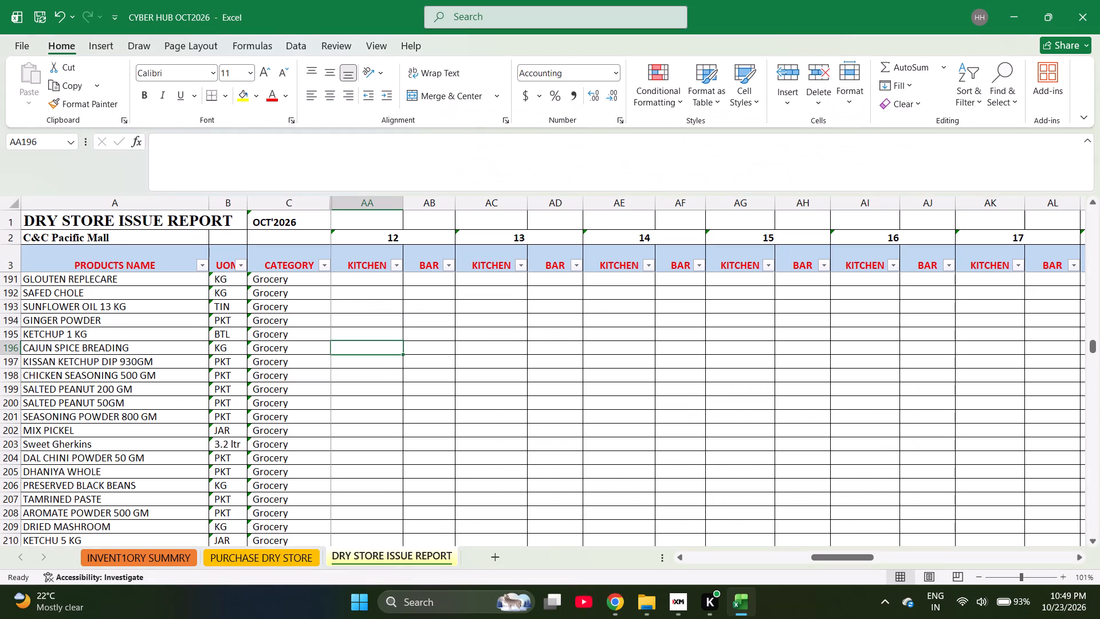
key("alt+Tab")
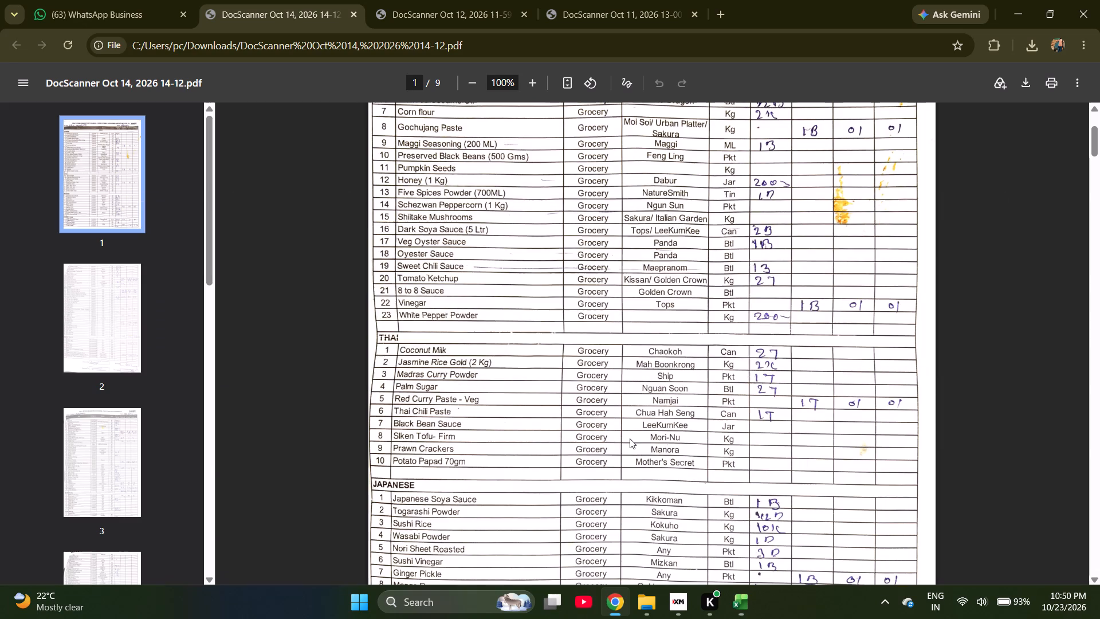
scroll(630, 438, "up", 6)
key("alt+Tab")
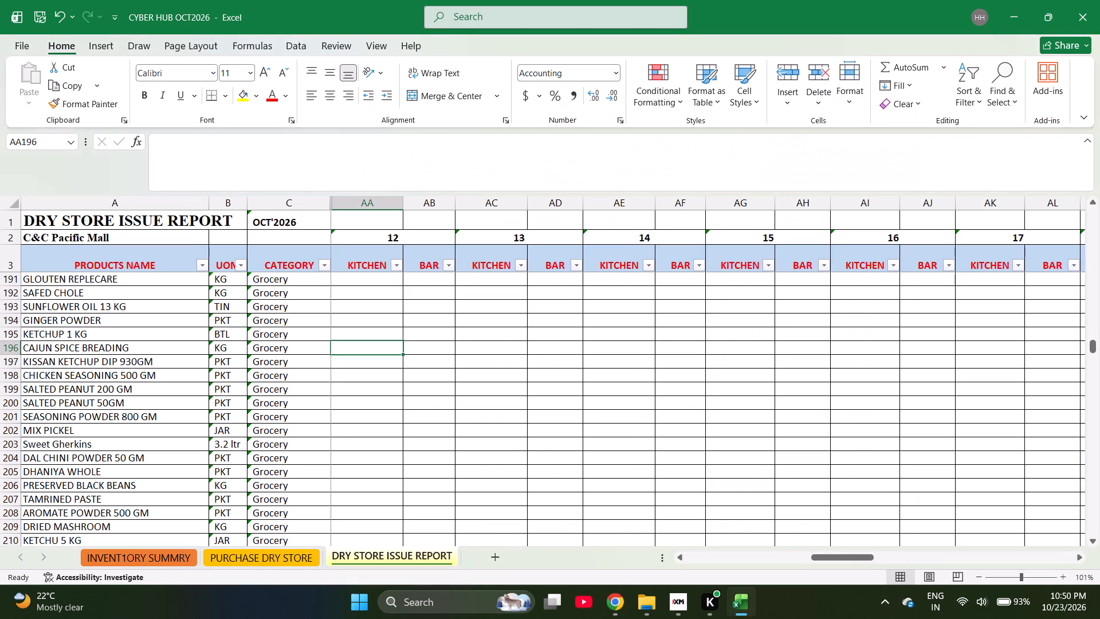
key("alt+Tab")
key("alt+Tab")
key("ctrl+f")
type("GOCHU")
key("Return")
key("Escape")
key("Right")
key("Right")
key("Right")
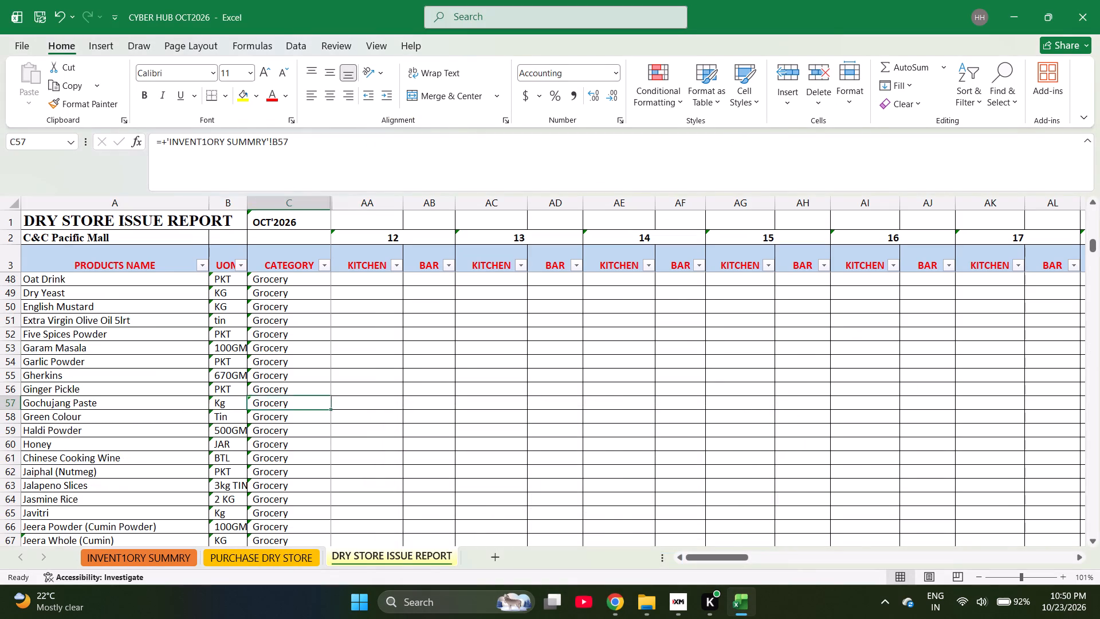
key("alt+Tab")
key("alt+Tab")
key("1")
key("Return")
Find 8 to 8 Sauce in the issue report and enter 1 in its day 12 KITCHEN cell.
key("alt+Tab")
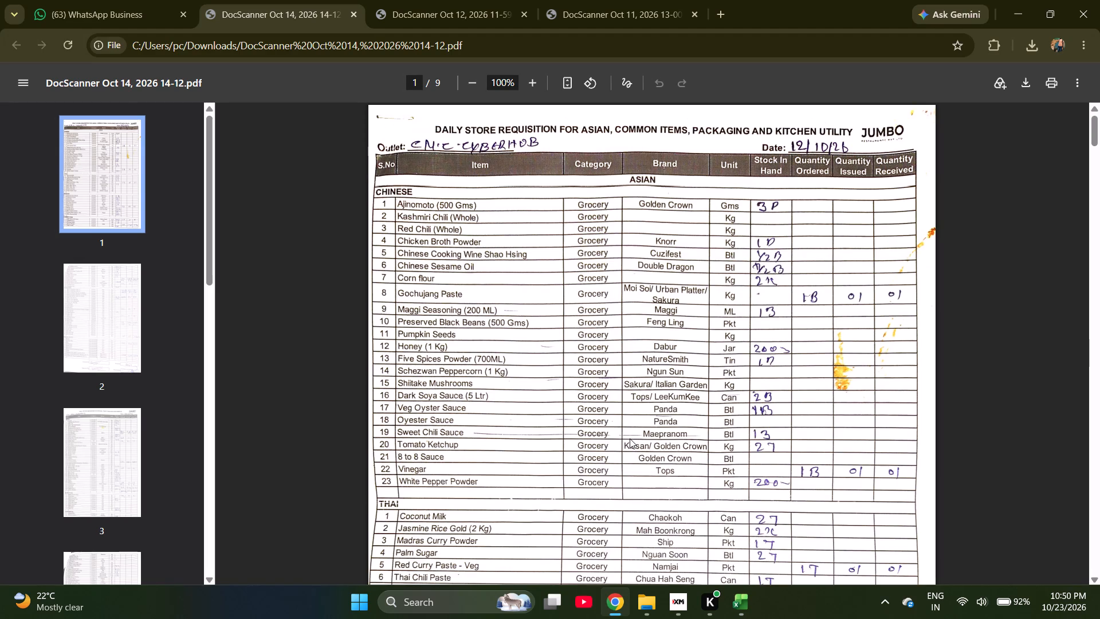
key("alt+Tab")
key("ctrl+f")
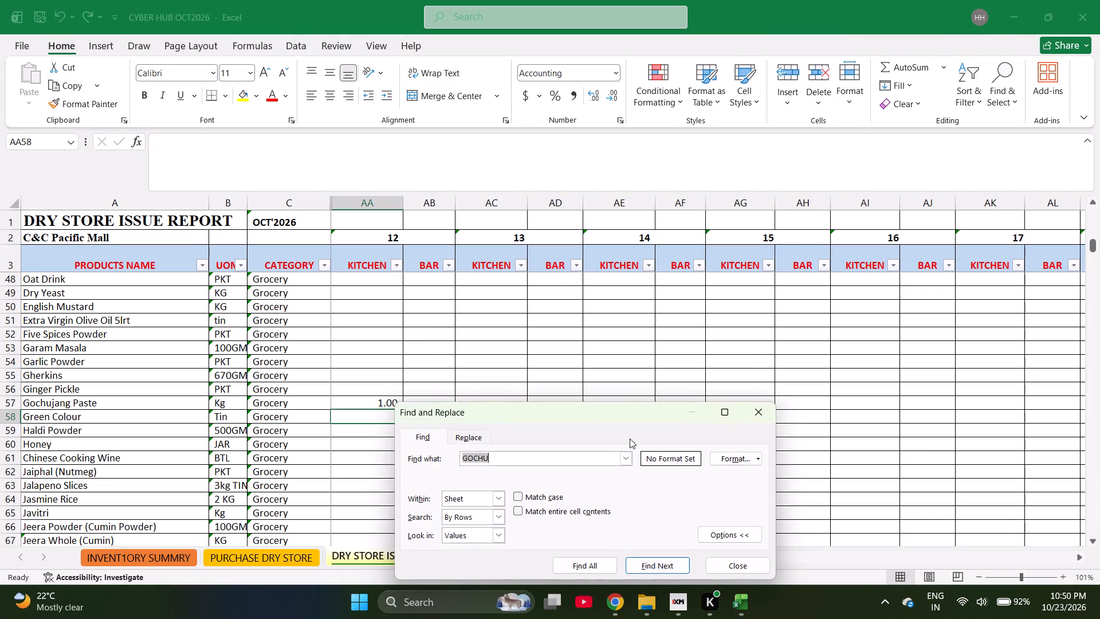
type("8 TO")
key("space")
key("Return")
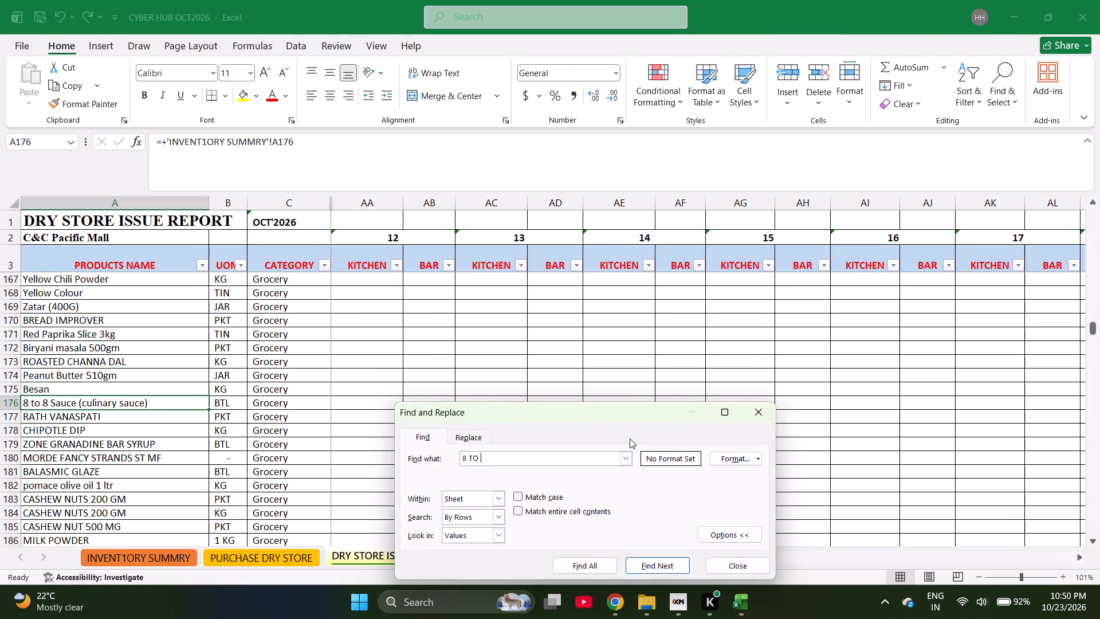
key("Escape")
key("Right")
key("Right")
key("Right")
key("alt+Tab")
key("alt+Tab")
key("1")
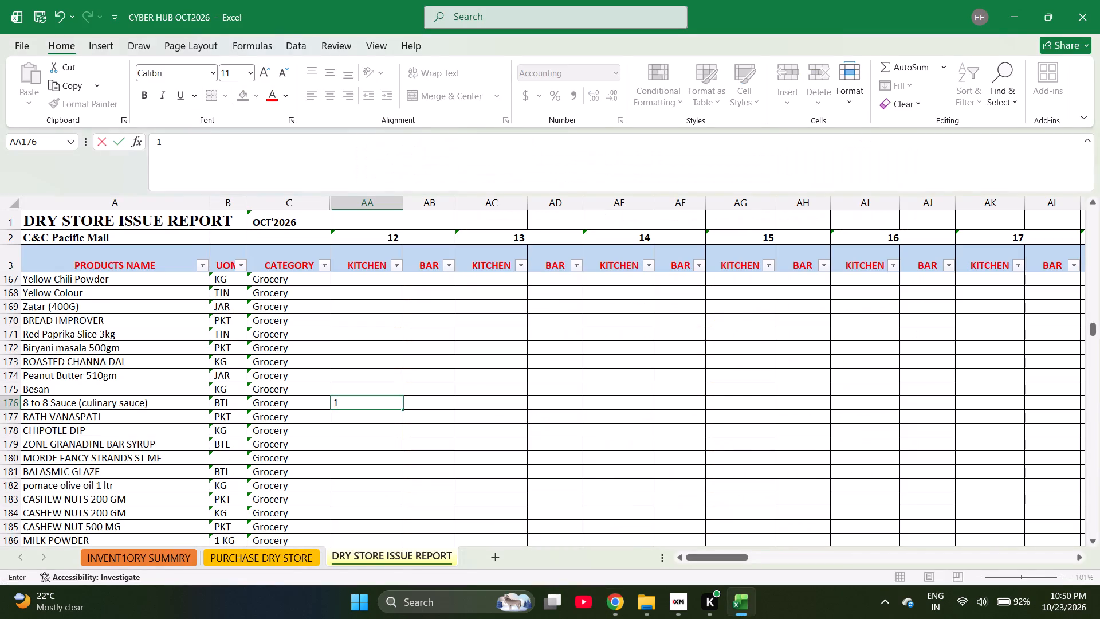
key("alt+Tab")
key("alt+Tab")
key("Return")
key("Down")
key("Down")
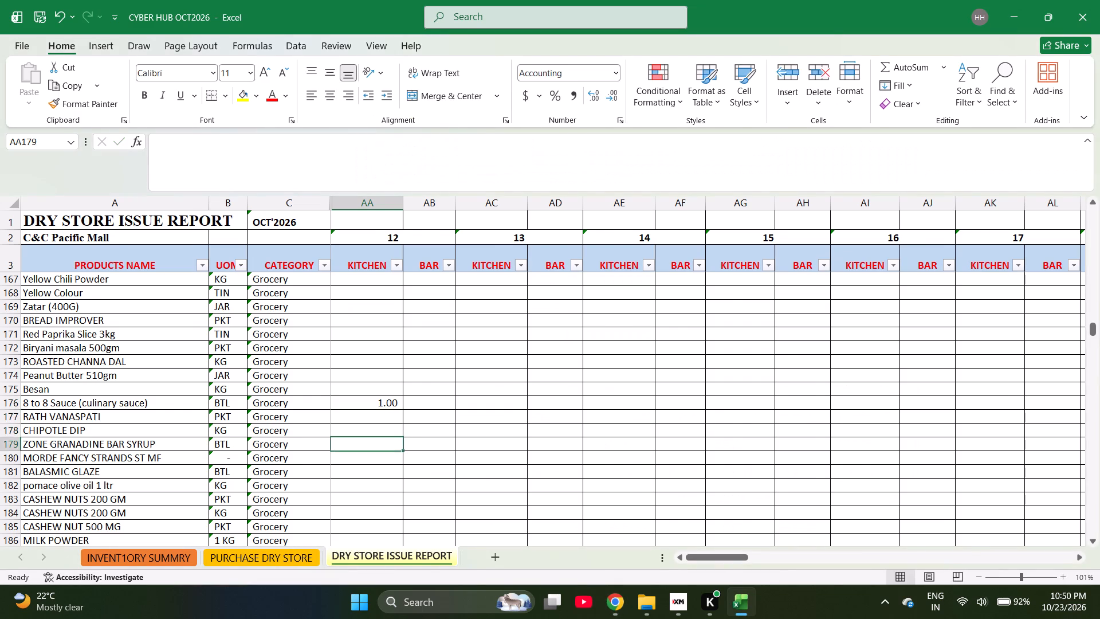
Find Red Curry Paste - Veg in the issue report and enter the requisition's issued quantity, 1, in its day 12 KITCHEN cell.
key("alt+Tab")
key("Down")
key("Down")
key("Down")
key("Down")
left_click(630, 438)
key("Down")
key("Down")
key("Down")
key("Down")
key("Down")
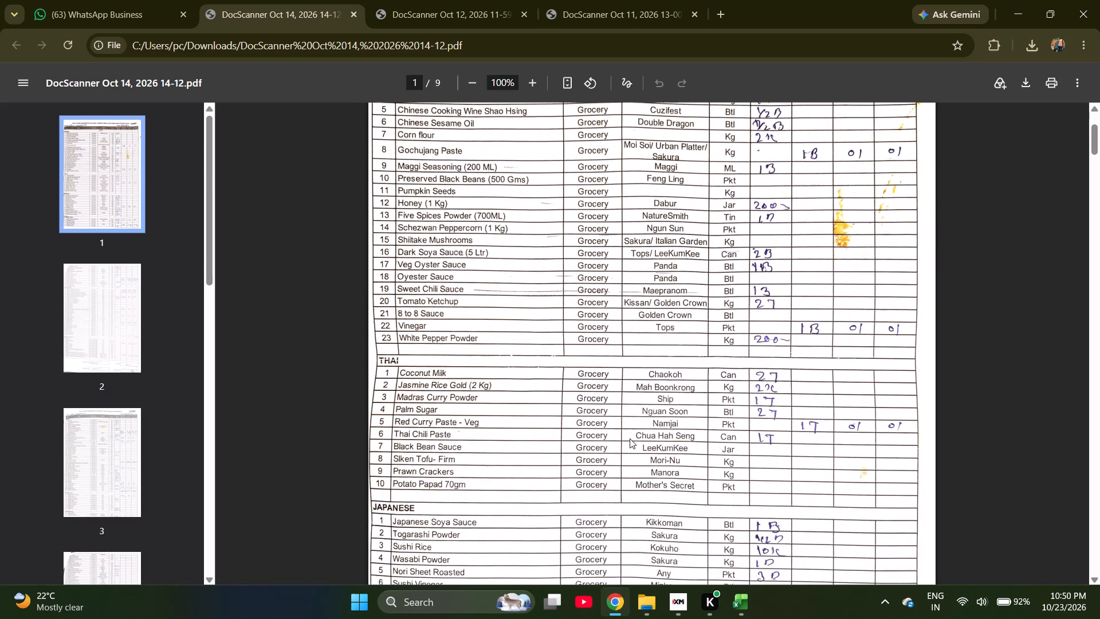
key("alt+Tab")
key("ctrl+f")
type("RED CU")
key("Return")
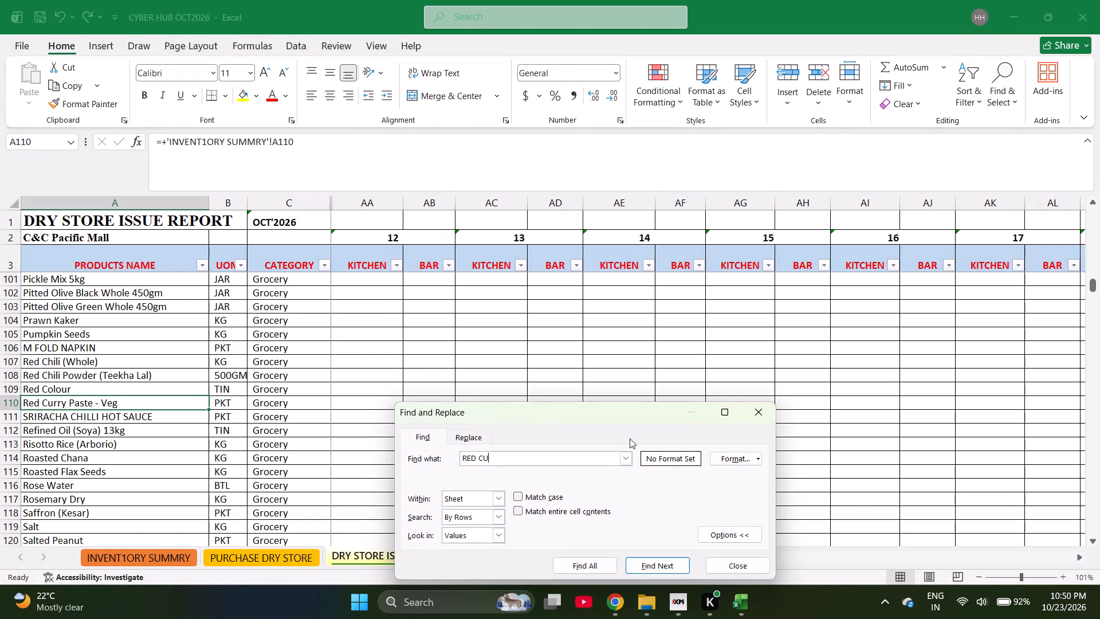
key("Escape")
key("Right")
key("Right")
key("Right")
key("alt+Tab")
key("alt+Tab")
key("1")
key("Return")
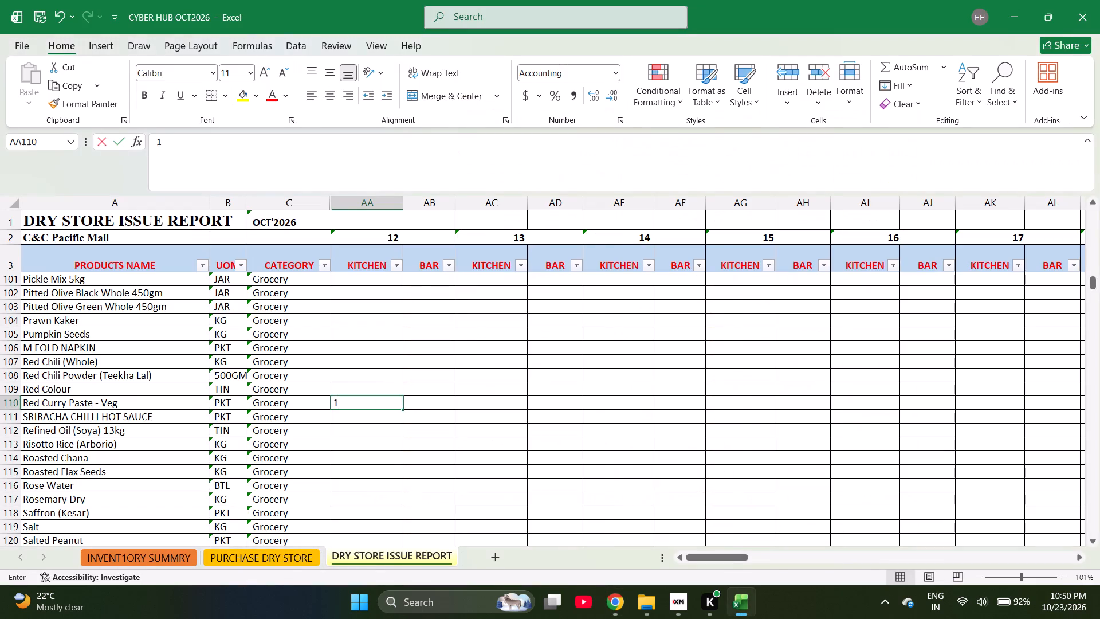
Find Ginger Pickle in the issue report, passing over Ginger Powder, and enter 1 in its day 12 KITCHEN cell.
key("alt+Tab")
key("Down")
key("Down")
key("Down")
key("Down")
key("Down")
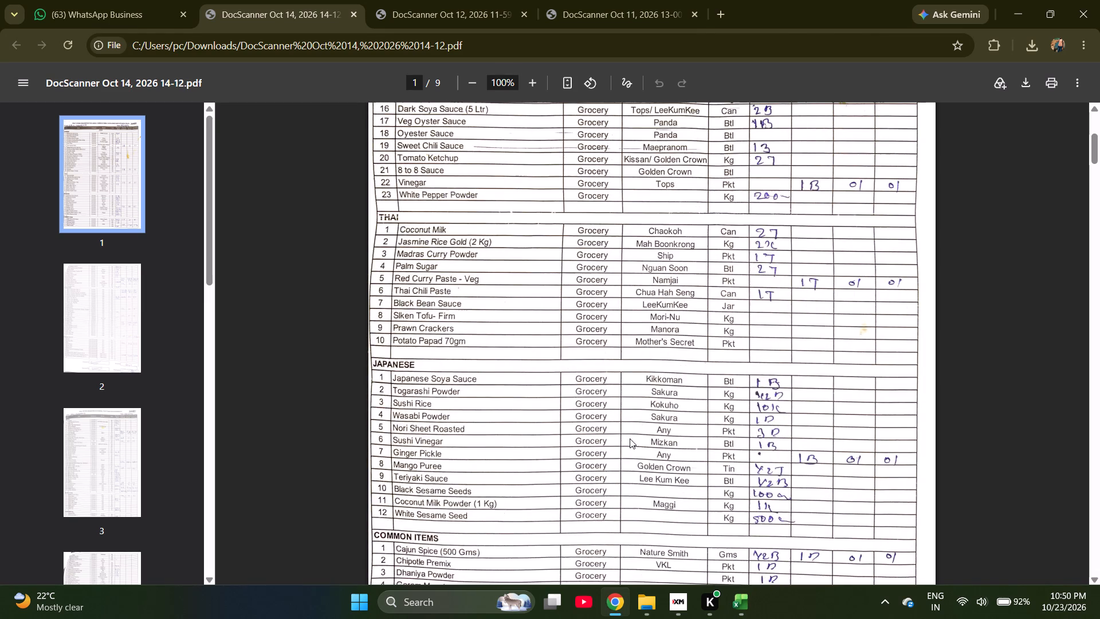
key("alt+Tab")
key("ctrl+f")
type("GINGER P")
key("Return")
key("Escape")
key("Right")
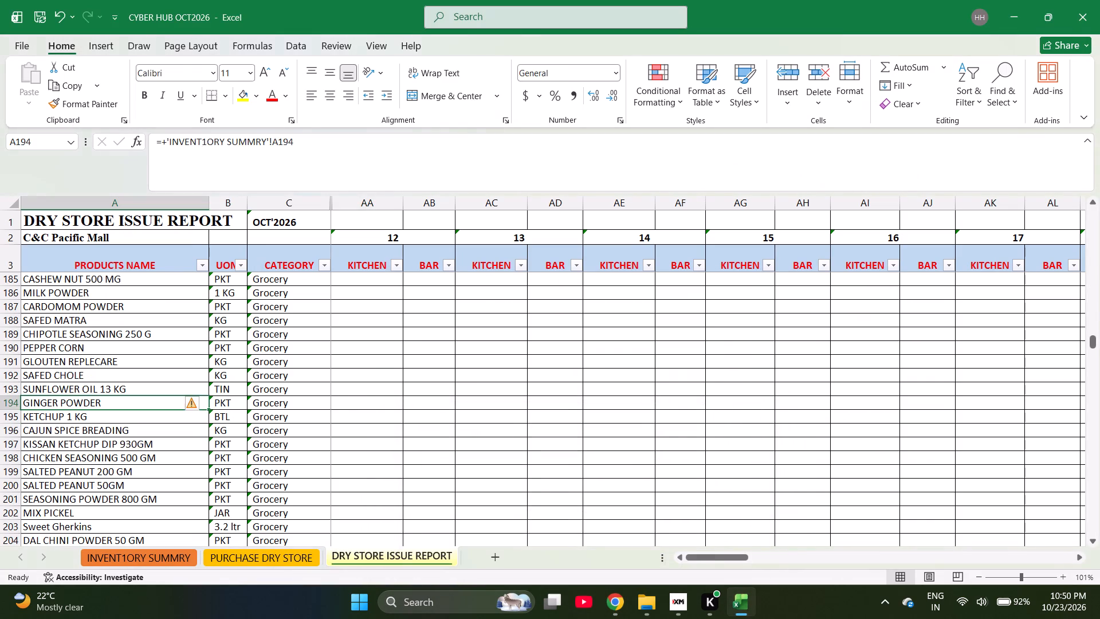
key("Right")
key("Right")
key("ctrl+f")
key("Return")
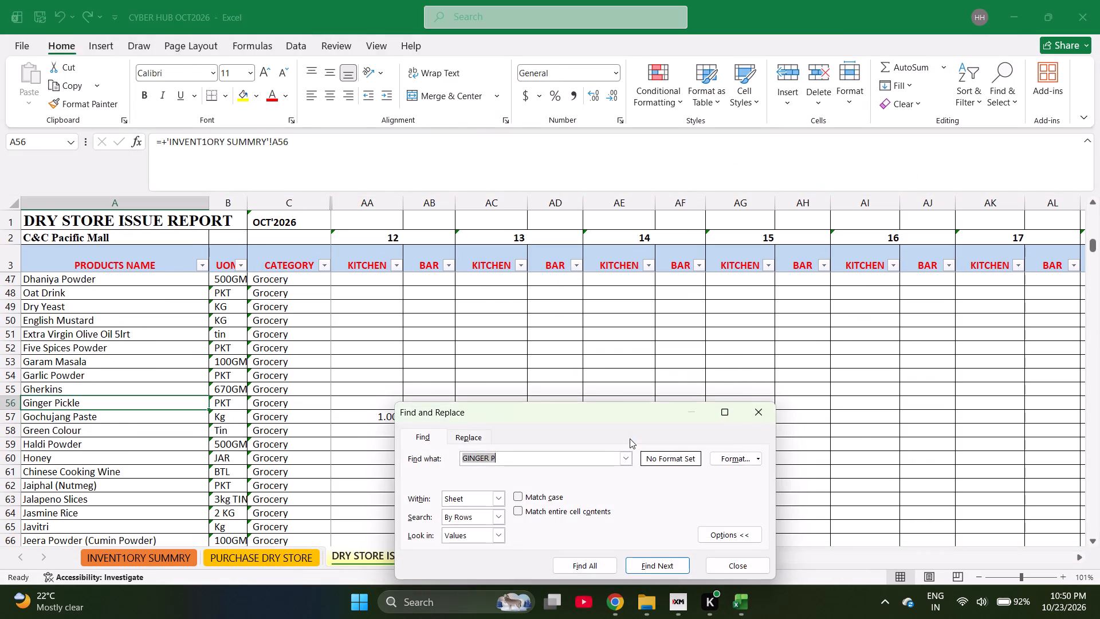
key("Escape")
key("Right")
key("Right")
key("Right")
key("alt+Tab")
key("alt+Tab")
key("1")
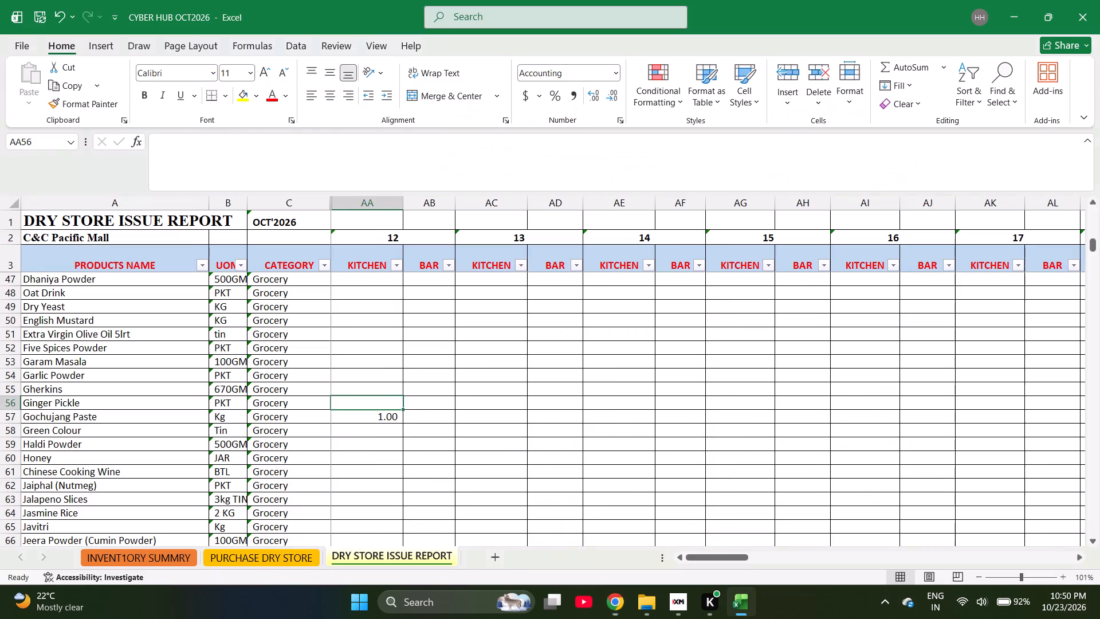
key("Return")
Find the Cajun spice item other than Cajun Spice Breading and enter 1 as its day 12 KITCHEN issue.
key("alt+Tab")
scroll(630, 438, "down", 2)
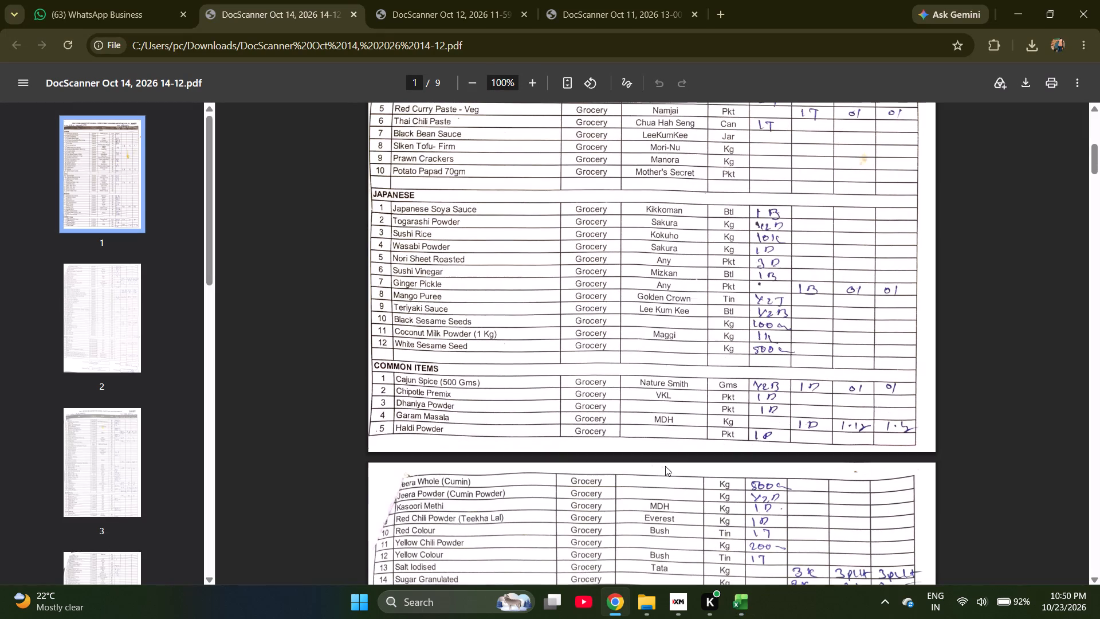
key("alt+Tab")
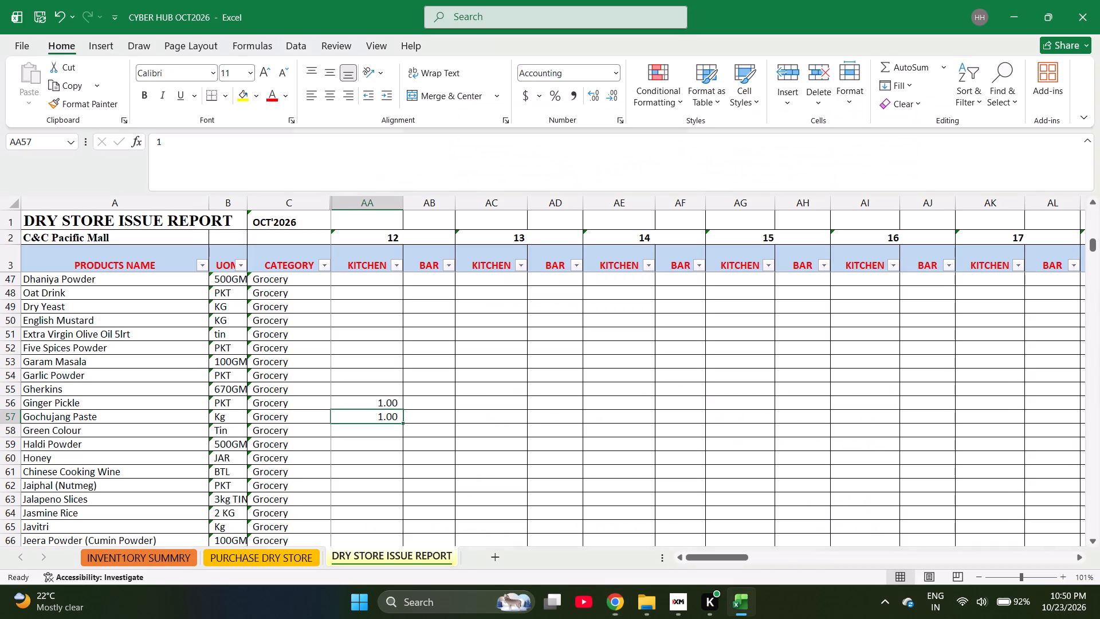
key("ctrl+f")
type("CAJUN")
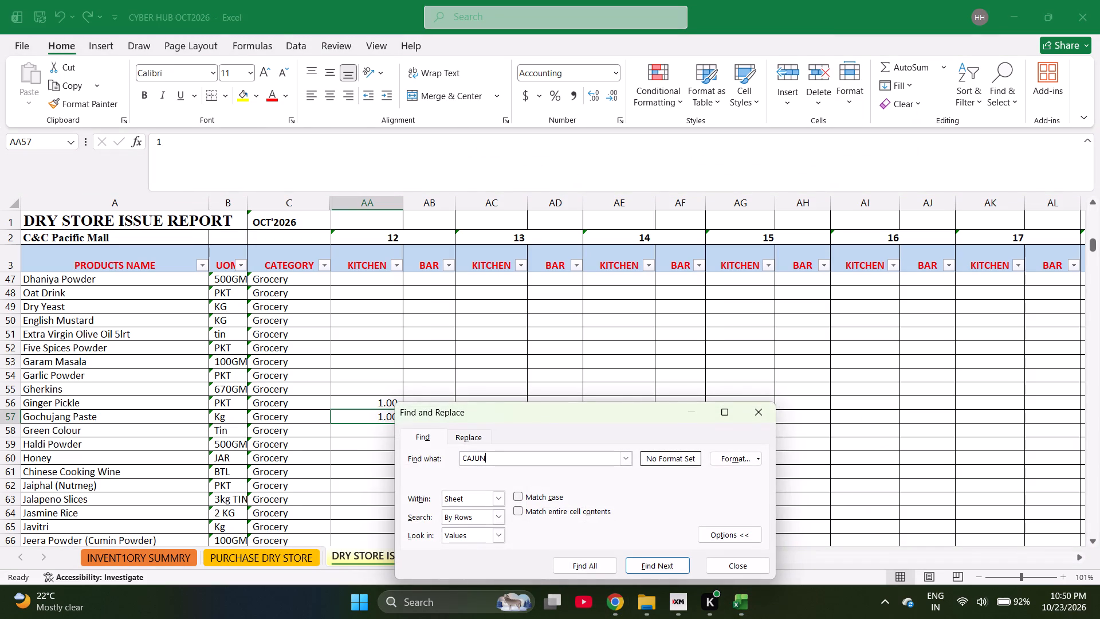
key("Return")
key("Escape")
key("Right")
key("Right")
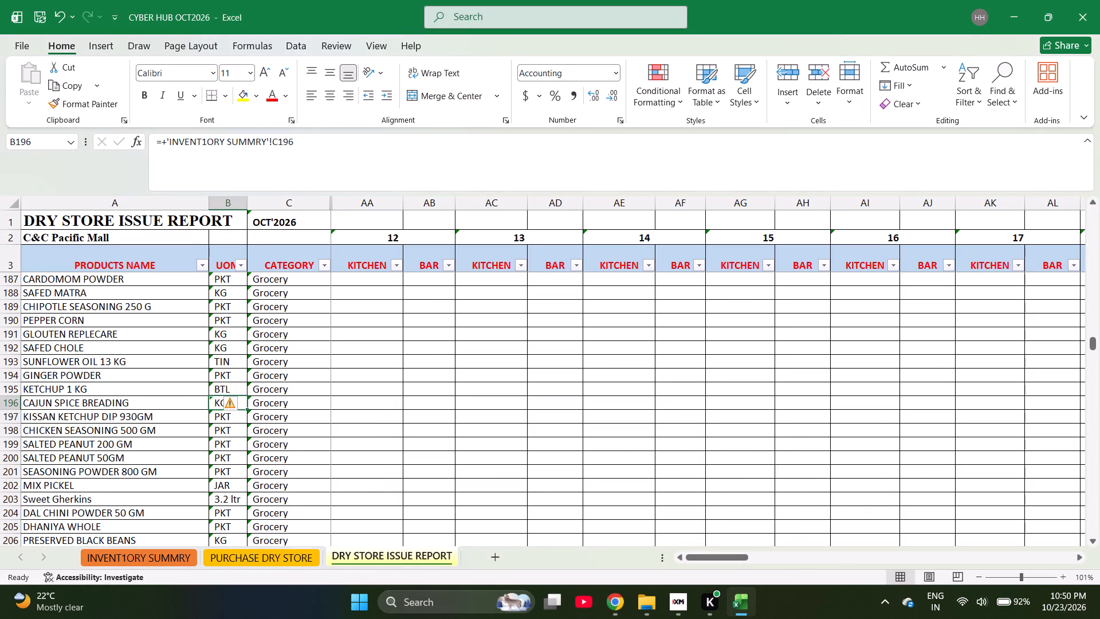
key("ctrl+f")
key("Return")
key("Escape")
key("Right")
key("Right")
key("Right")
key("alt+Tab")
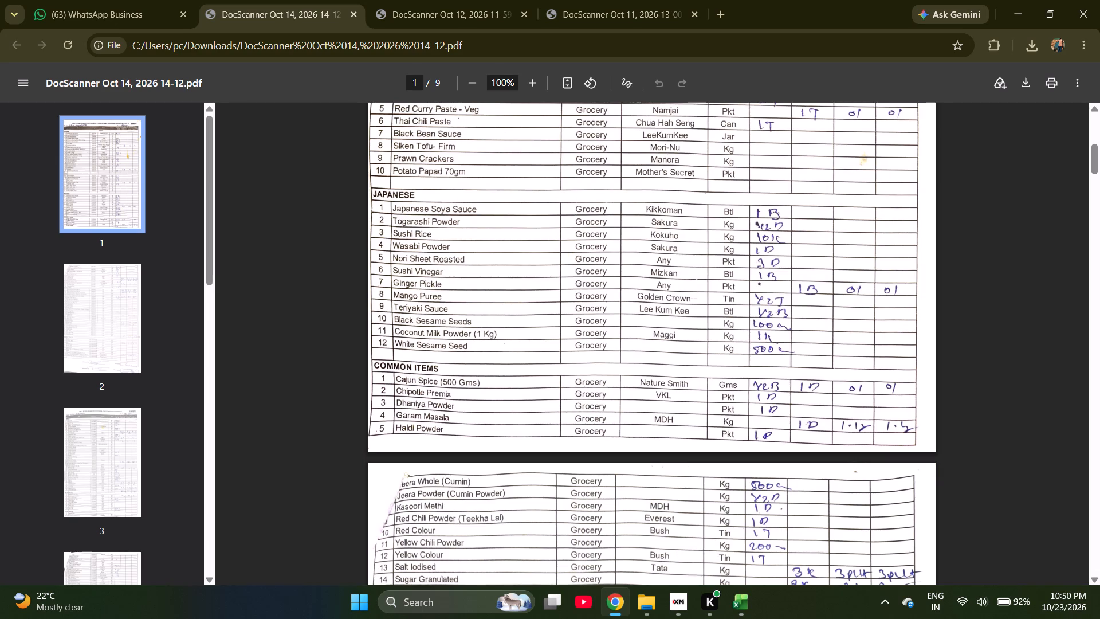
key("alt+Tab")
key("1")
key("Return")
Find Garam Masala in the issue report and enter 1 in its day 12 KITCHEN cell.
key("alt+Tab")
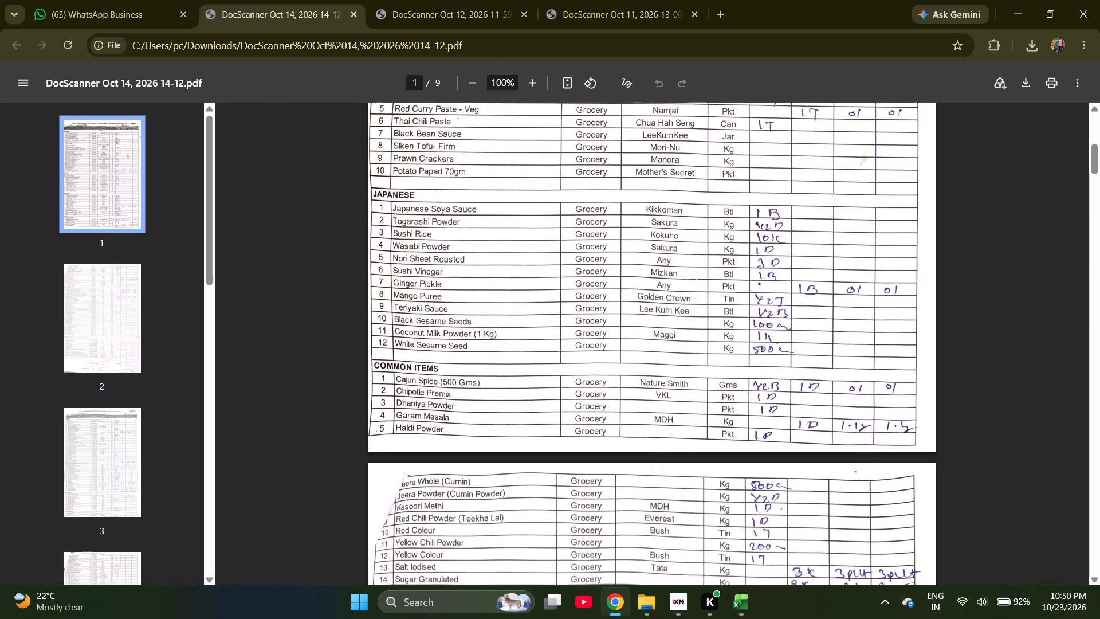
key("alt+Tab")
key("ctrl+f")
type("GARAM")
key("Return")
key("Escape")
key("Right")
key("Right")
key("Right")
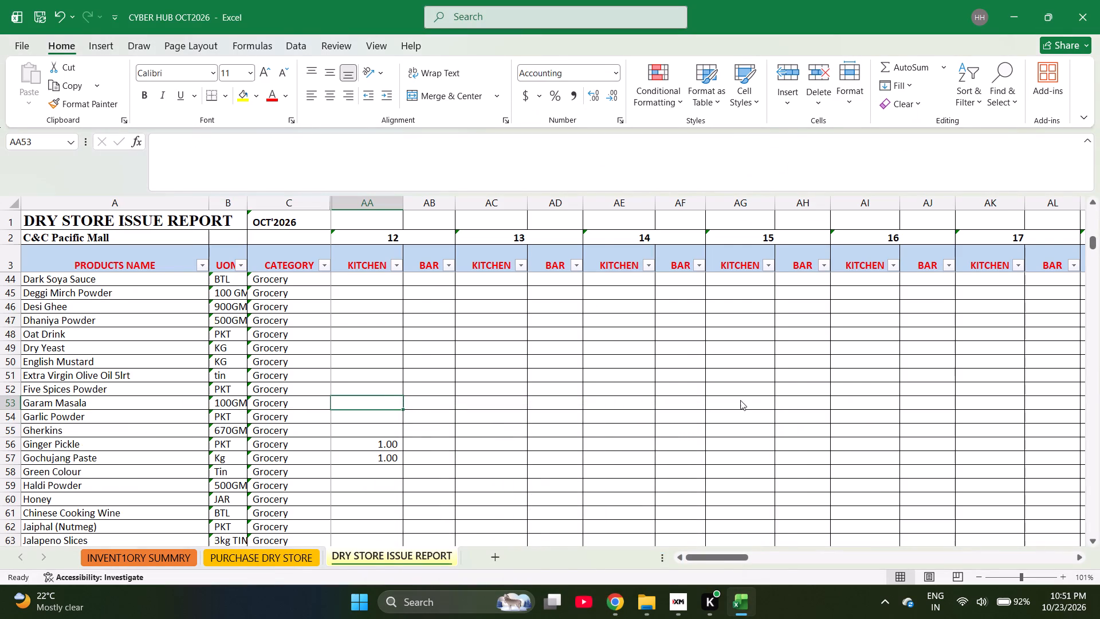
key("alt+Tab")
key("alt+Tab")
key("1")
key("Return")
Find Salt in the issue report and enter the requisition's issued quantity, 3, in its day 12 KITCHEN cell.
key("alt+Tab")
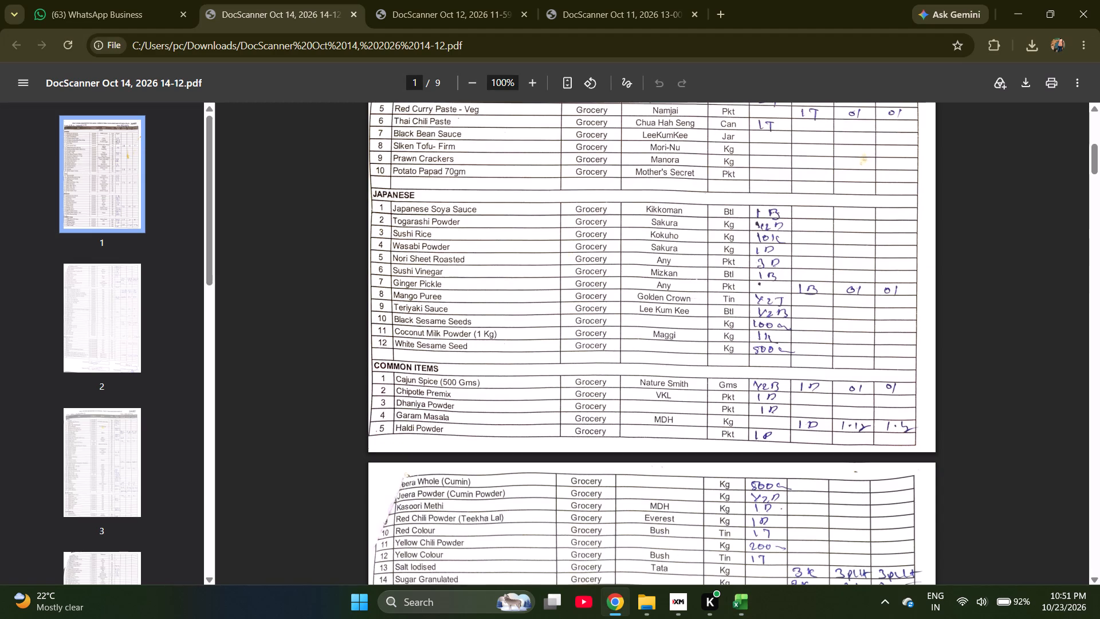
scroll(740, 400, "down", 2)
key("alt+Tab")
scroll(740, 400, "down", 1)
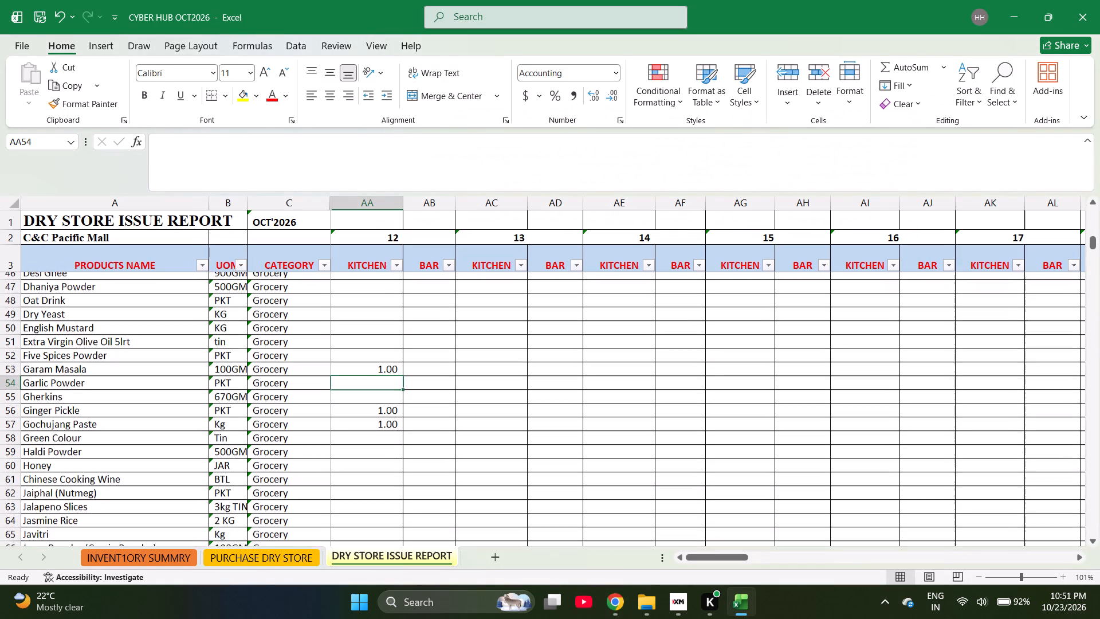
scroll(740, 400, "down", 1)
key("alt+Tab")
scroll(740, 400, "down", 1)
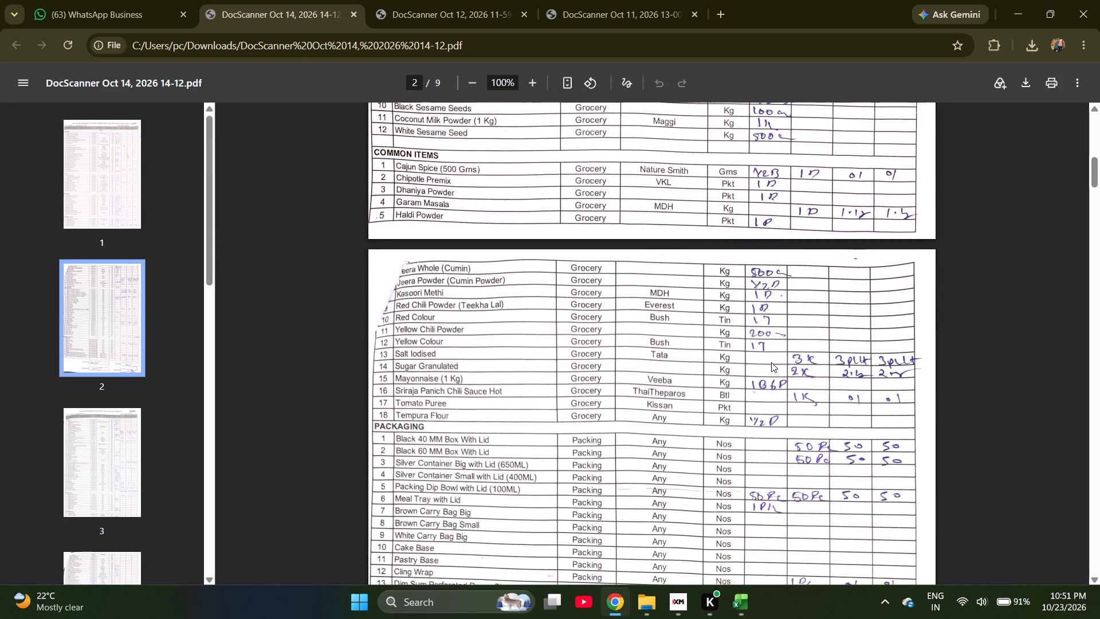
key("alt+Tab")
key("ctrl+d")
key("ctrl+z")
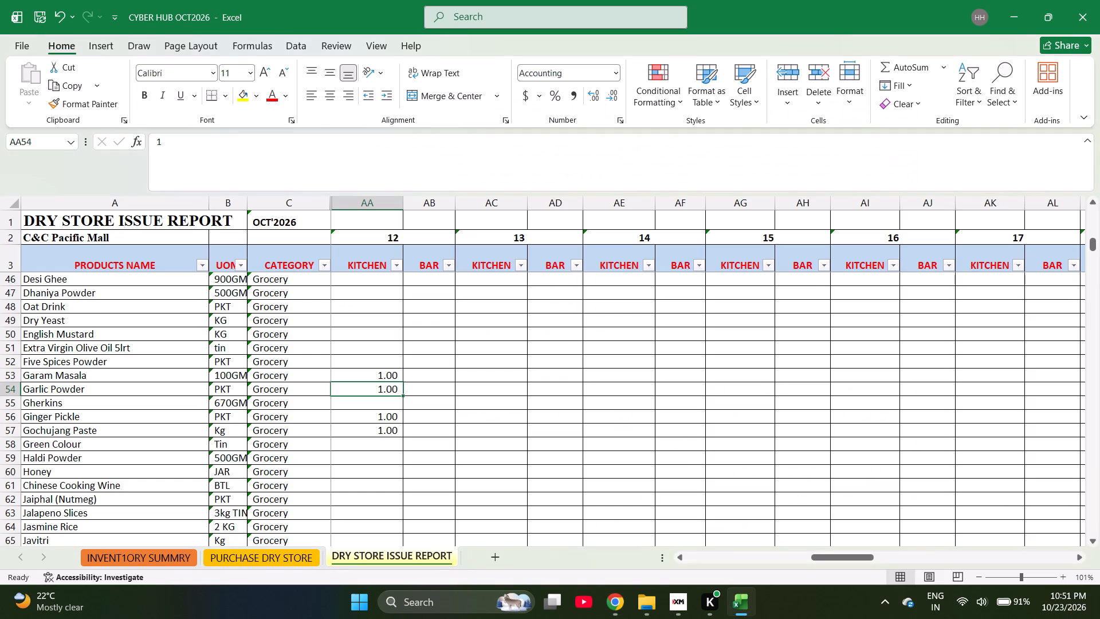
key("ctrl+f")
type("SAL")
key("Return")
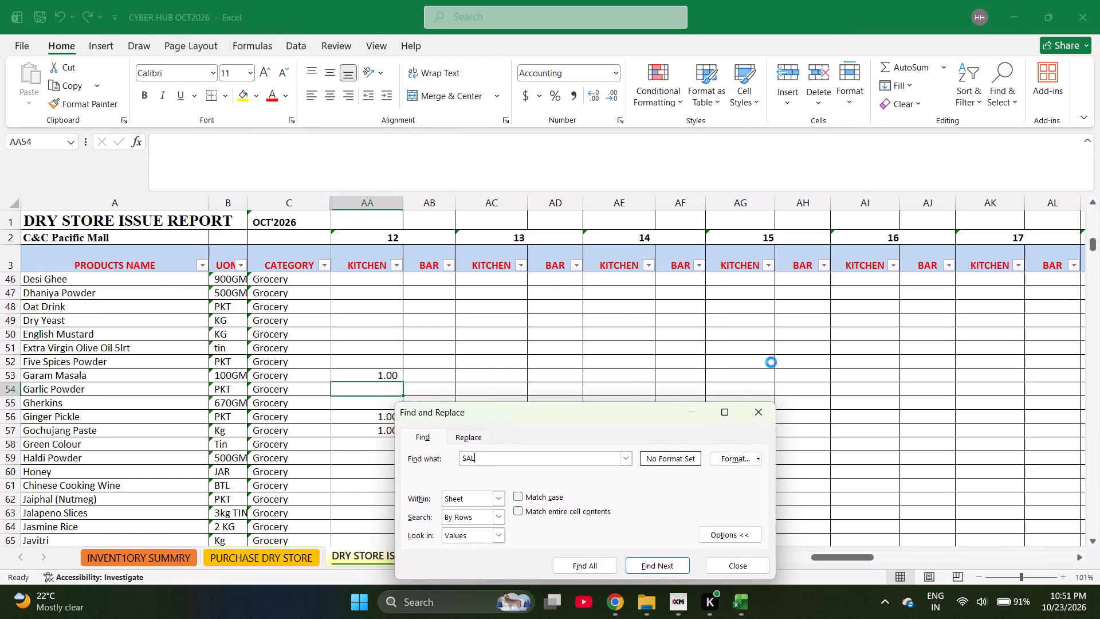
key("Escape")
key("Right")
key("Right")
key("ctrl+f")
key("Return")
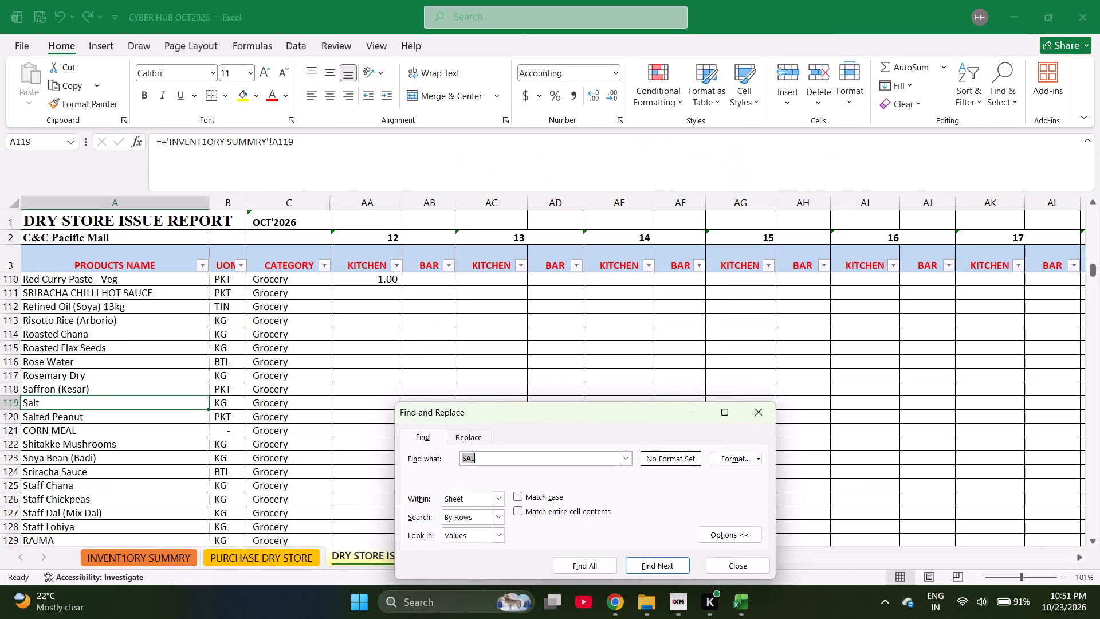
key("Escape")
key("Right")
key("Right")
key("Right")
key("alt+Tab")
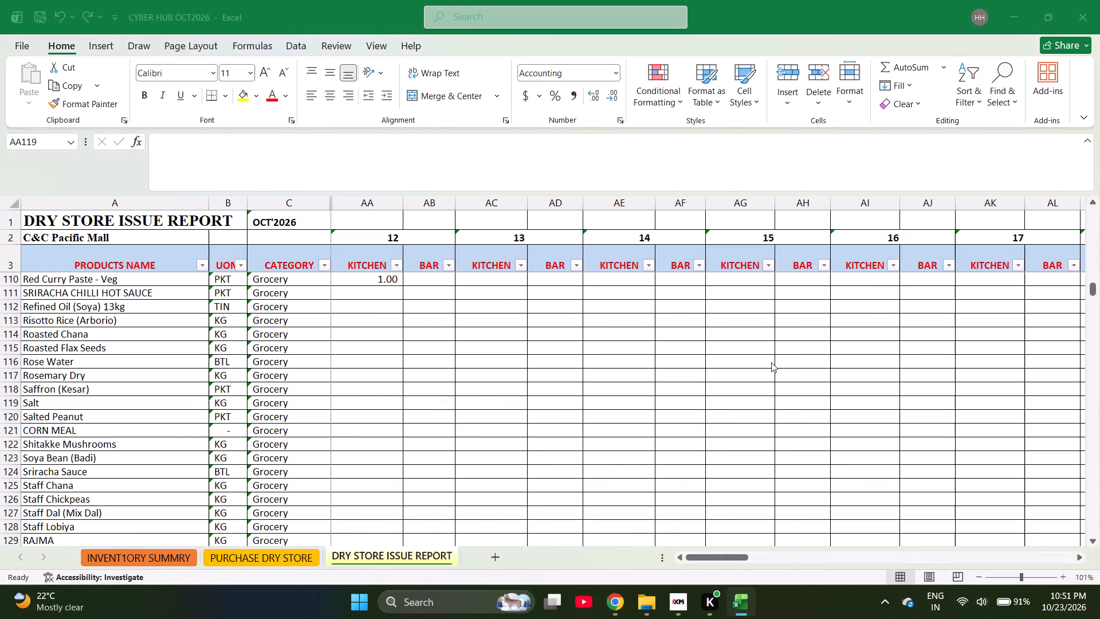
key("alt+Tab")
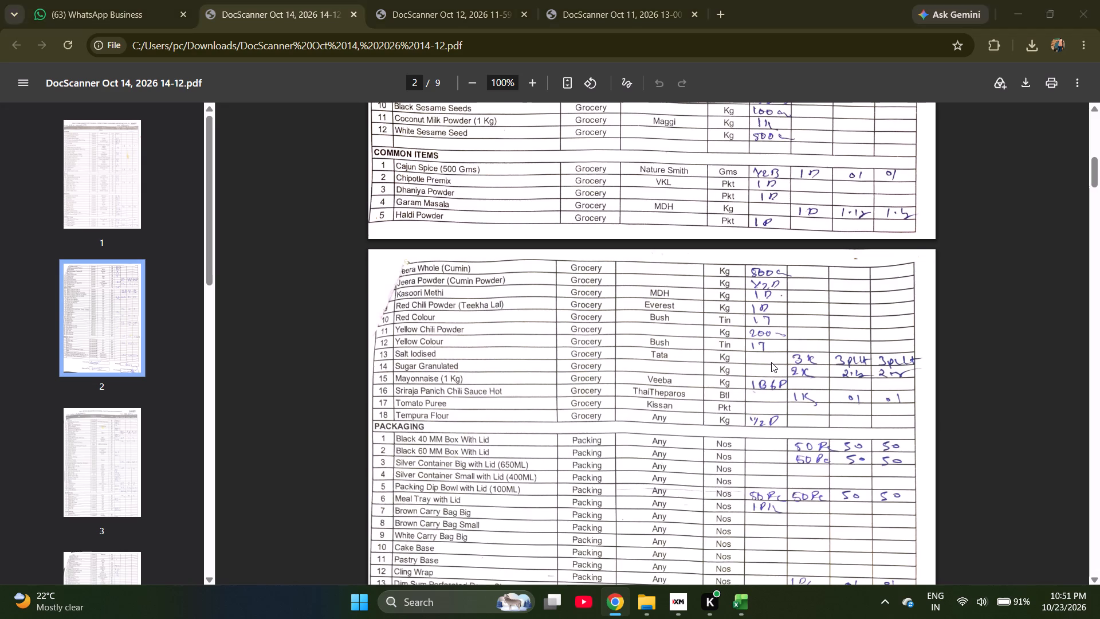
key("3")
key("Return")
Find Sugar in the issue report and enter the requisition's issued quantity, 2, in its day 12 KITCHEN cell.
key("alt+Tab")
key("alt+Tab")
key("ctrl+f")
type("SUGAR")
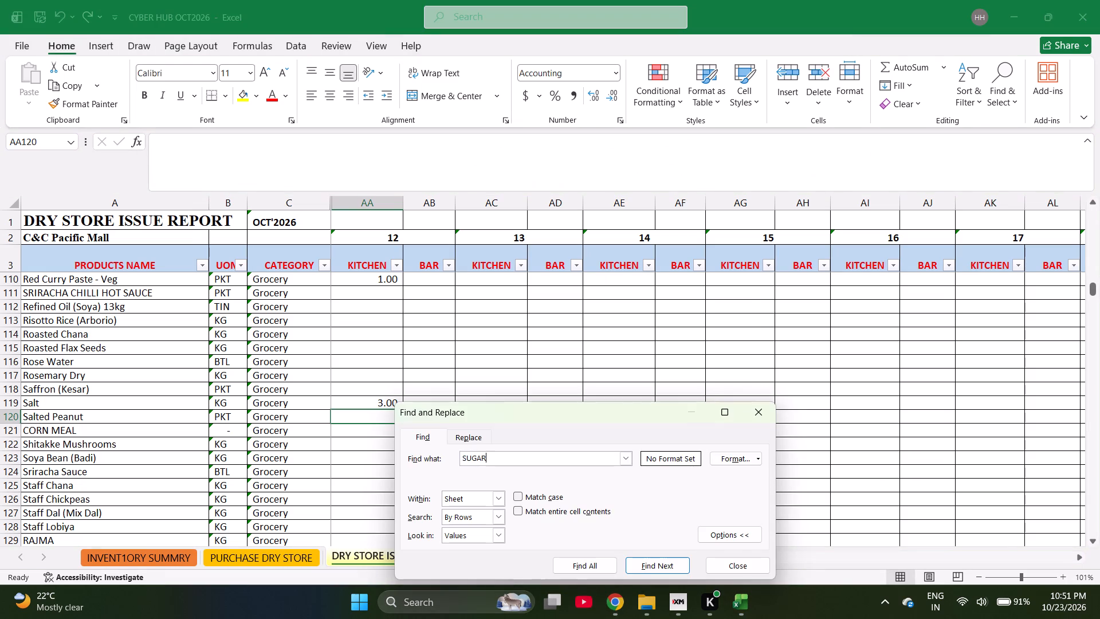
key("Return")
key("Escape")
key("Right")
key("Right")
key("Right")
key("alt+Tab")
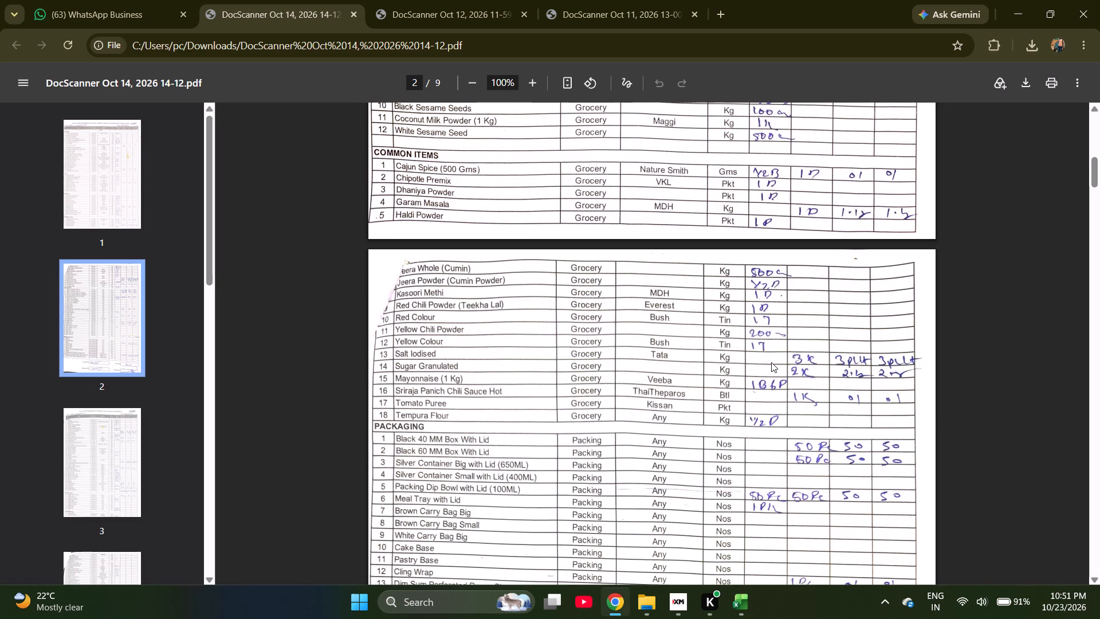
key("alt+Tab")
key("2")
key("Return")
Find SRIRACHA CHILLI HOT SAUCE in the issue report and enter 1 in its day 12 KITCHEN cell.
key("alt+Tab")
key("alt+Tab")
key("ctrl+f")
type("SR")
key("Return")
key("Escape")
key("Right")
key("Right")
key("Right")
key("alt+Tab")
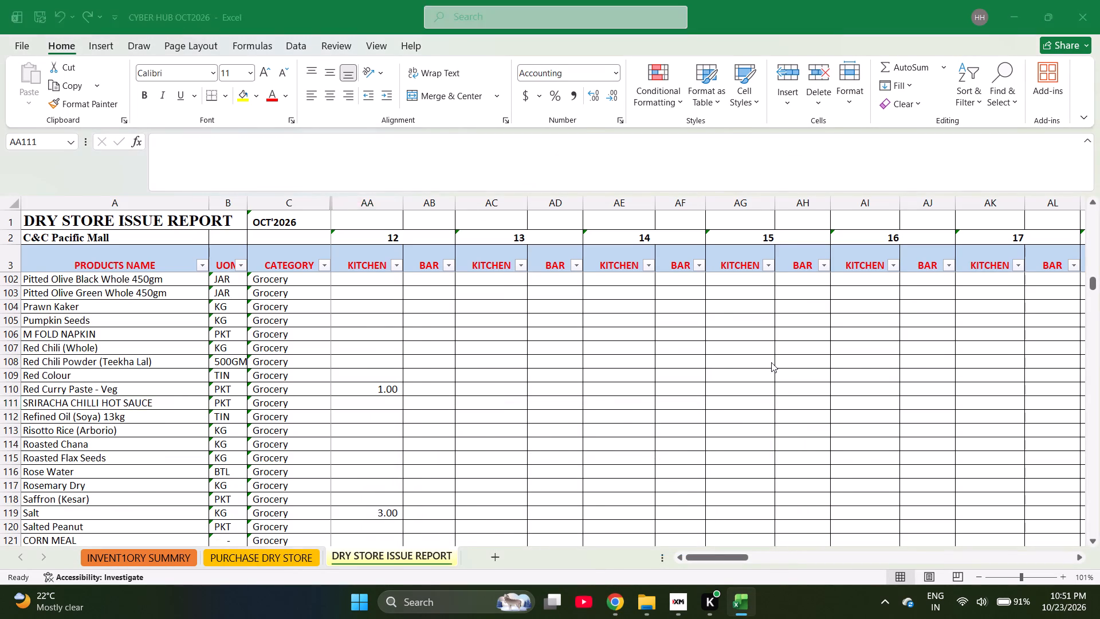
key("alt+Tab")
key("1")
key("Return")
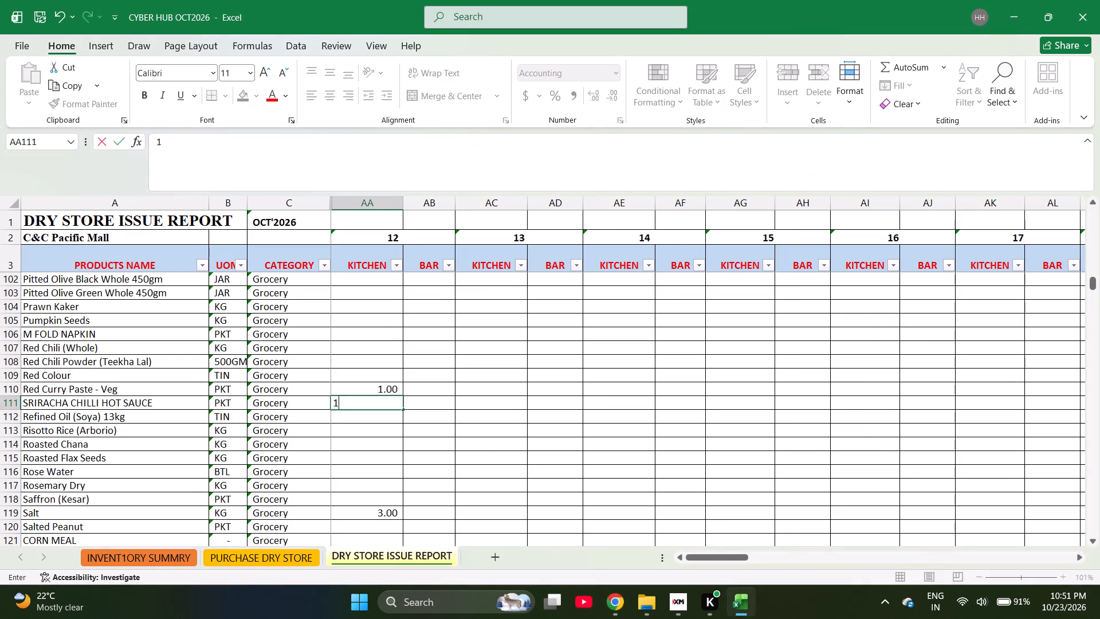
Enter 50 as the day 12 KITCHEN issue for 100 ML Dip Cup, Black 40 MM Box and Black 60 MM Box With Lid.
key("alt+Tab")
key("alt+Tab")
key("ctrl+f")
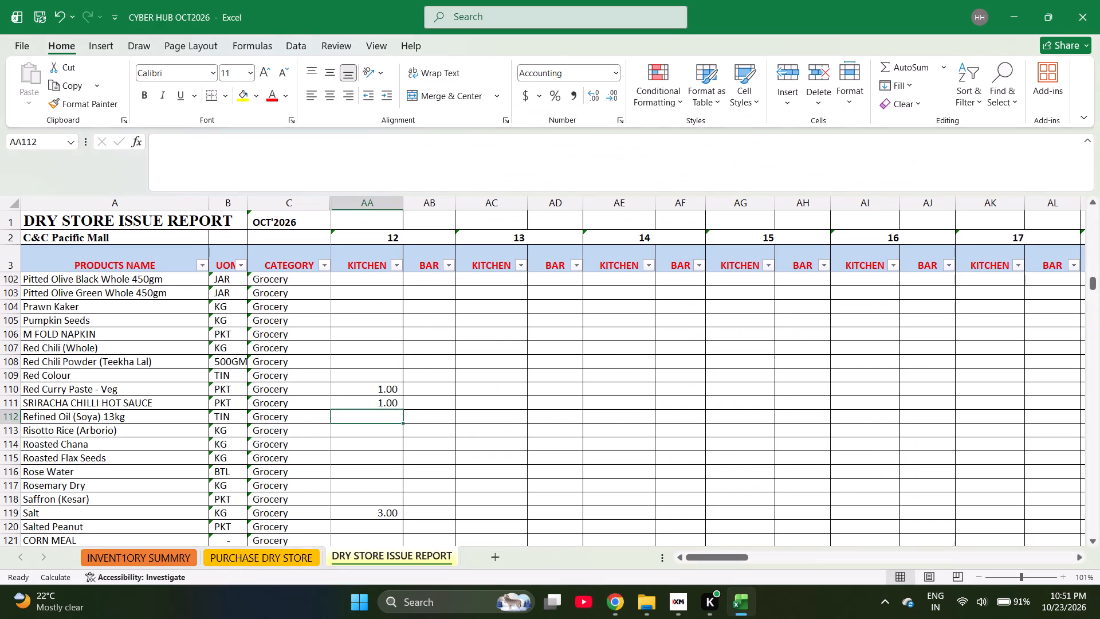
type("BOX")
key("space")
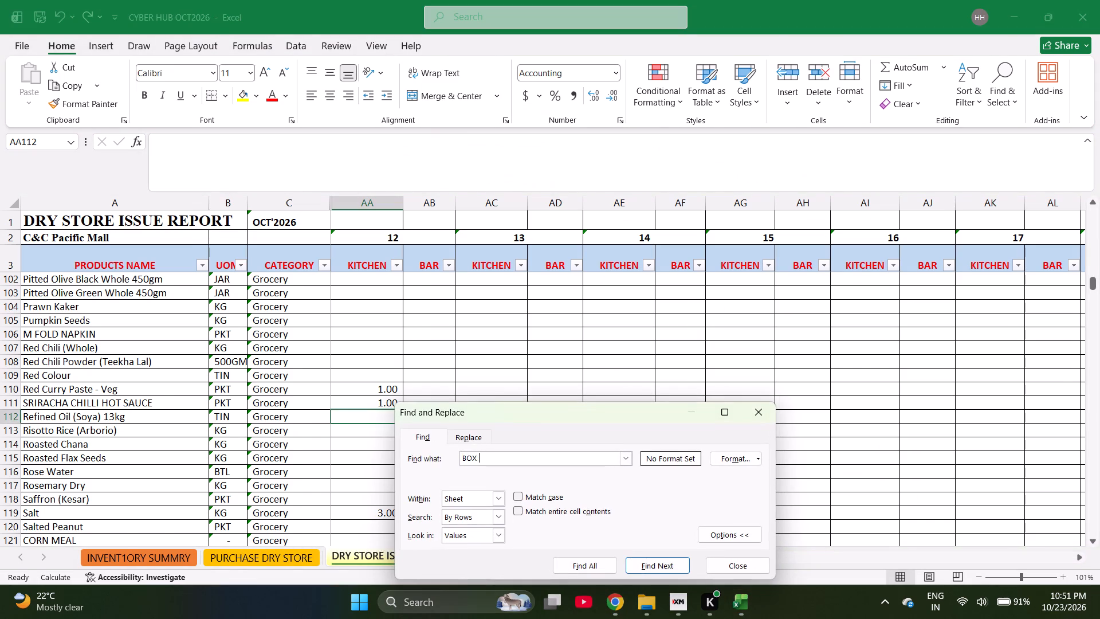
key("Return")
key("Escape")
key("Right")
key("Right")
key("Right")
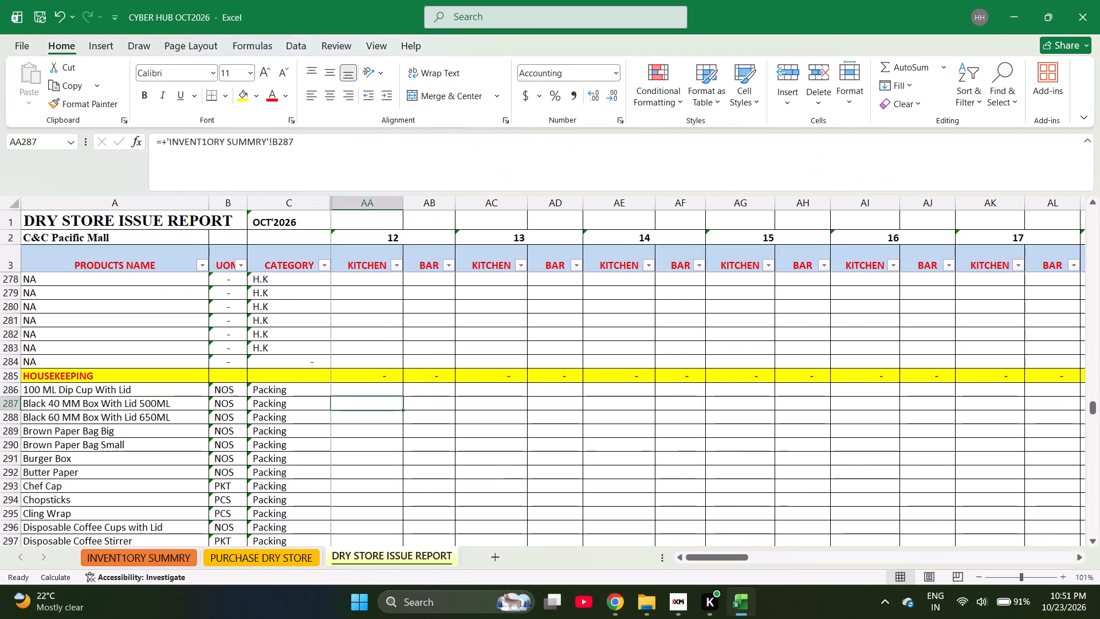
key("alt+Tab")
key("alt+Tab")
key("Up")
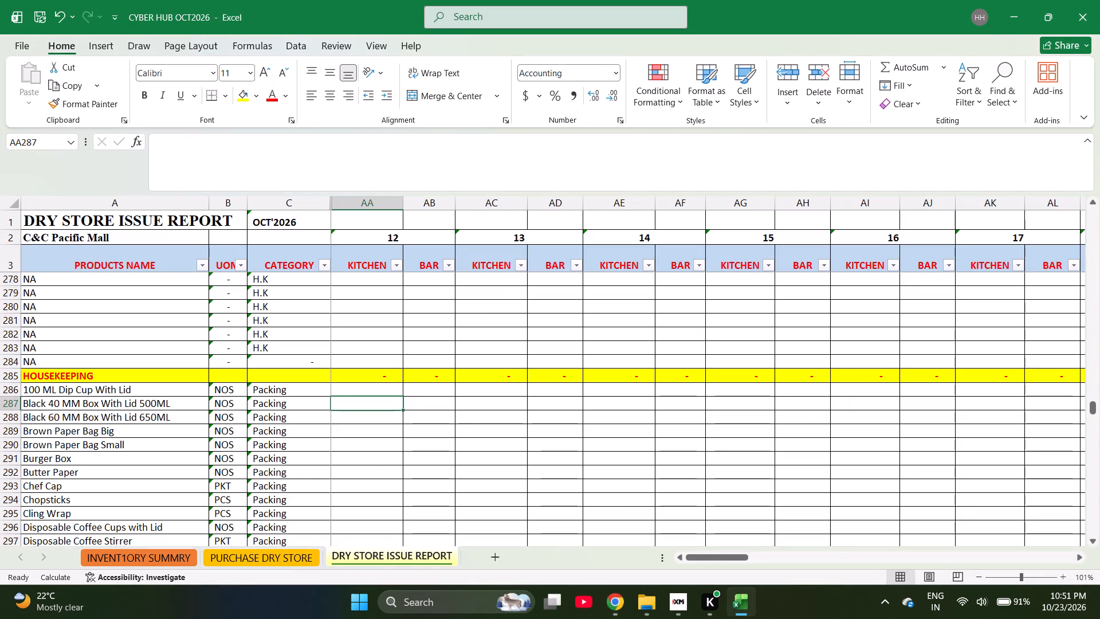
type("50")
key("Return")
type("50")
key("Return")
type("50")
key("Return")
Find Cling Wrap in the issue report and enter 1 in its day 12 KITCHEN cell.
key("alt+Tab")
scroll(771, 362, "down", 3)
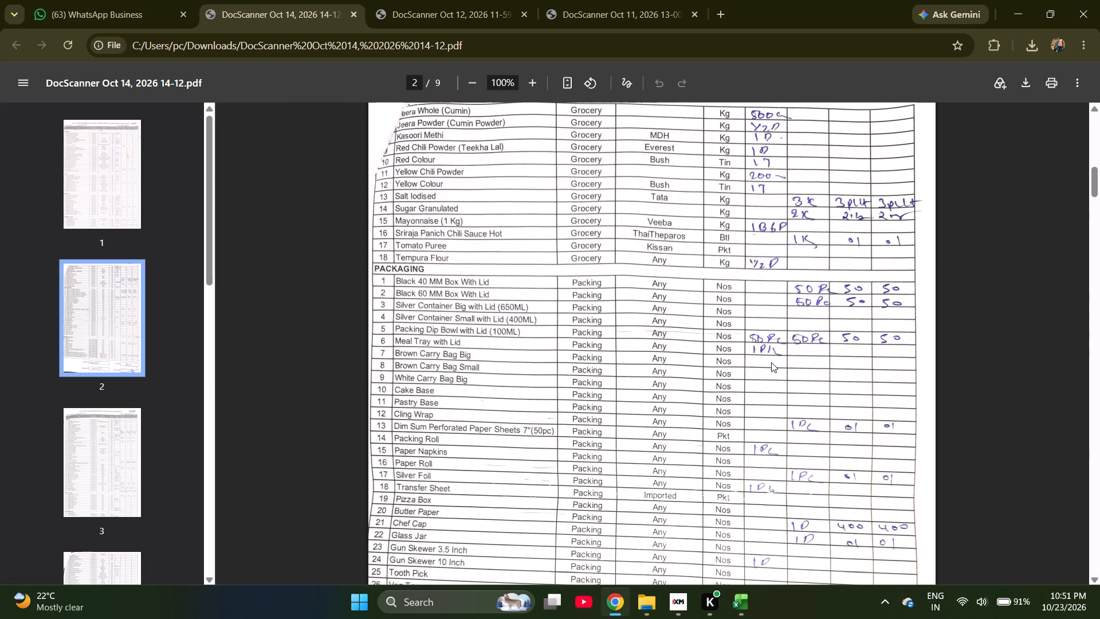
key("alt+Tab")
key("ctrl+f")
type("CLING")
key("Return")
key("Escape")
key("Right")
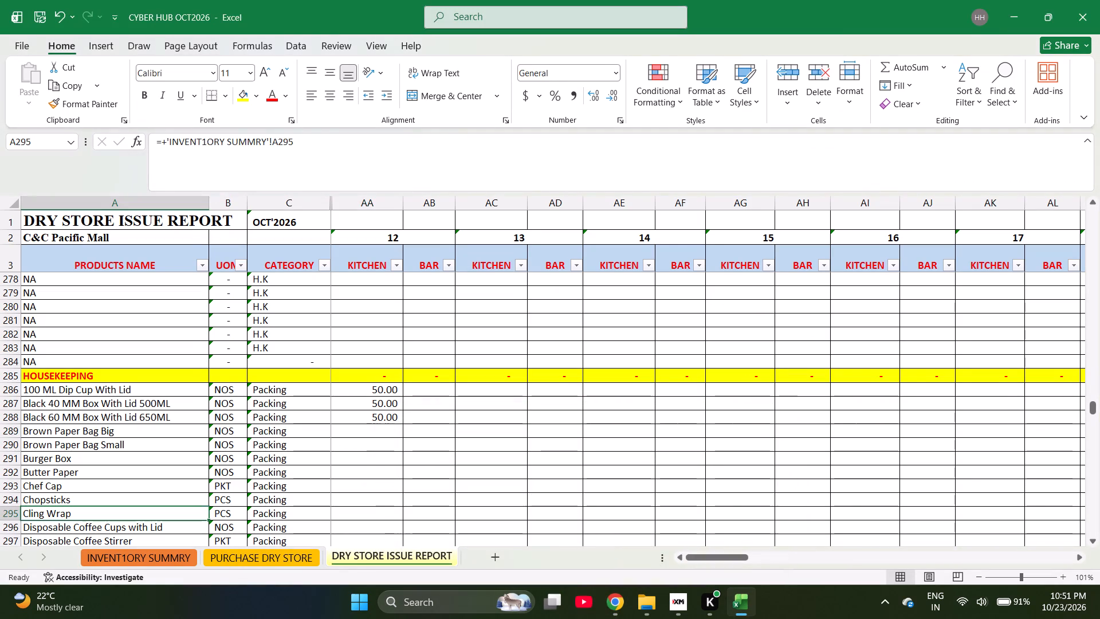
key("Right")
key("Right")
key("alt+Tab")
key("alt+Tab")
key("1")
key("Return")
Find KITCHEN ROLL in the issue report and enter the requisition's Paper Roll quantity, 1, in its day 12 KITCHEN cell.
key("alt+Tab")
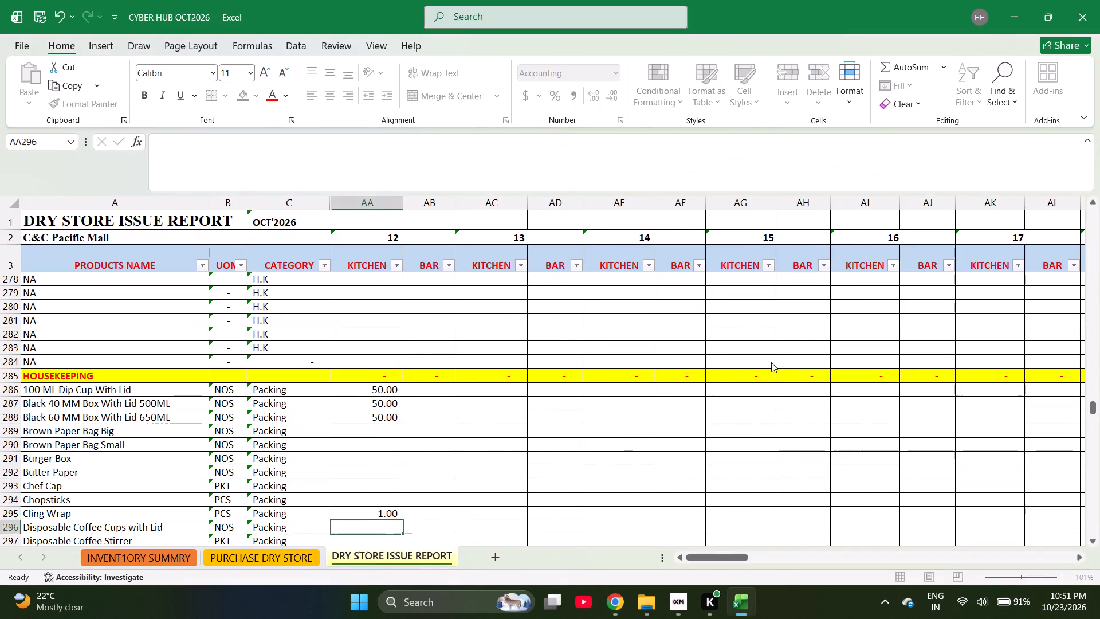
key("alt+Tab")
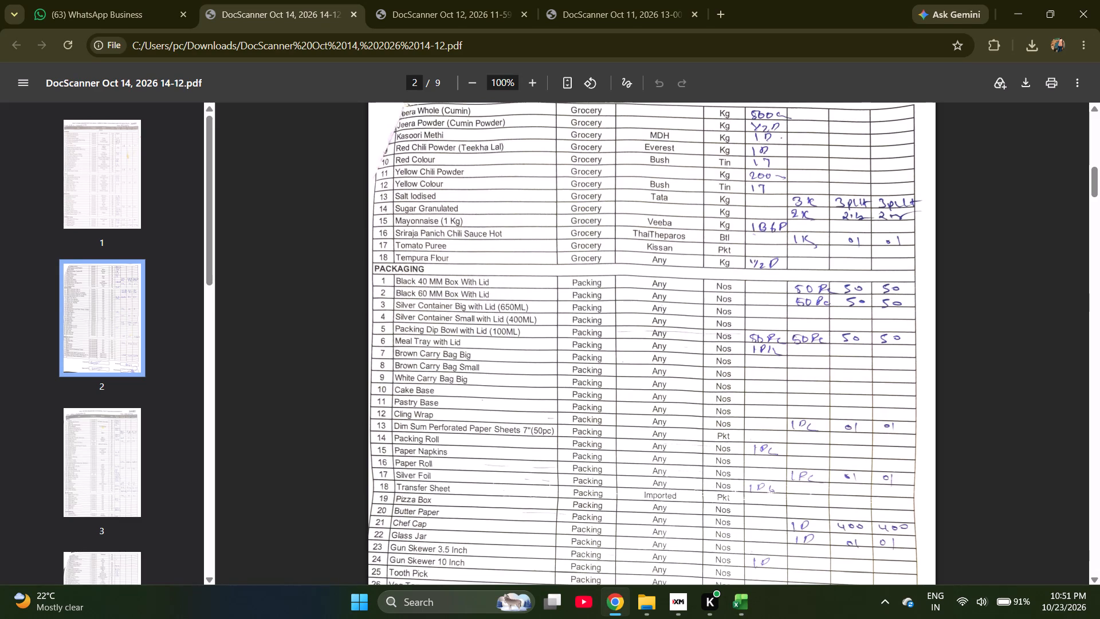
key("ctrl+f")
type("KITCHEN")
key("Return")
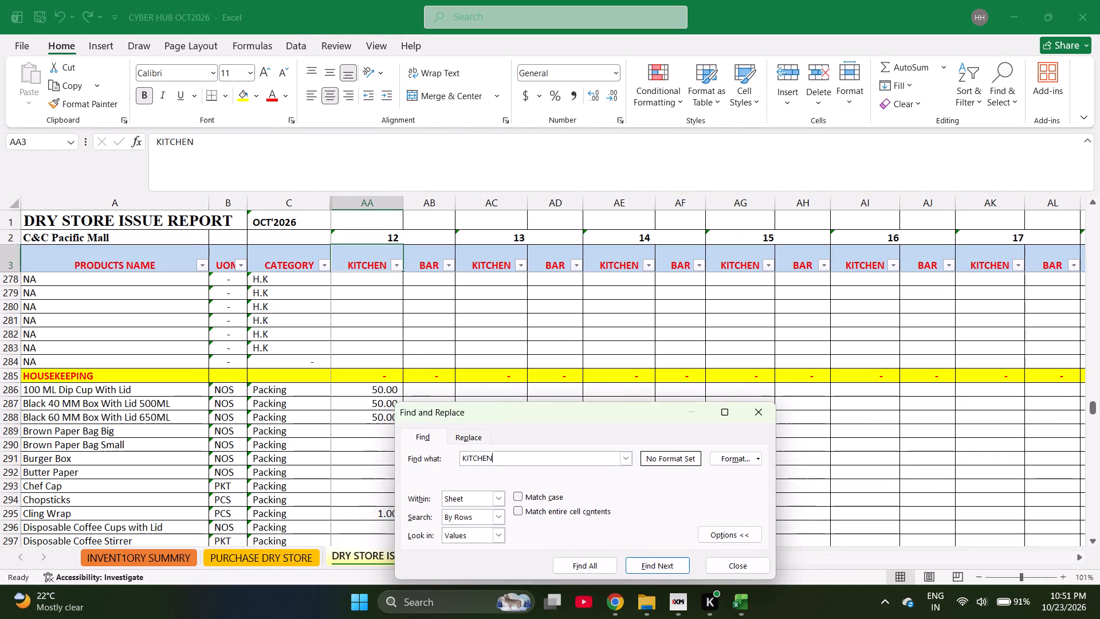
key("Return")
key("space")
type("R")
key("Return")
key("Escape")
key("Right")
key("Right")
key("Right")
key("alt+Tab")
key("alt+Tab")
key("1")
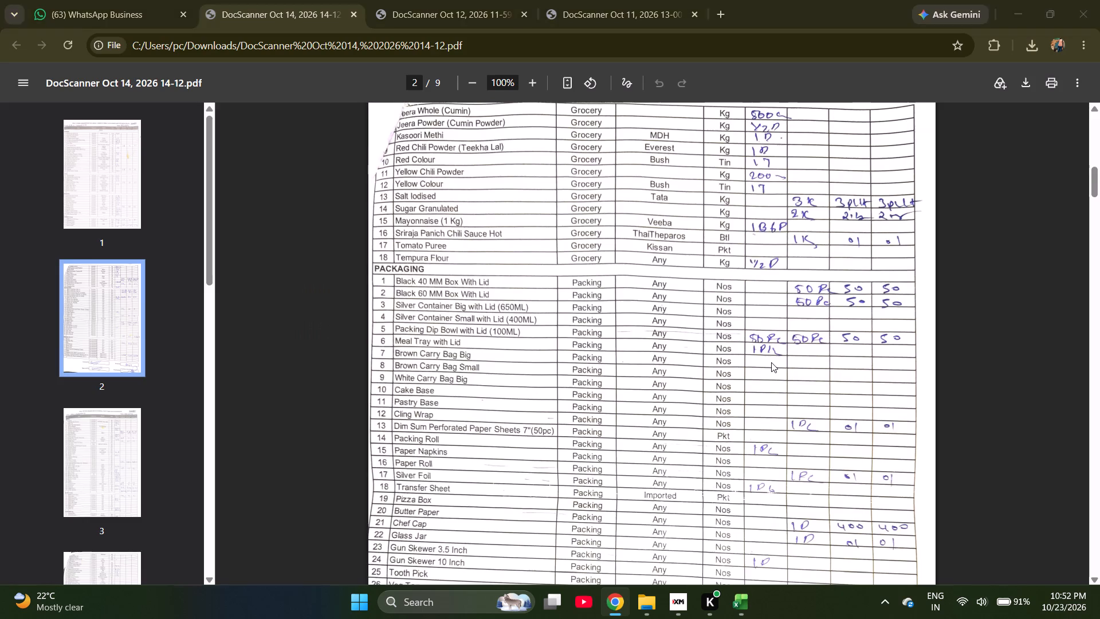
key("Return")
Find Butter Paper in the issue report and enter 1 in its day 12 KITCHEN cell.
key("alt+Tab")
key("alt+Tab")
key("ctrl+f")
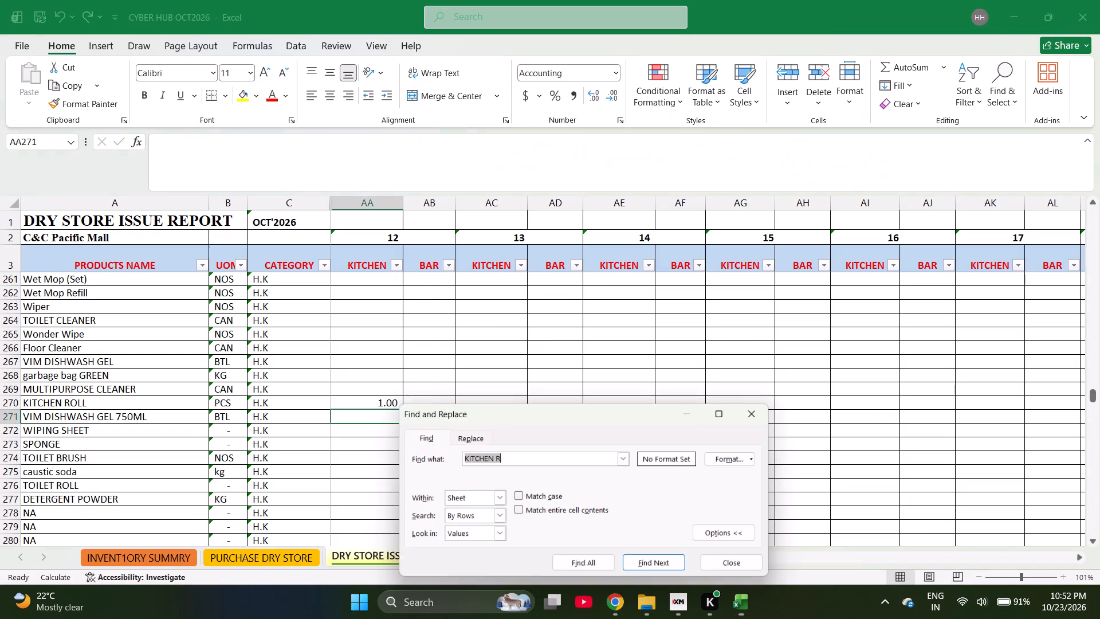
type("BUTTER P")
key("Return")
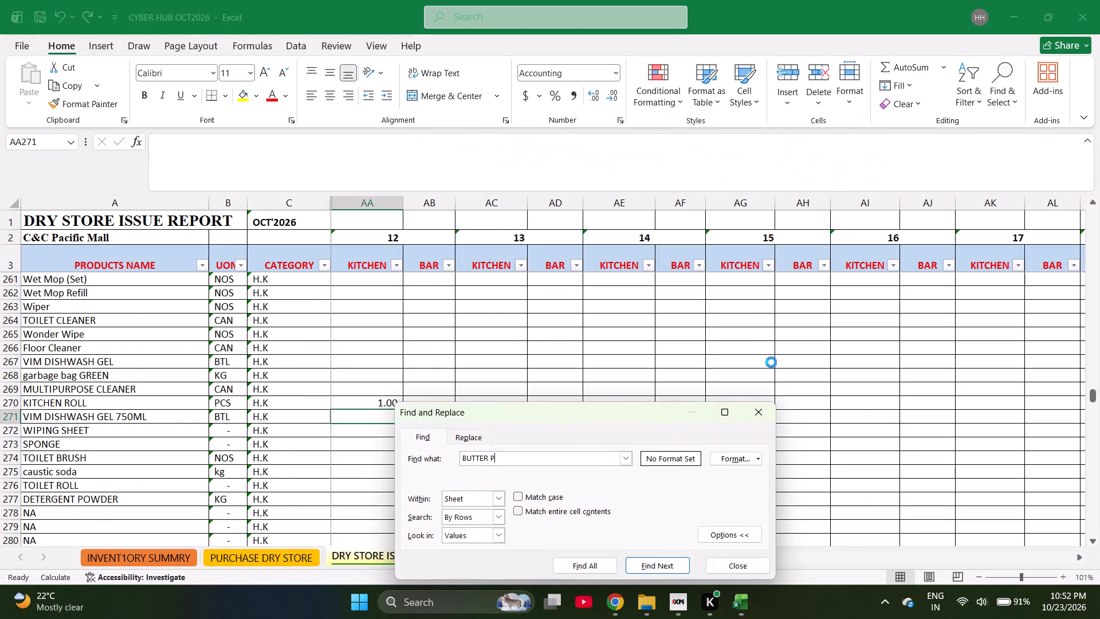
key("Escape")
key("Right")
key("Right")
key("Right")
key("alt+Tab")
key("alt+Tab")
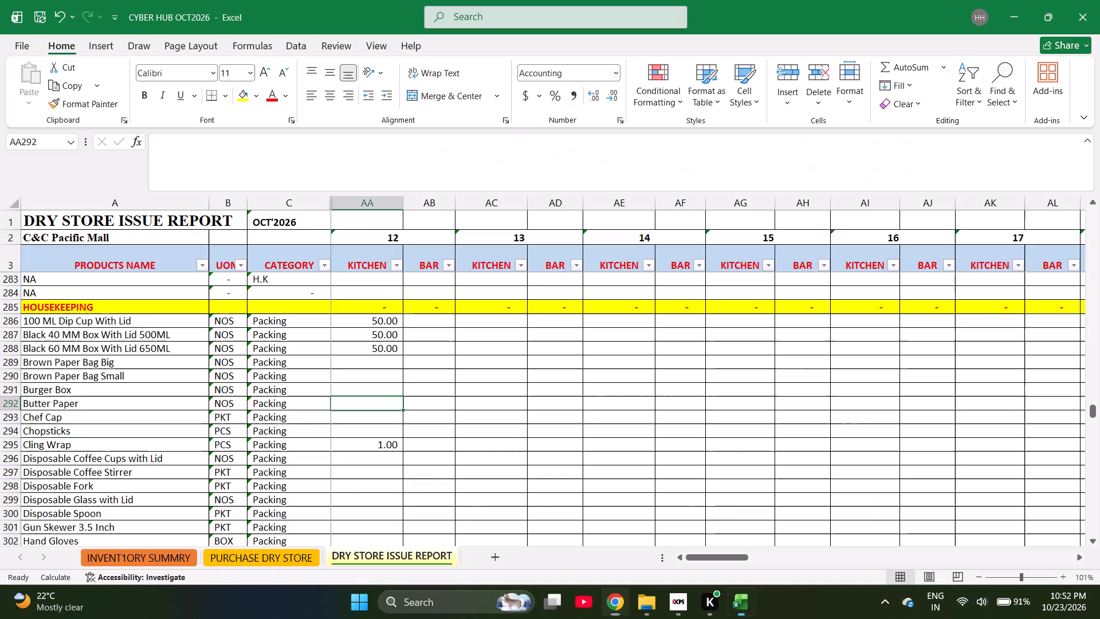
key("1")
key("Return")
Find Chef Cap in the issue report and enter 1 in its day 12 KITCHEN cell.
key("alt+Tab")
scroll(771, 362, "down", 1)
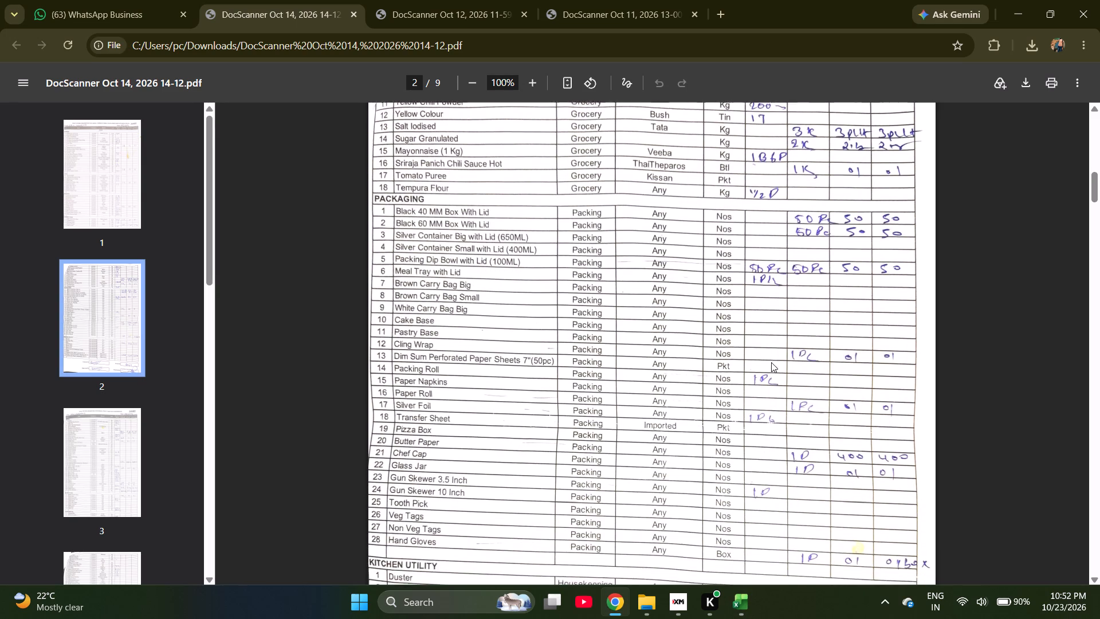
scroll(771, 362, "down", 2)
key("alt+Tab")
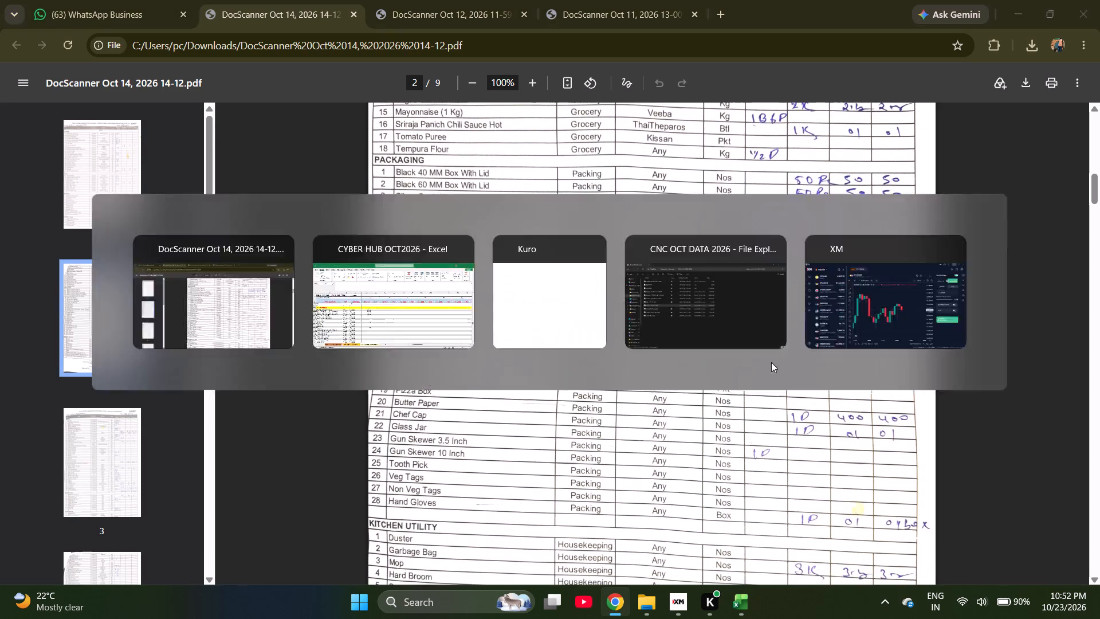
key("ctrl+f")
type("CHEF CAP")
key("Return")
key("Escape")
key("Right")
key("Right")
key("Right")
key("alt+Tab")
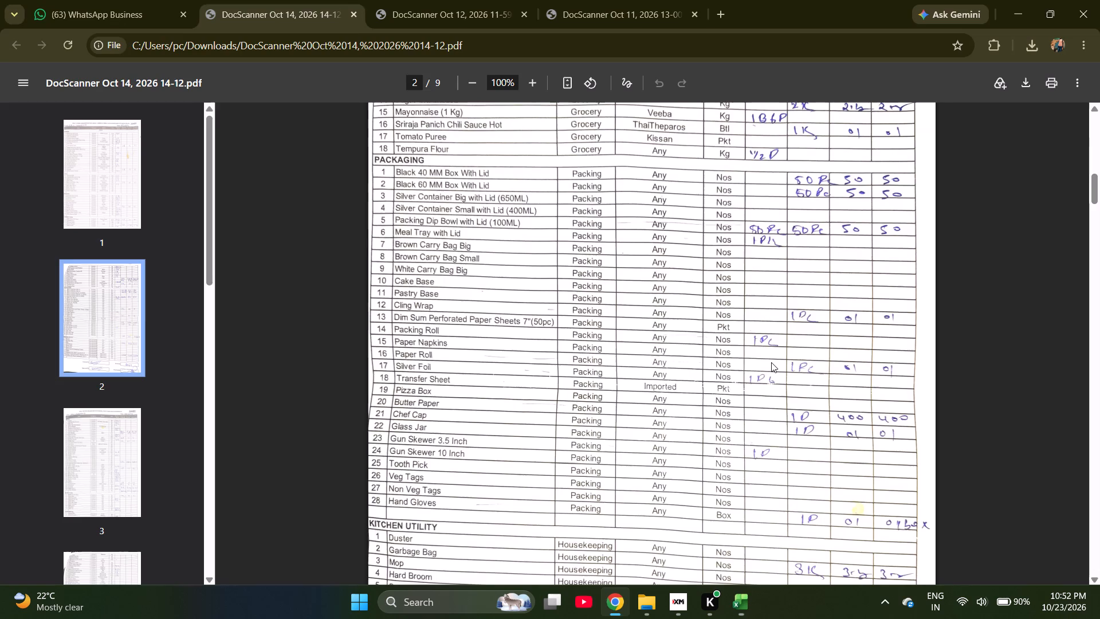
key("alt+Tab")
key("1")
key("Return")
Recheck the requisition and set Butter Paper's day 12 KITCHEN issue to its issued quantity, 400.
key("alt+Tab")
scroll(771, 362, "down", 2)
key("alt+Tab")
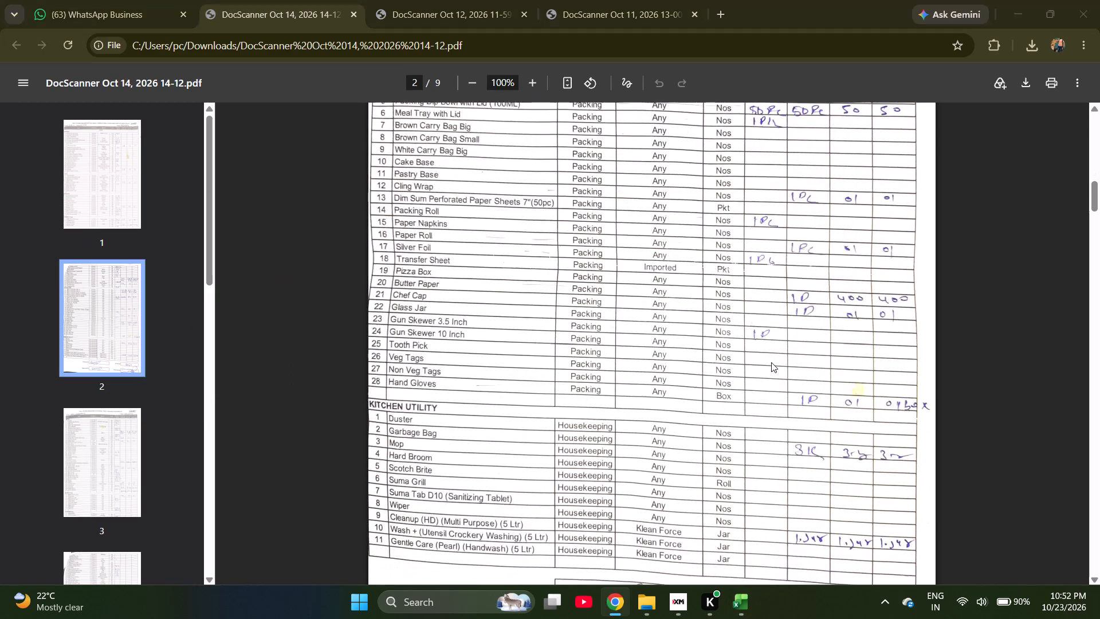
key("alt+Tab")
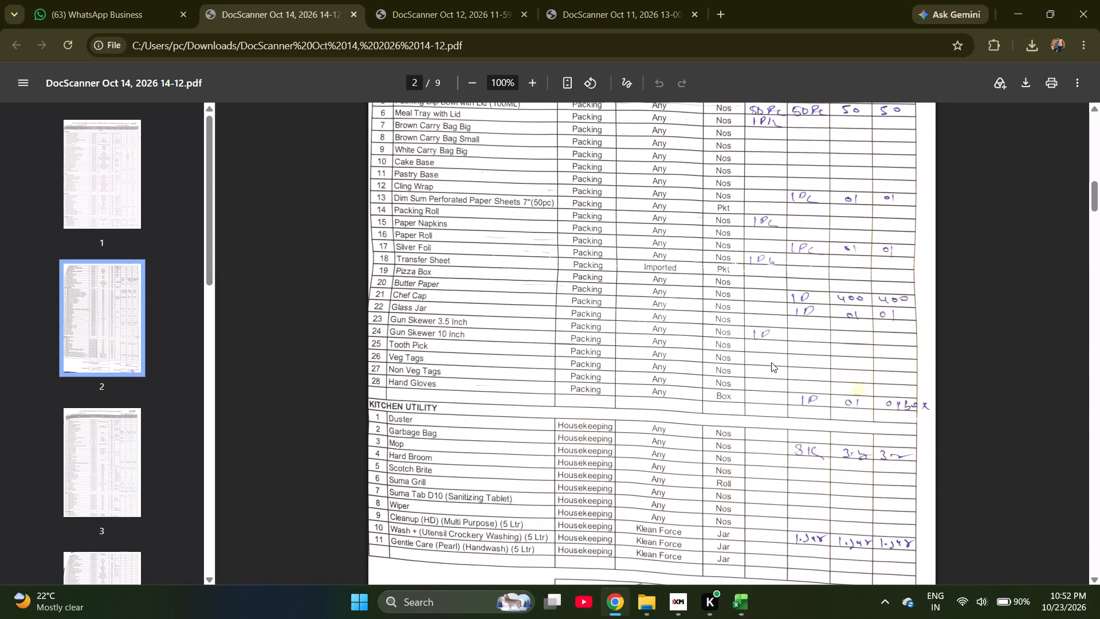
key("alt+Tab")
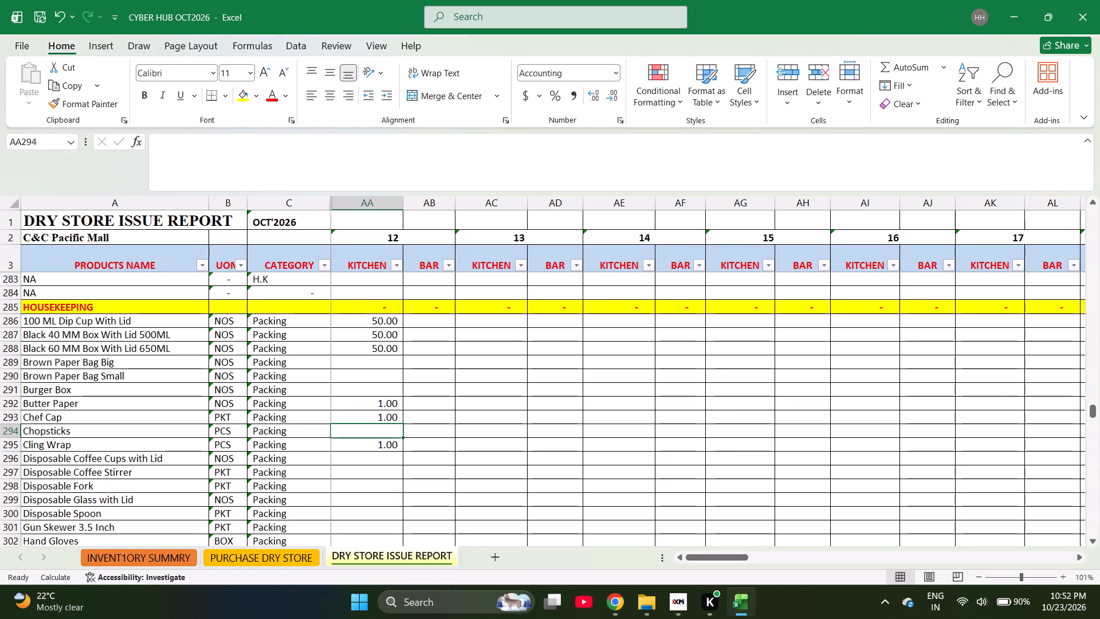
key("Up")
key("Up")
key("alt+Tab")
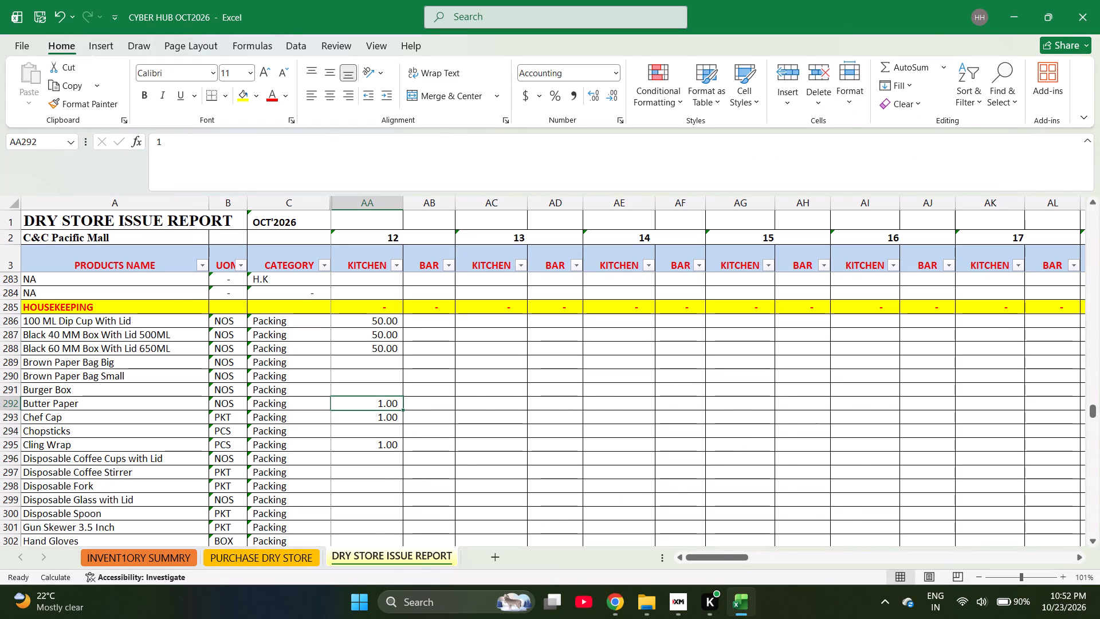
key("alt+Tab")
type("400")
key("Return")
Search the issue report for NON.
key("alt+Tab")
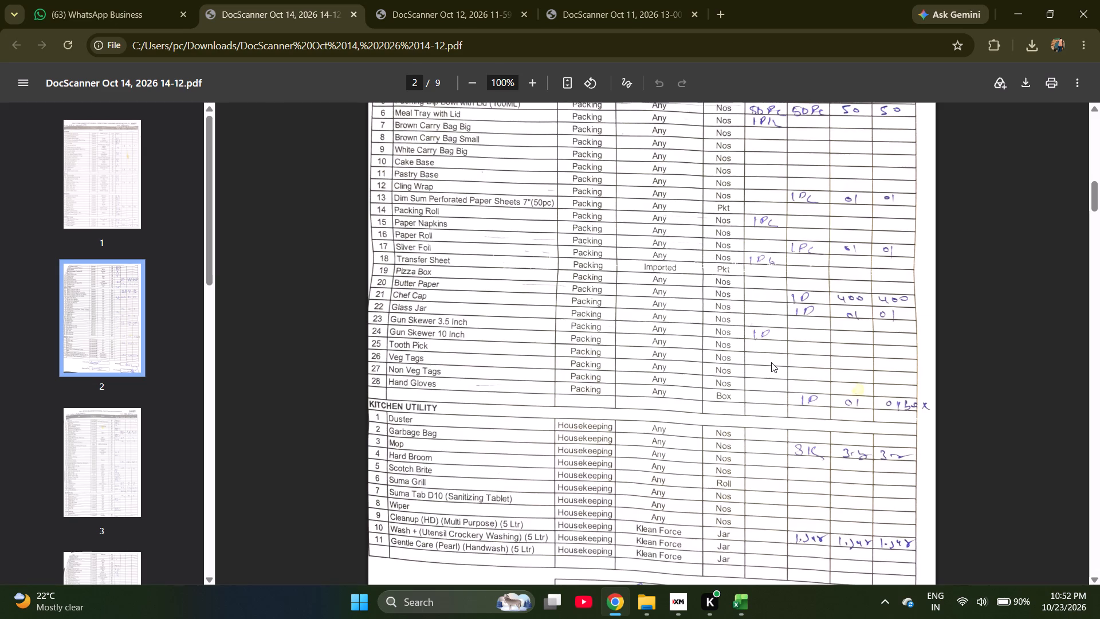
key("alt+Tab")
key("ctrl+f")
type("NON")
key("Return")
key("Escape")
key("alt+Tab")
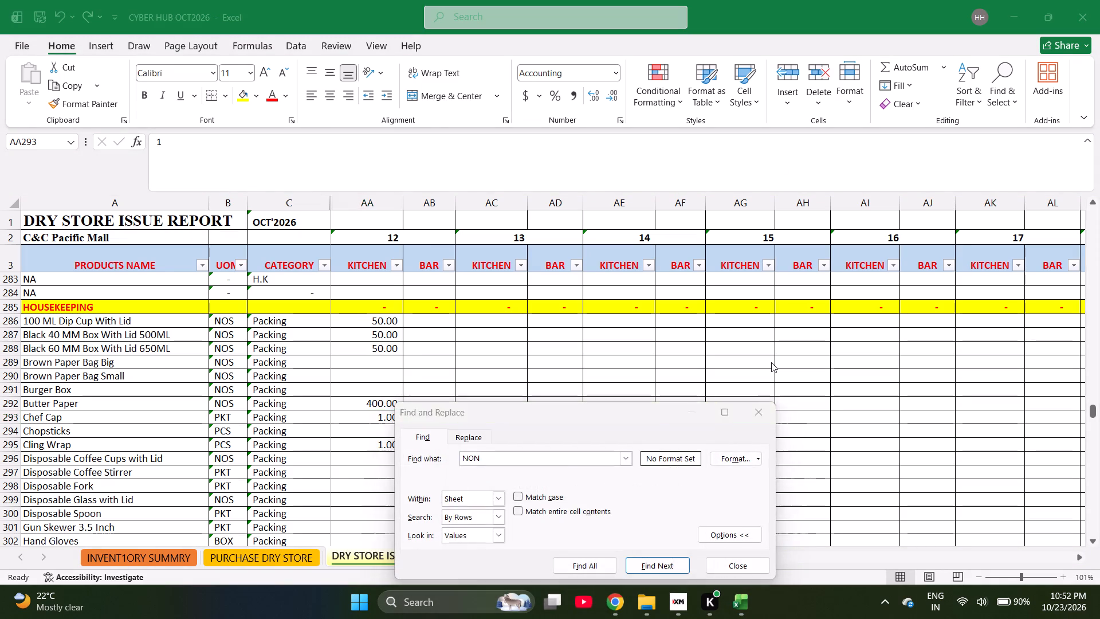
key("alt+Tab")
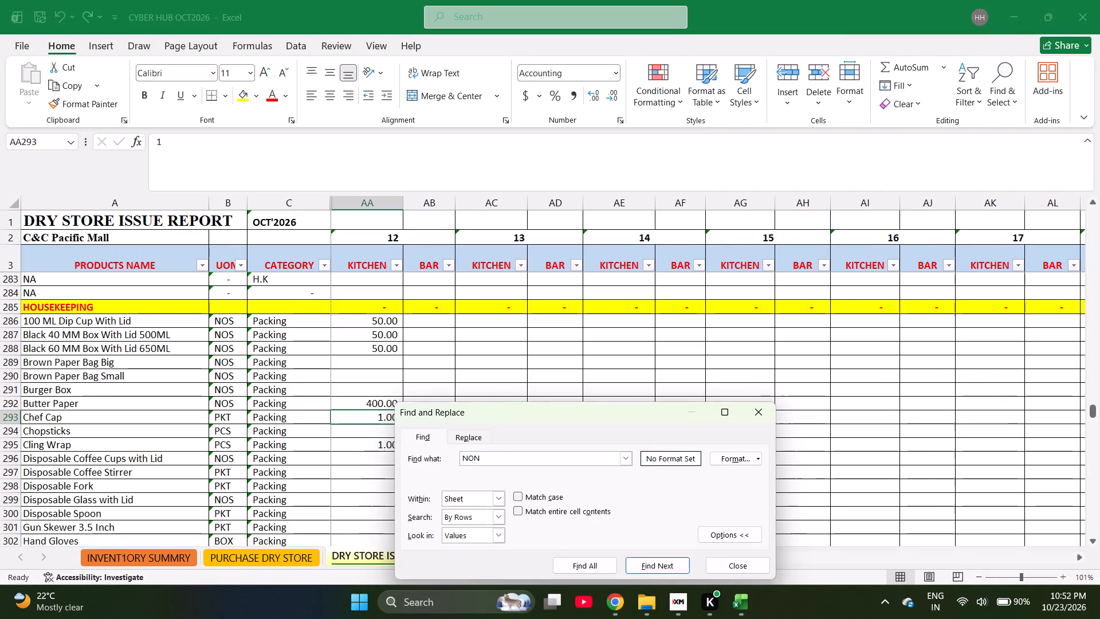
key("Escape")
Find Hand Gloves in the issue report and enter the requisition's issued quantity, 1, in its day 12 KITCHEN cell.
key("alt+Tab")
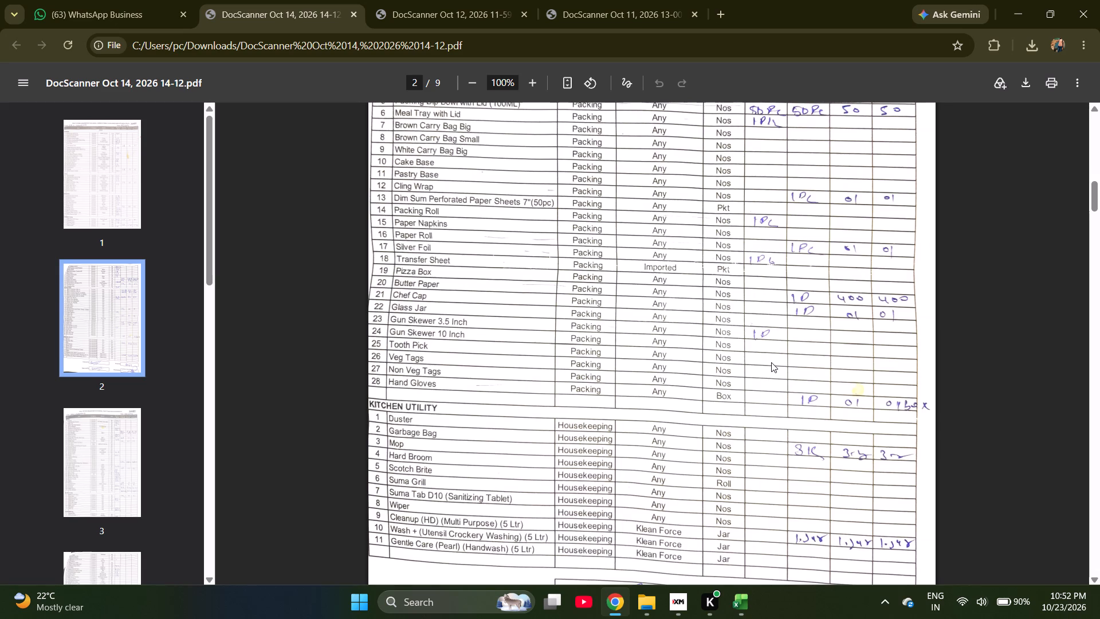
key("alt+Tab")
key("ctrl+g")
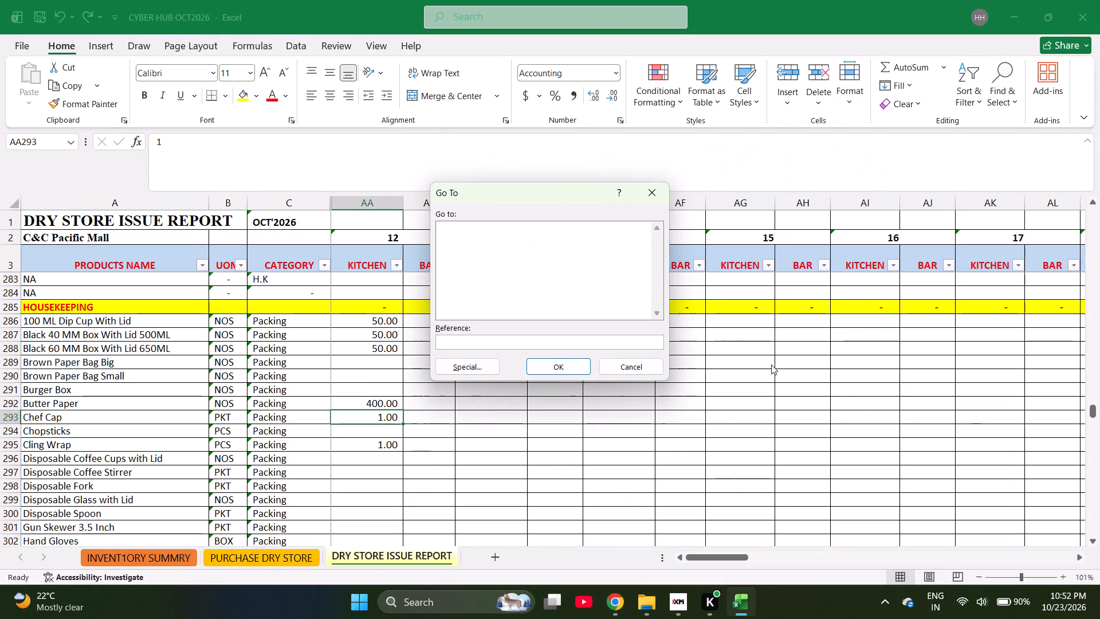
key("Escape")
key("ctrl+f")
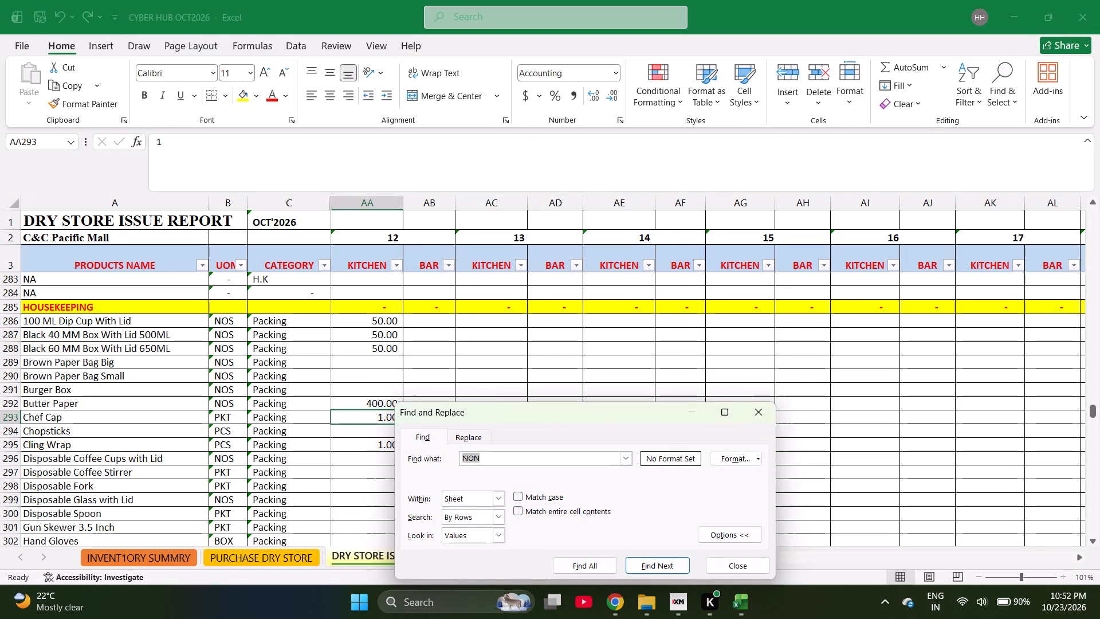
type("HAND")
key("Return")
key("Escape")
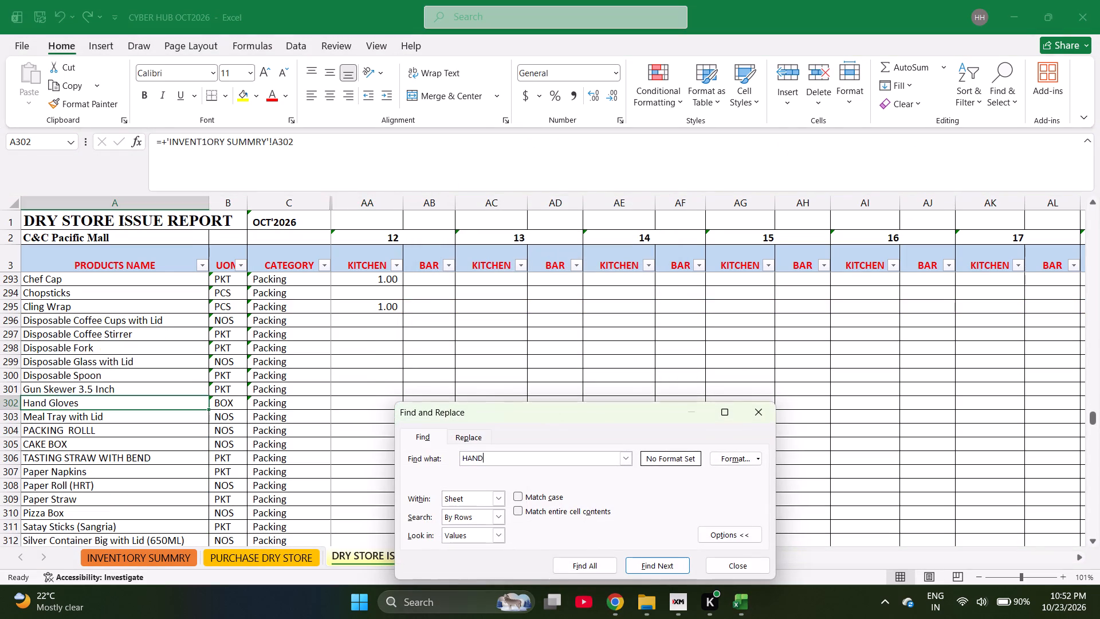
key("Right")
key("Right")
key("Right")
key("alt+Tab")
key("alt+Tab")
key("1")
key("Return")
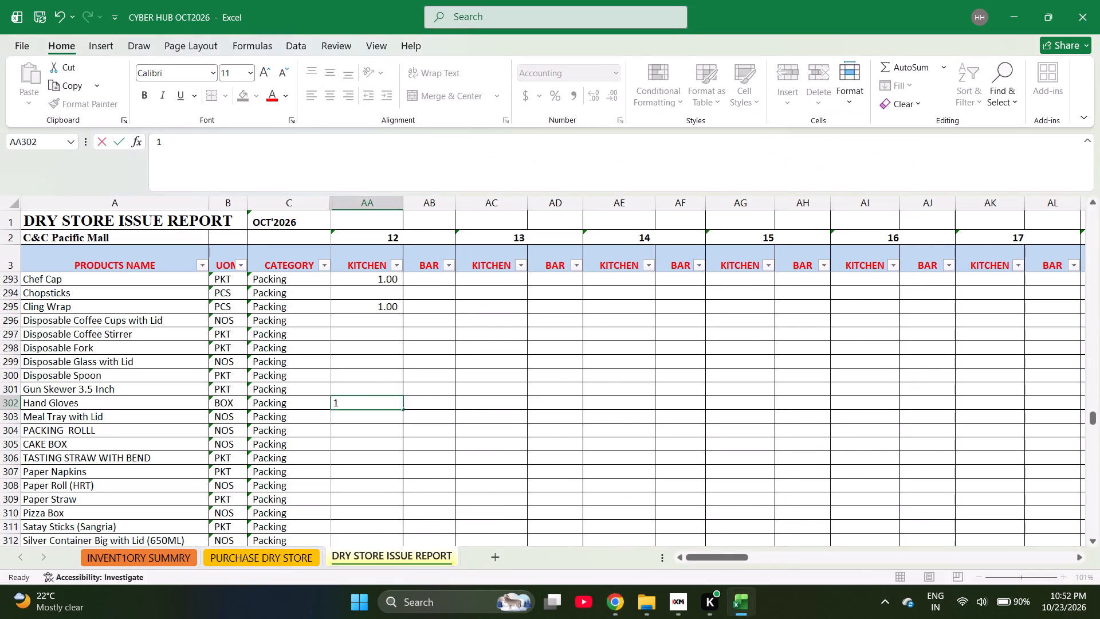
Find Garbage Bag Big BLUE in the issue report and enter the requisition's issued quantity, 3, in its day 12 KITCHEN cell.
key("alt+Tab")
key("alt+Tab")
key("ctrl+f")
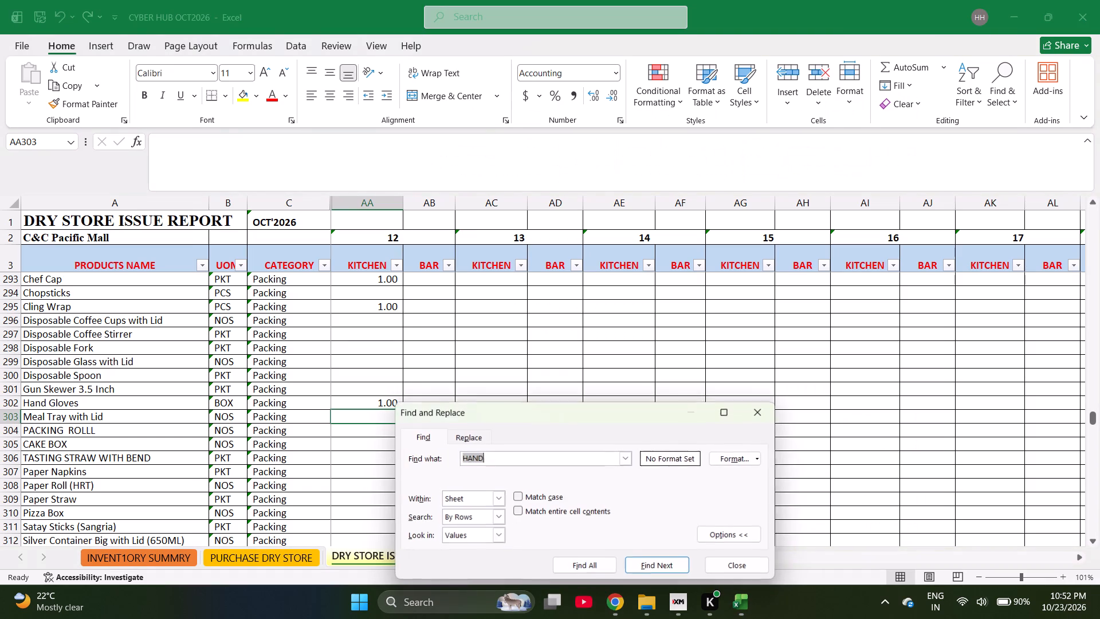
type("GARB")
key("Return")
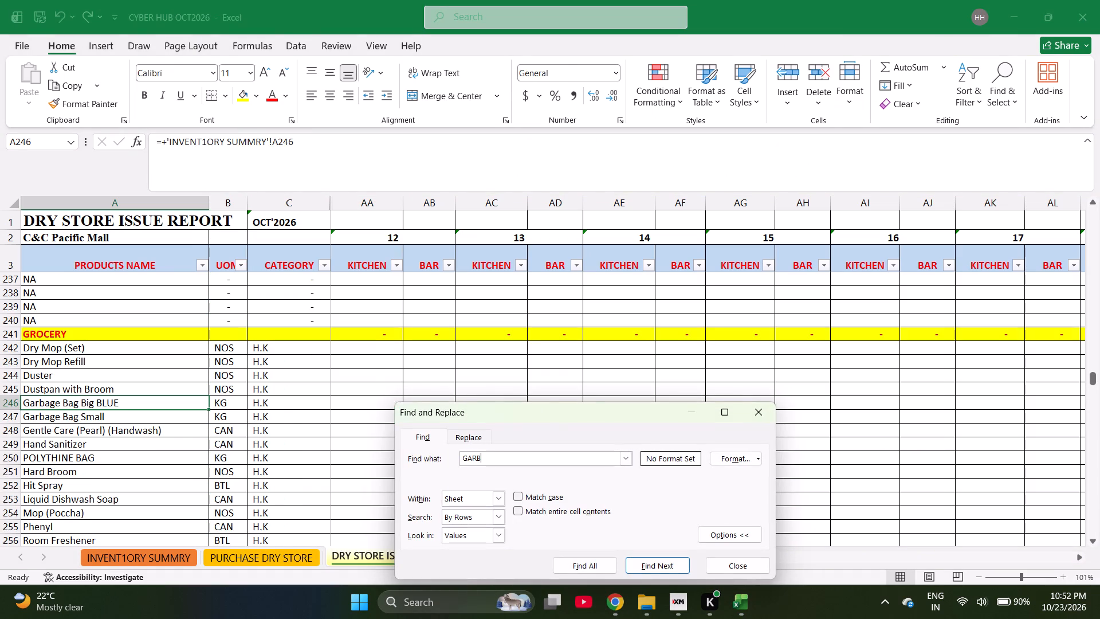
key("Escape")
key("Right")
key("Right")
key("Right")
key("alt+Tab")
key("alt+Tab")
key("3")
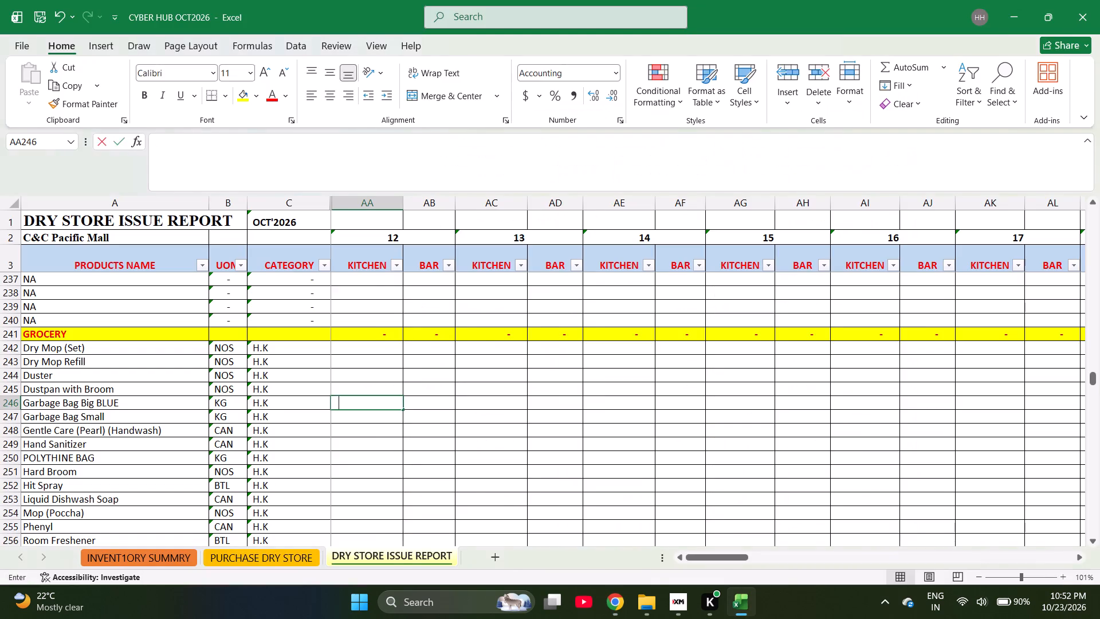
key("Return")
Find MULTIPURPOSE CLEANER in the issue report and enter the issued quantity, 1, in its day 12 KITCHEN cell.
key("alt+Tab")
scroll(771, 365, "down", 1)
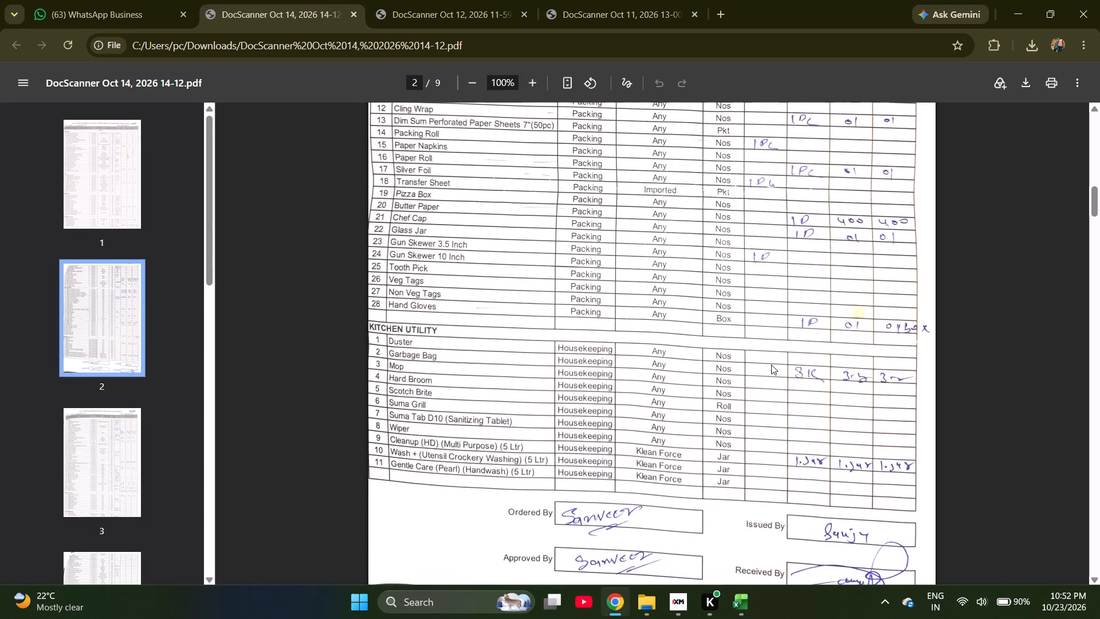
key("alt+Tab")
key("ctrl+f")
type("MULTI")
key("Return")
key("Escape")
key("Right")
key("Right")
key("alt+Tab")
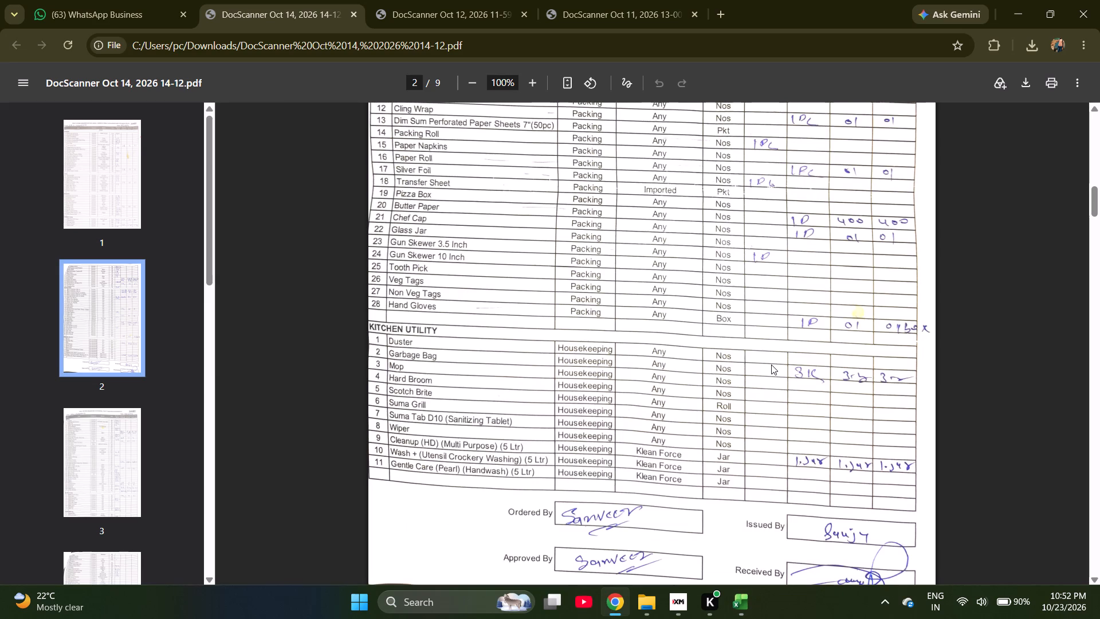
key("alt+Tab")
key("Right")
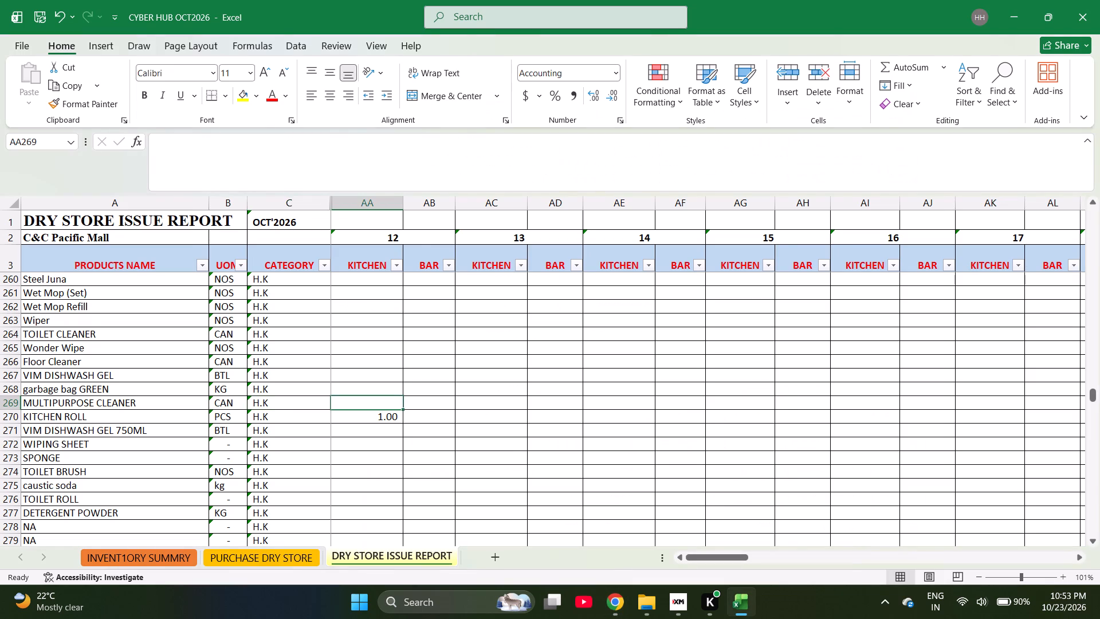
key("alt+Tab")
key("alt+Tab")
key("1")
key("Return")
Check the end of the requisition's KITCHEN UTILITY list and the INDIAN list on page 3 for the next issued items.
key("alt+Tab")
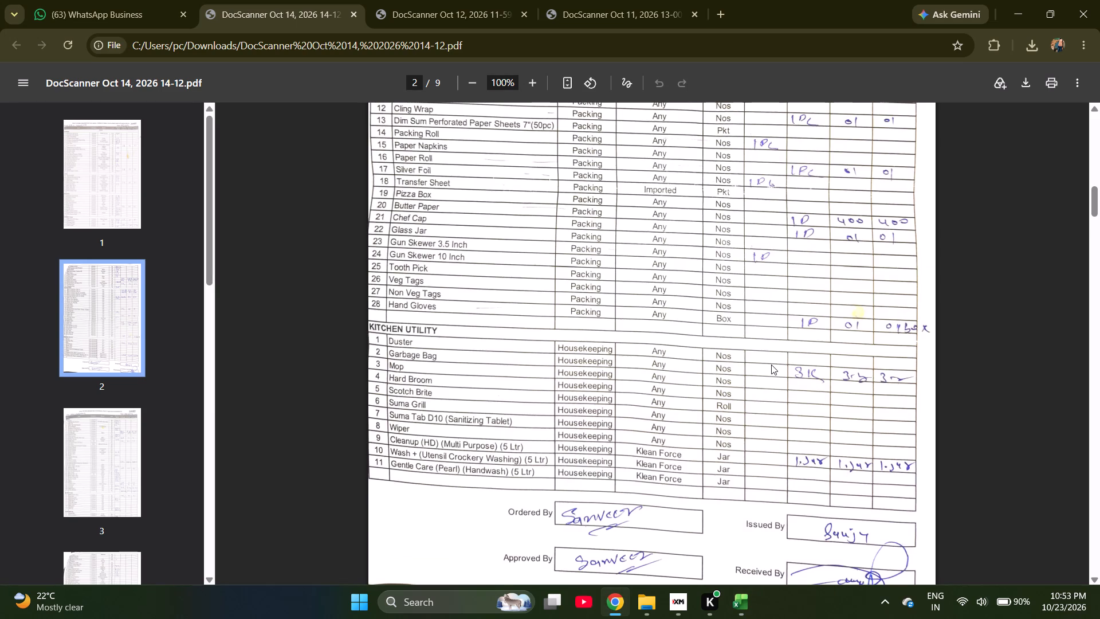
key("Down")
key("Down")
key("Down")
left_click(771, 365)
key("Down")
key("Down")
key("Down")
key("Down")
key("Down")
key("alt+Tab")
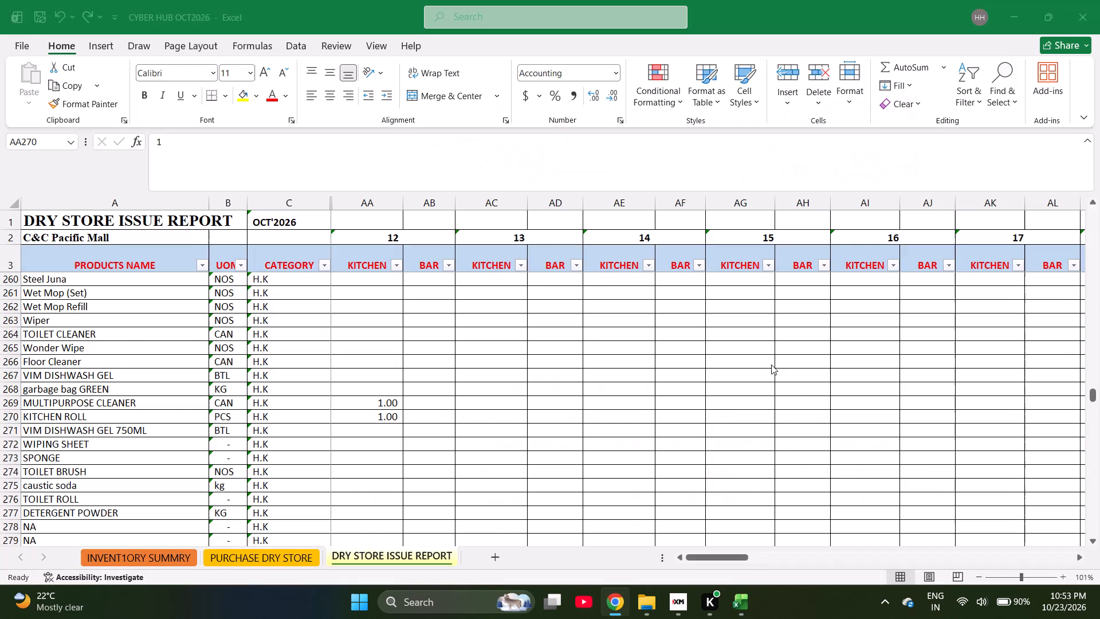
key("alt+Tab")
key("Up")
key("Up")
key("Up")
key("Up")
key("Up")
key("Up")
key("Up")
key("Up")
key("Up")
key("Up")
key("Up")
key("Up")
key("Up")
key("Up")
key("Up")
key("Up")
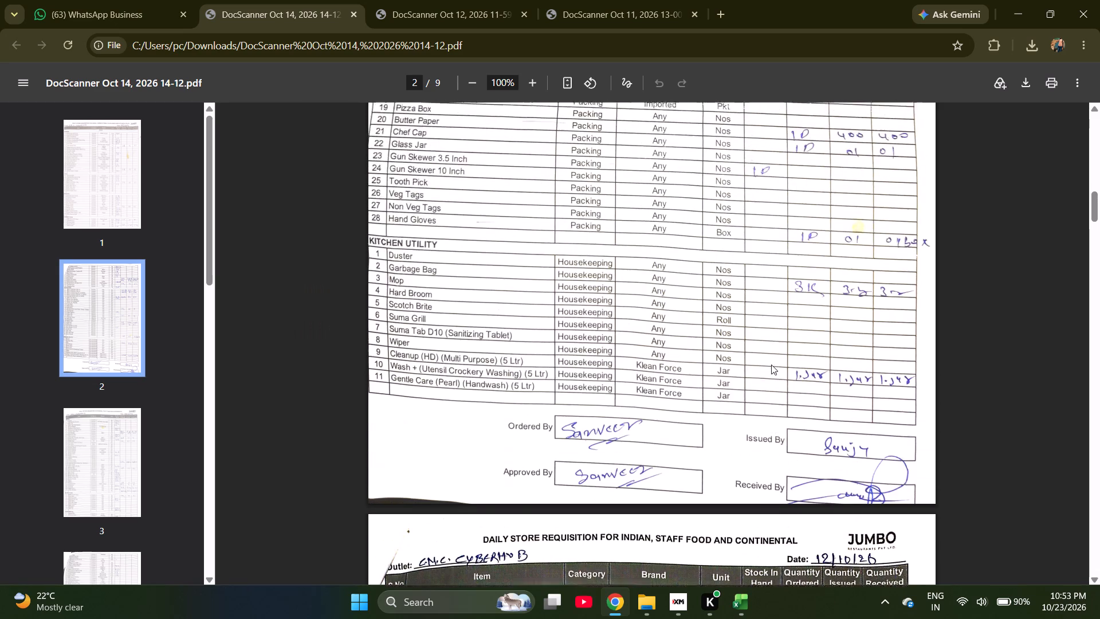
key("Down")
key("Down")
key("Down")
key("Down")
key("Down")
key("Down")
key("Down")
key("Down")
key("Down")
key("Down")
key("Down")
key("Down")
key("Down")
key("Down")
key("Down")
key("Down")
key("Down")
key("Down")
key("Down")
key("Down")
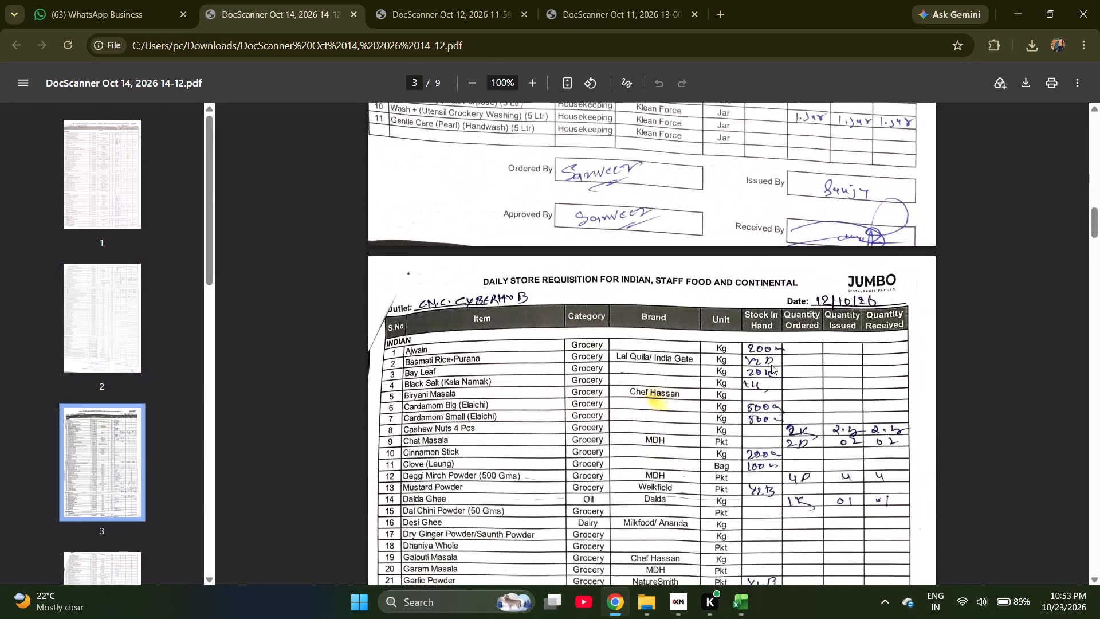
Find Cashew Nuts 4 Pcs in the issue report and enter the issued quantity, 2, in its day 12 KITCHEN cell.
key("alt+Tab")
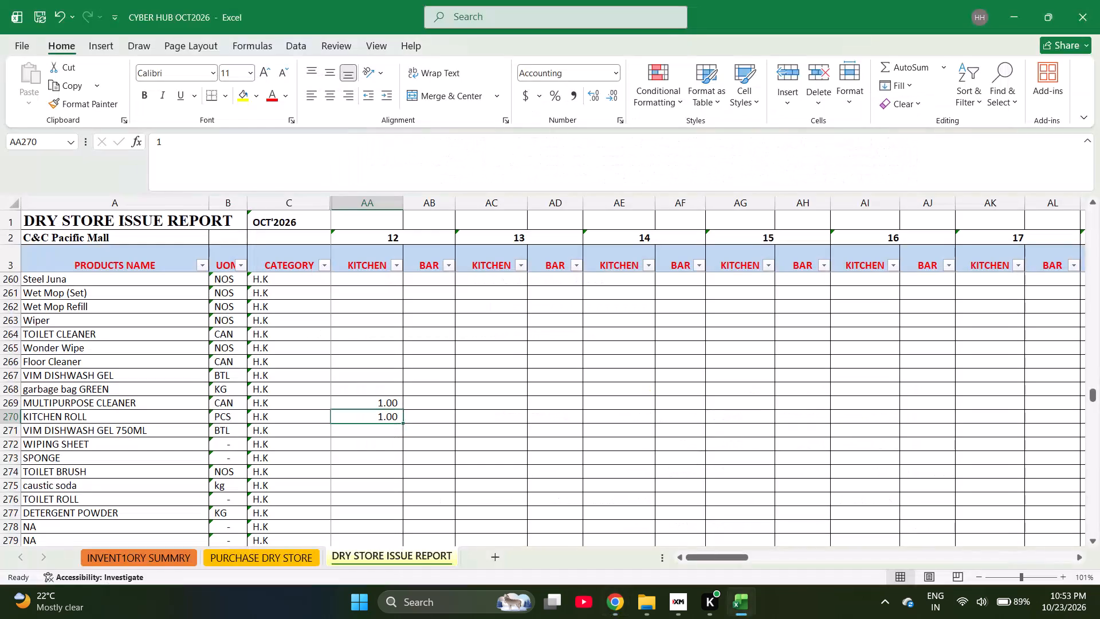
key("ctrl+f")
type("CASHEW")
key("Return")
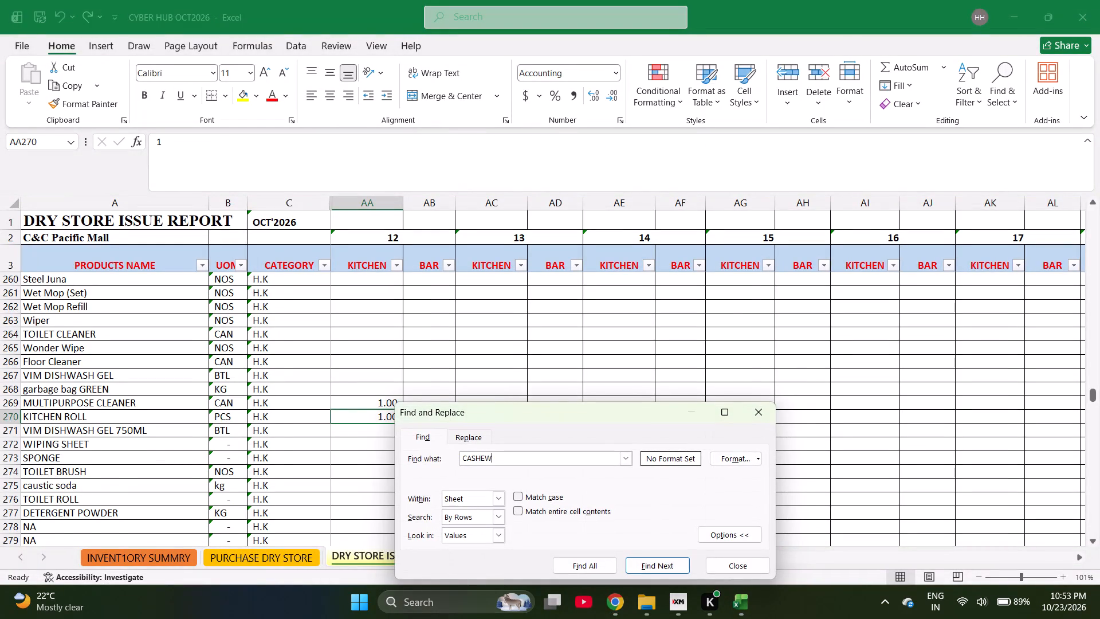
key("Escape")
key("Right")
key("Right")
key("alt+Tab")
key("alt+Tab")
key("Right")
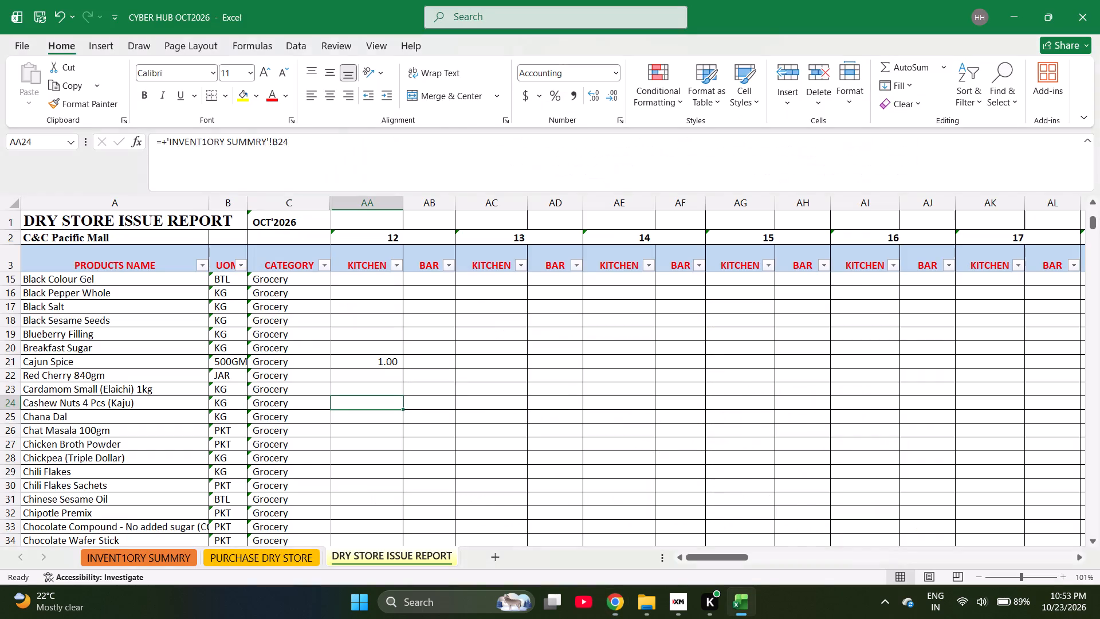
key("alt+Tab")
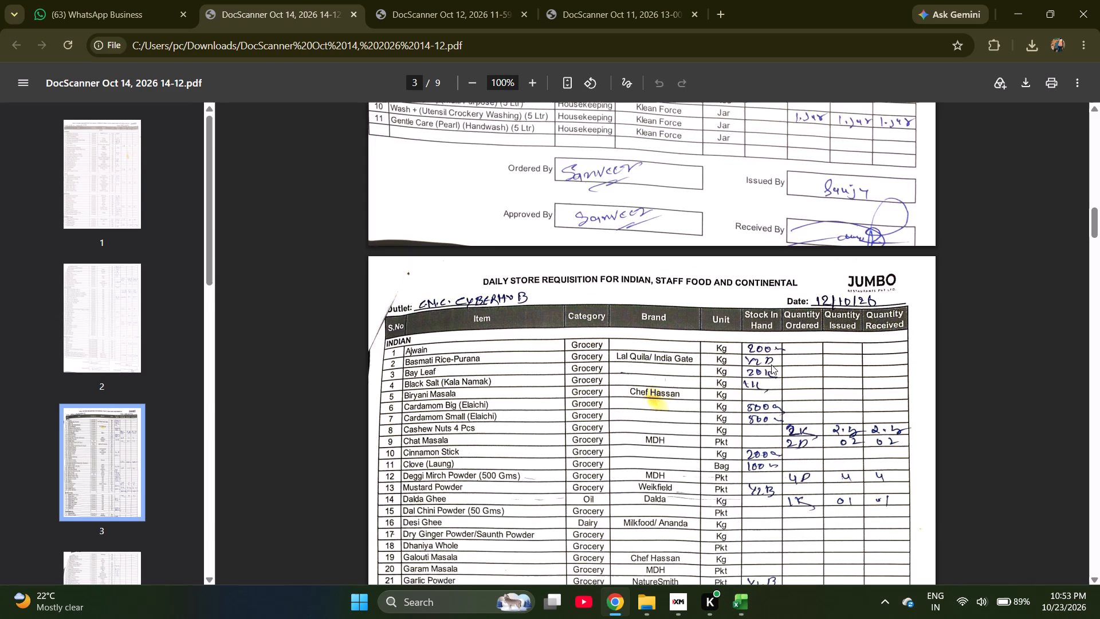
key("alt+Tab")
key("2")
key("Return")
Find Chat Masala 100gm in the issue report and enter the issued quantity, 2, in its day 12 KITCHEN cell.
key("alt+Tab")
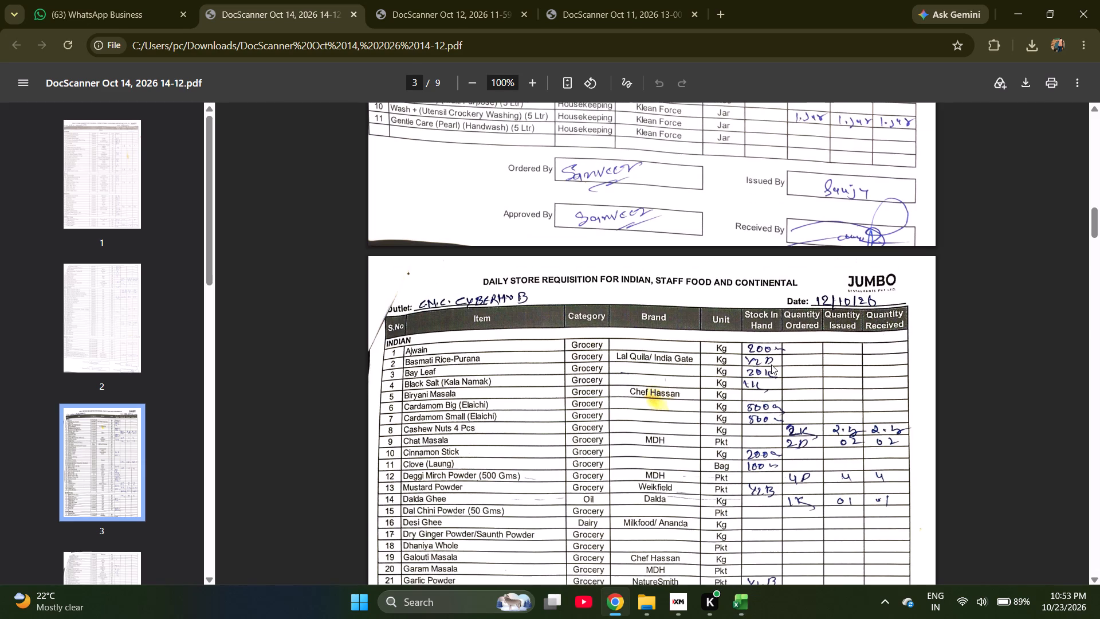
key("alt+Tab")
key("ctrl+f")
type("CHAT M")
key("Return")
key("Escape")
key("Right")
key("Right")
key("Right")
key("alt+Tab")
key("alt+Tab")
key("2")
key("Return")
Find Deggi Mirch Powder in the issue report and enter the issued quantity, 4, in its day 12 KITCHEN cell.
key("alt+Tab")
key("alt+Tab")
key("ctrl+f")
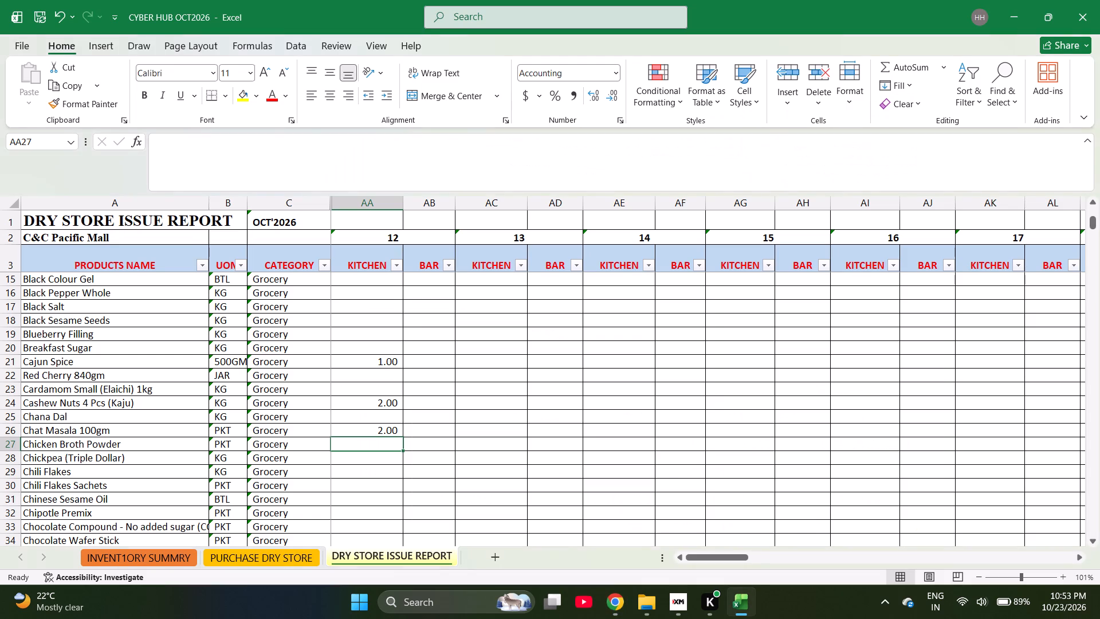
type("DEGG")
key("Return")
key("Escape")
key("Right")
key("Right")
key("Right")
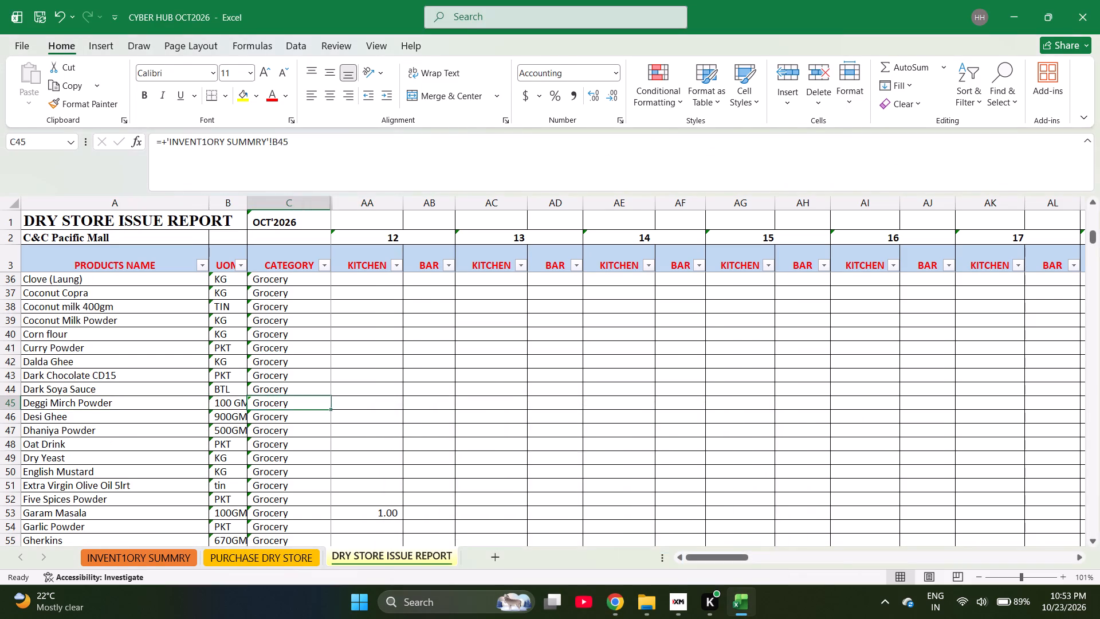
key("alt+Tab")
key("alt+Tab")
key("4")
key("Return")
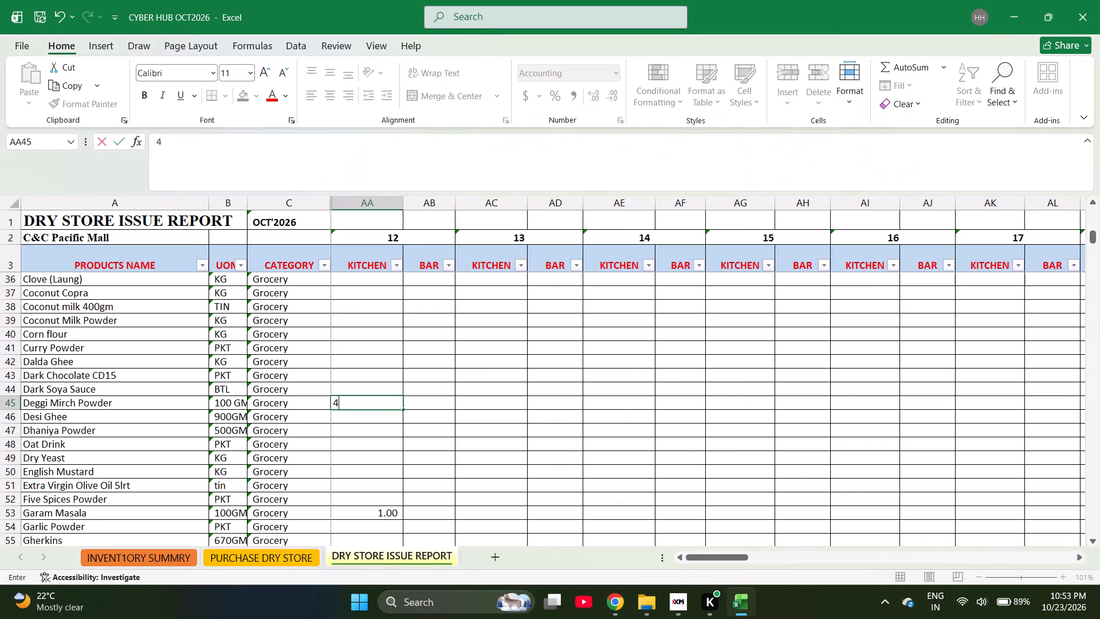
Find Dalda Ghee in the issue report and enter the issued quantity, 1, in its day 12 KITCHEN cell.
key("alt+Tab")
key("alt+Tab")
key("ctrl+f")
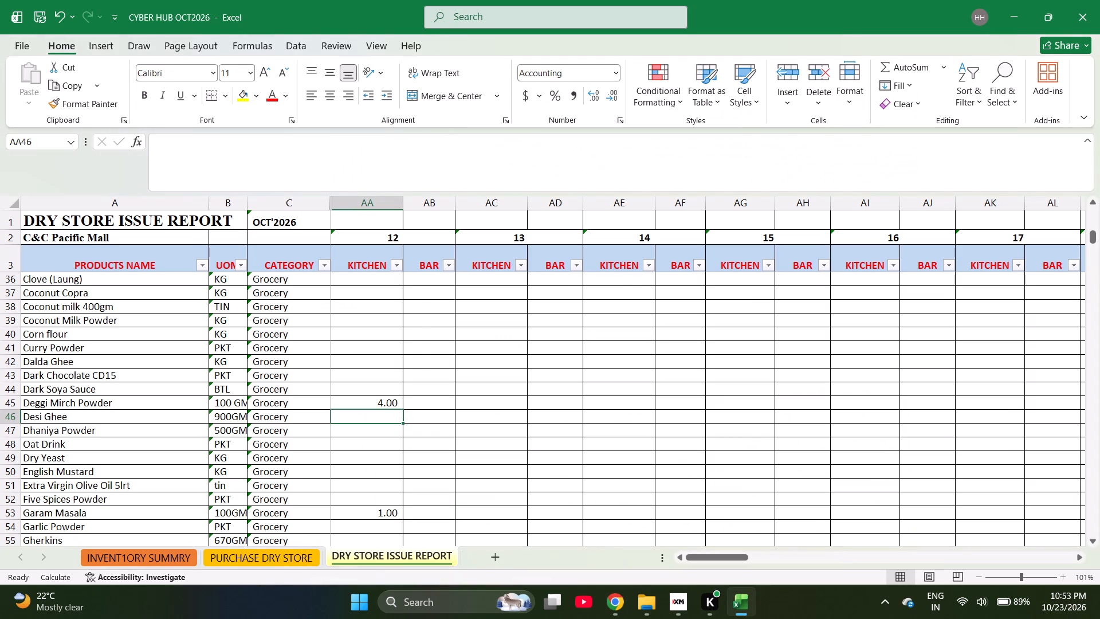
type("DALDA")
key("Return")
key("Escape")
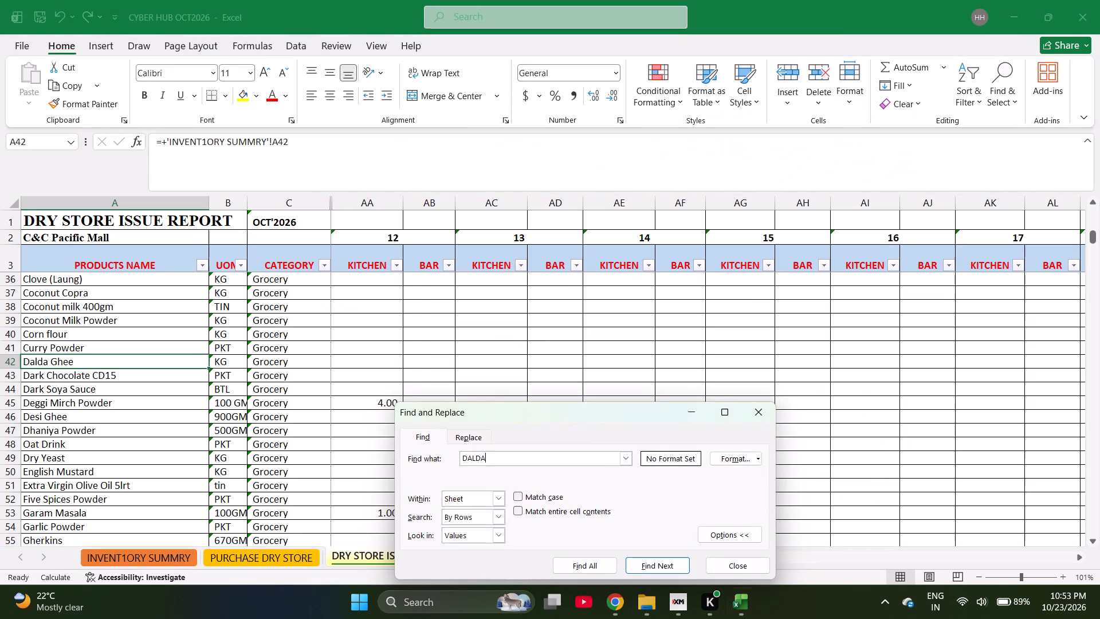
key("Right")
key("Right")
key("Right")
key("alt+Tab")
key("alt+Tab")
key("1")
key("Return")
key("Down")
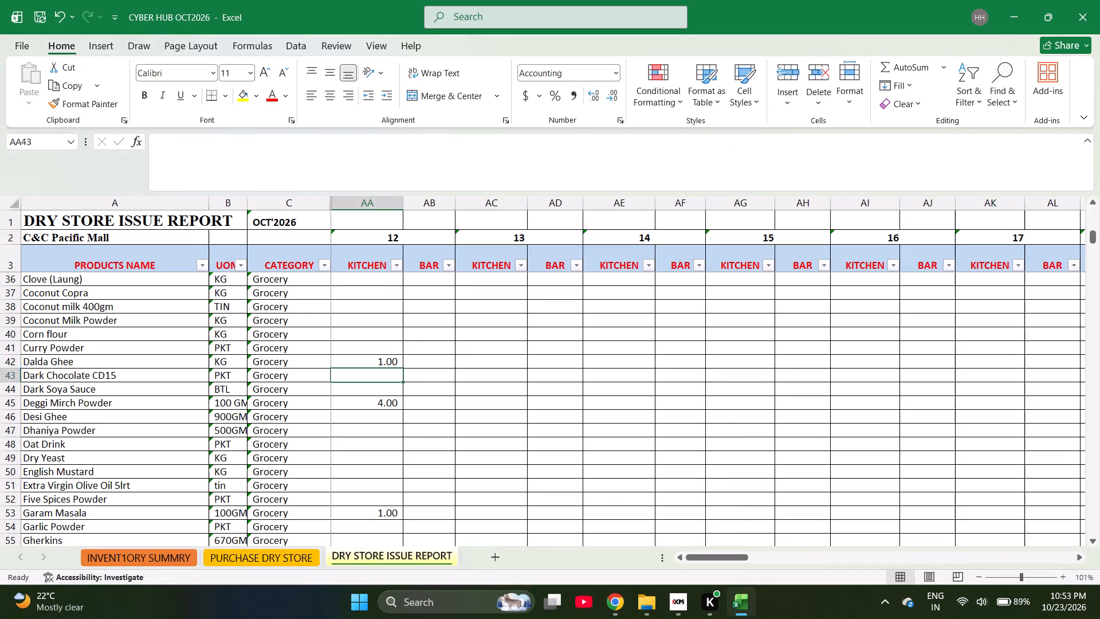
Find Coconut Copra in the issue report and enter its issued 250 g as 0.25 in the day 12 KITCHEN cell.
key("alt+Tab")
key("Down")
key("Down")
key("Down")
key("Down")
key("Down")
key("Down")
key("Down")
key("Down")
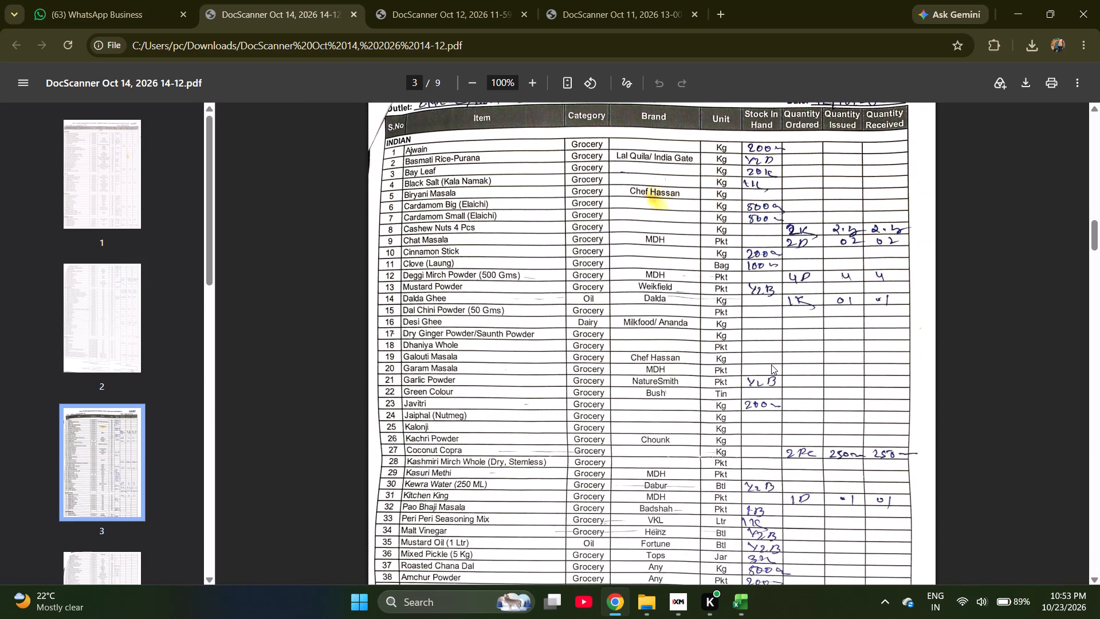
key("alt+Tab")
key("ctrl+f")
type("COCO")
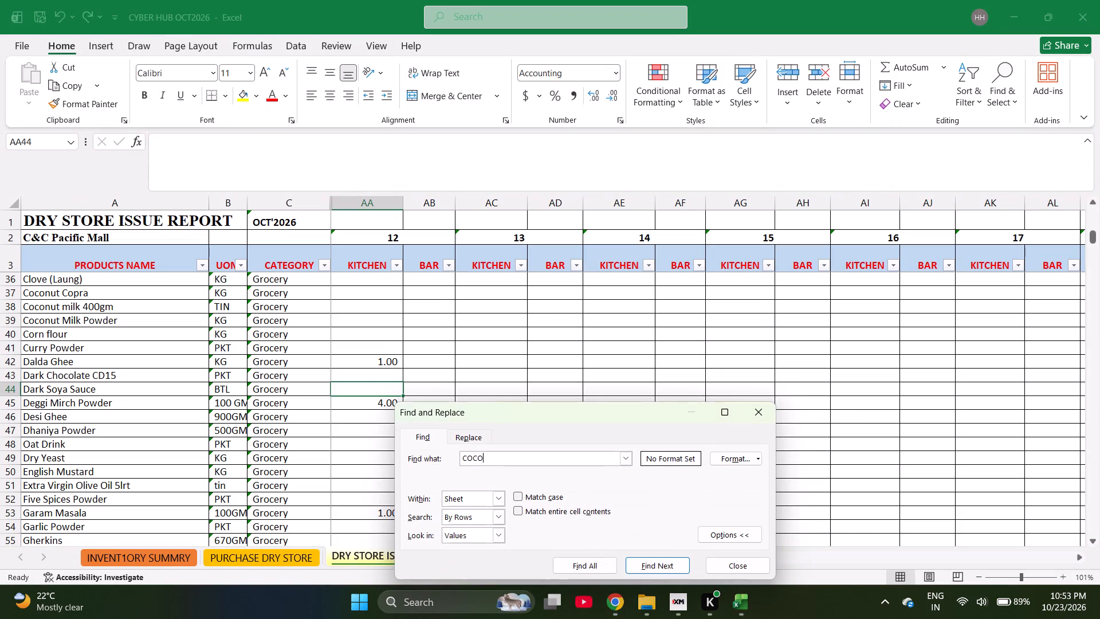
key("Return")
key("Return")
key("Return")
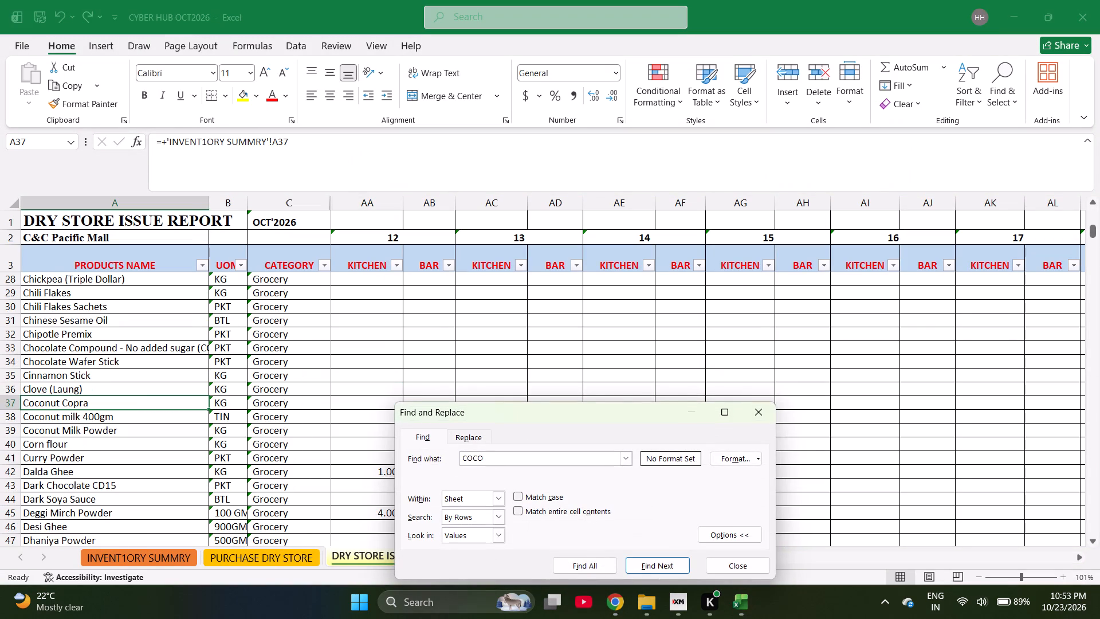
key("Escape")
key("Up")
key("Right")
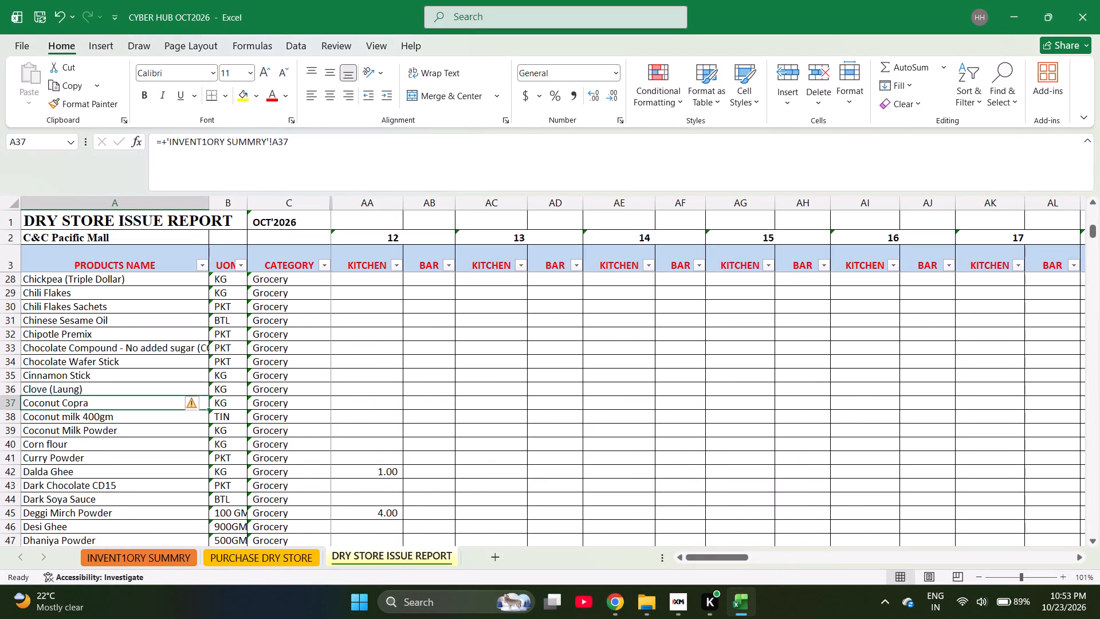
key("Right")
key("Right")
key("alt+Tab")
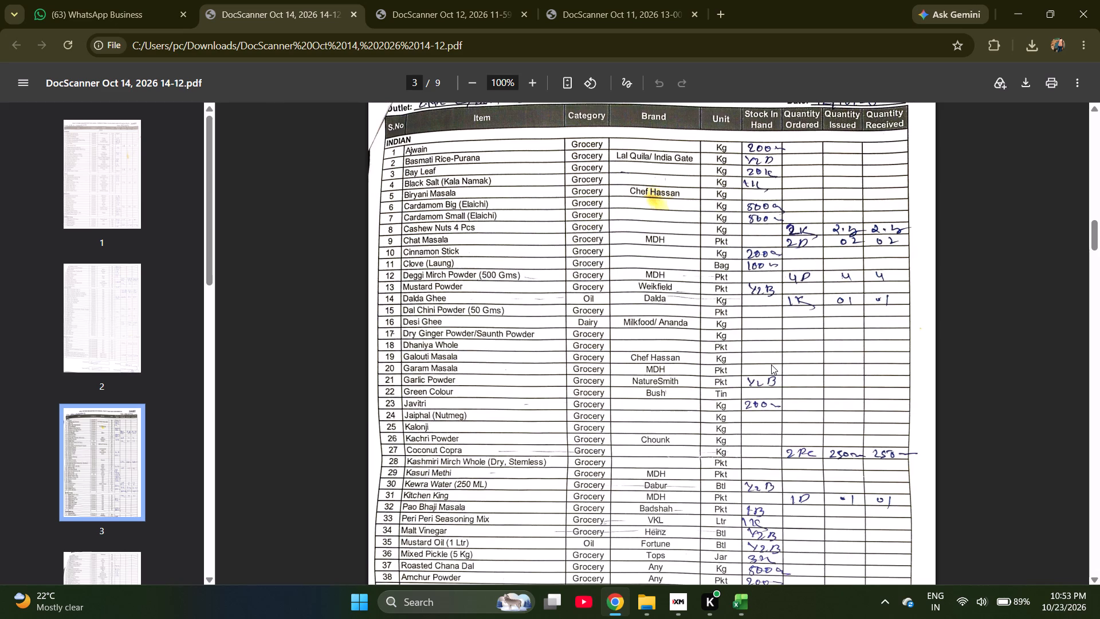
key("alt+Tab")
type("0.25")
key("Return")
Find Kitchen King in the issue report and enter the issued quantity, 1, in its day 12 KITCHEN cell.
key("alt+Tab")
key("alt+Tab")
key("ctrl+f")
type("KITCHEN K")
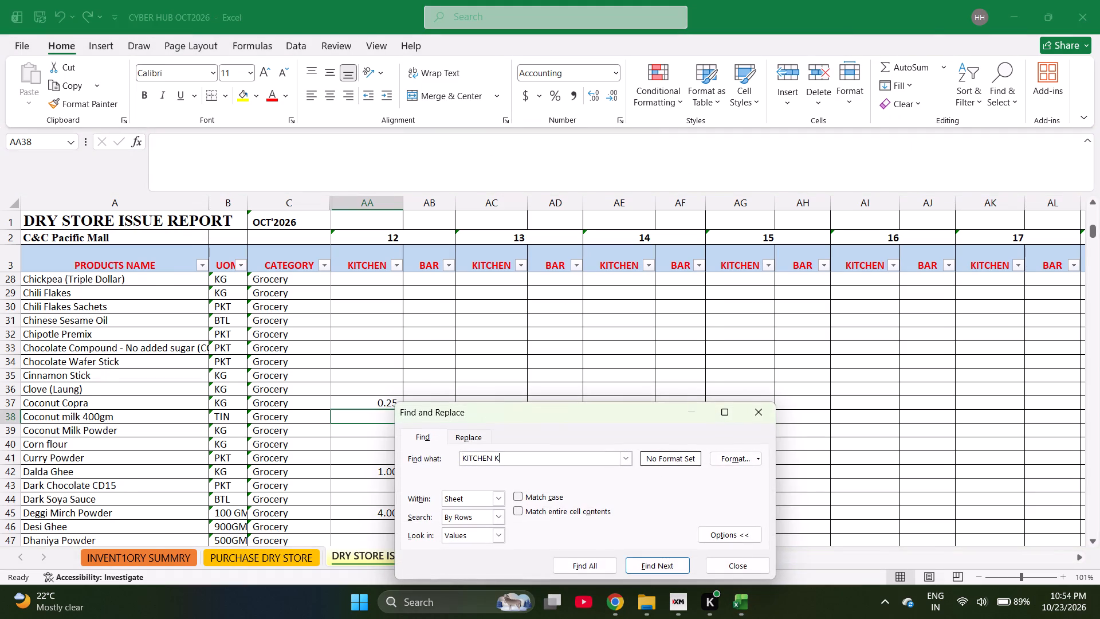
key("Return")
key("Escape")
key("Right")
key("Right")
key("Right")
key("alt+Tab")
key("alt+Tab")
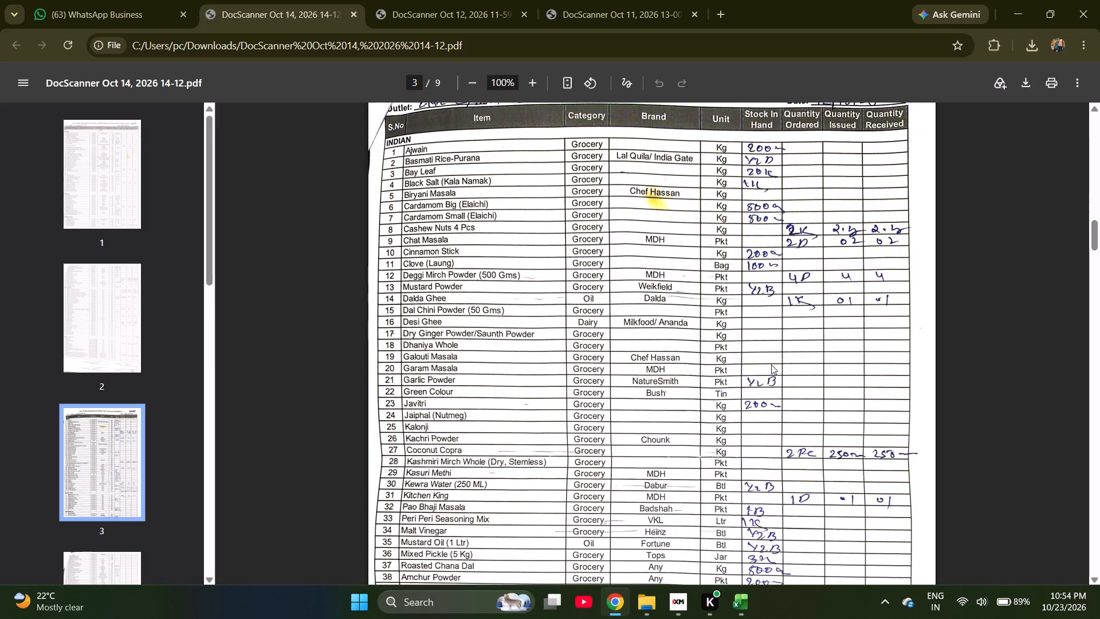
key("1")
key("Return")
Find Saffron (Kesar) in the issue report and enter the issued quantity, 1, in its day 12 KITCHEN cell.
key("alt+Tab")
scroll(771, 365, "down", 5)
key("alt+Tab")
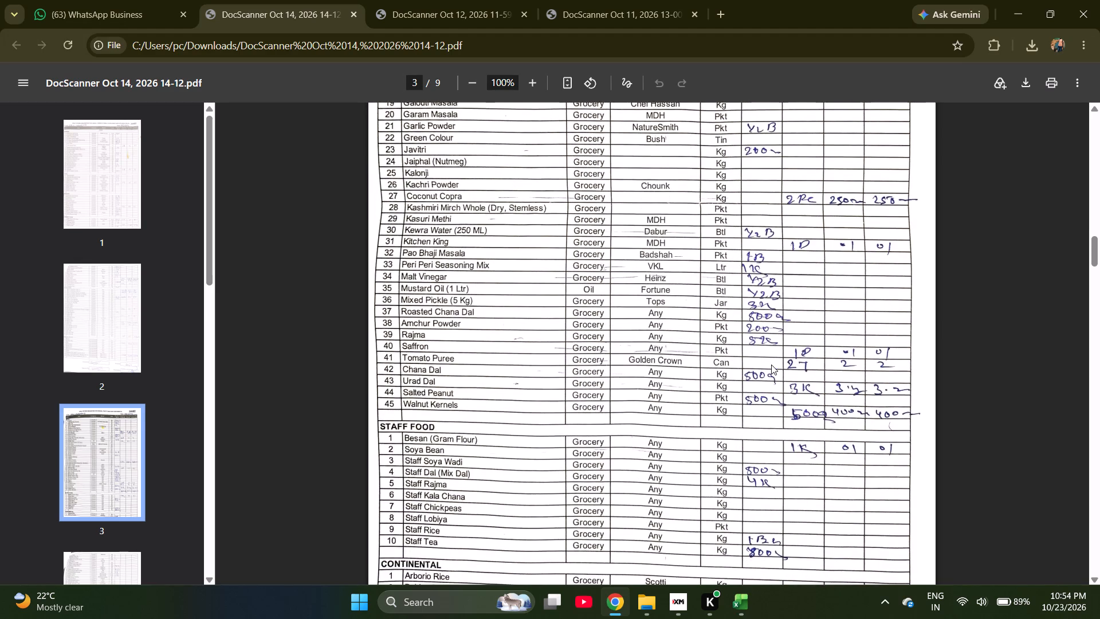
key("ctrl+f")
type("SAF")
key("Return")
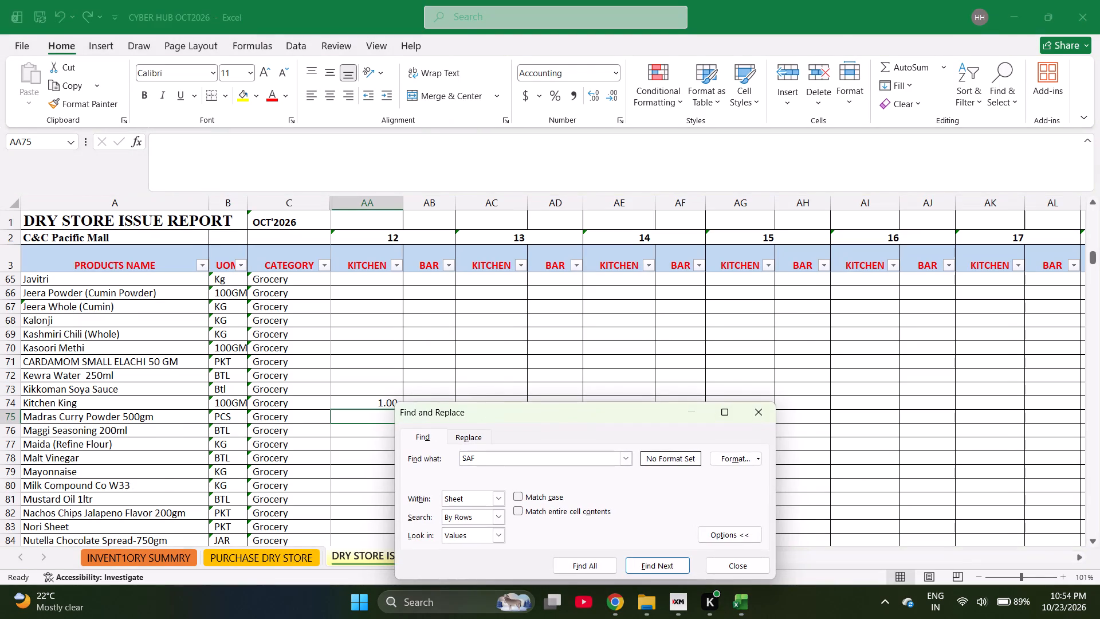
key("Escape")
key("Right")
key("Right")
key("Right")
key("alt+Tab")
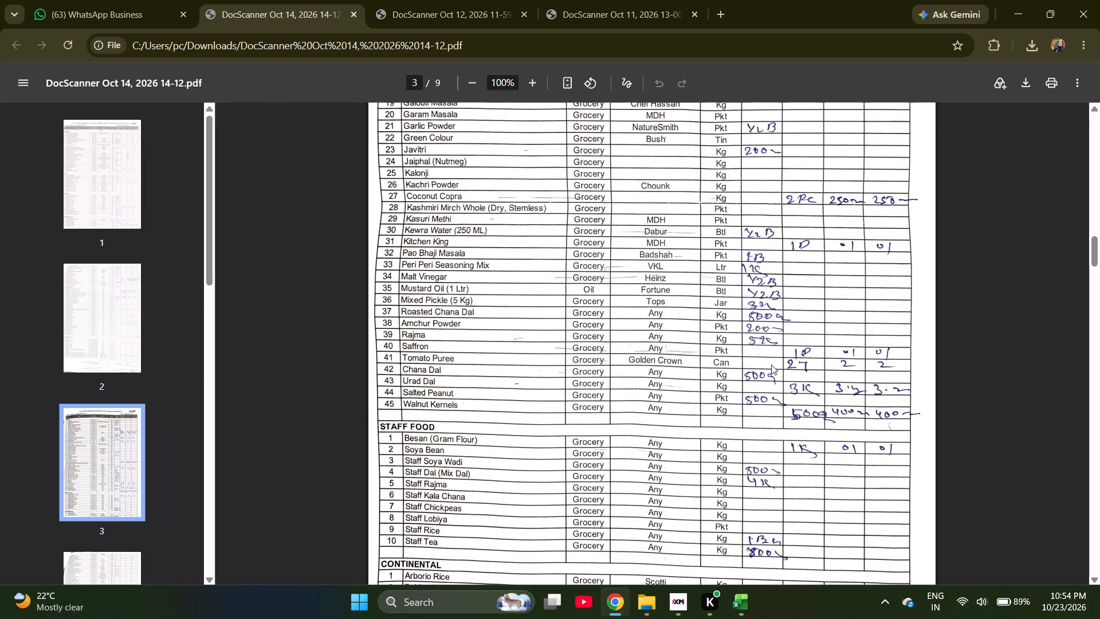
key("alt+Tab")
key("1")
key("Return")
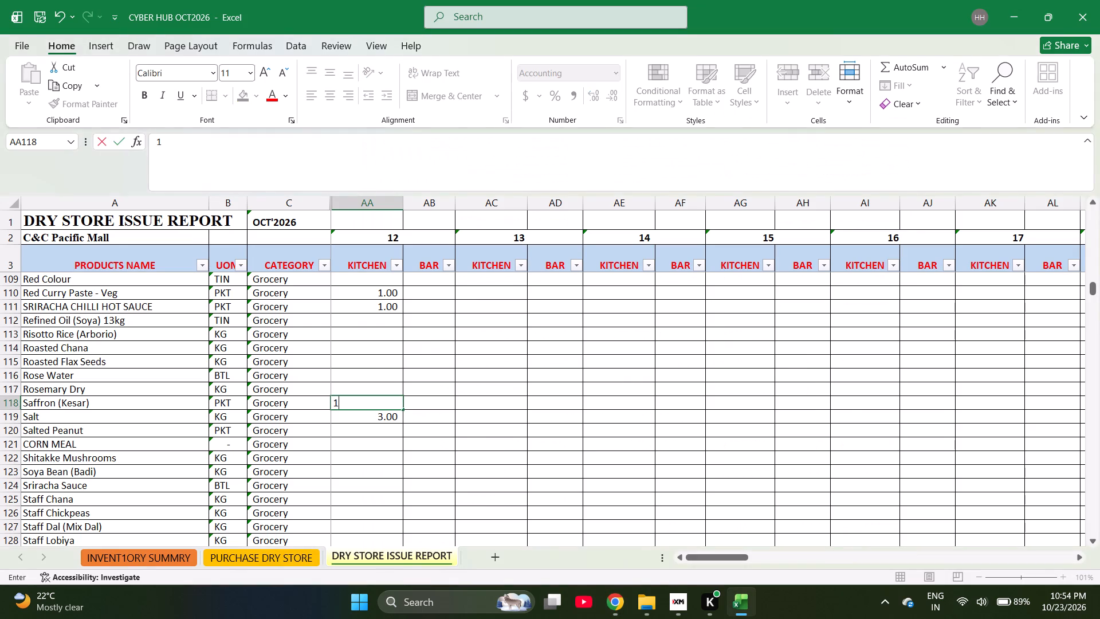
Find Tomato Puree in the issue report and enter the issued quantity, 2, in its day 12 KITCHEN cell.
key("alt+Tab")
key("alt+Tab")
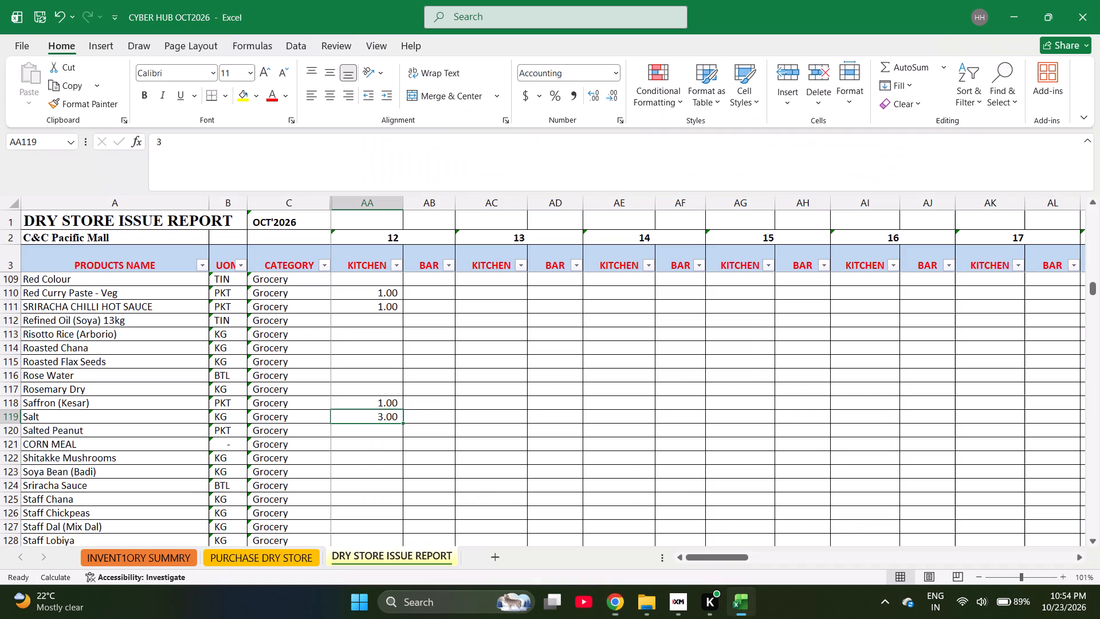
key("ctrl+f")
type("PUREE")
key("Return")
key("Escape")
key("Right")
key("Right")
key("Right")
key("alt+Tab")
key("alt+Tab")
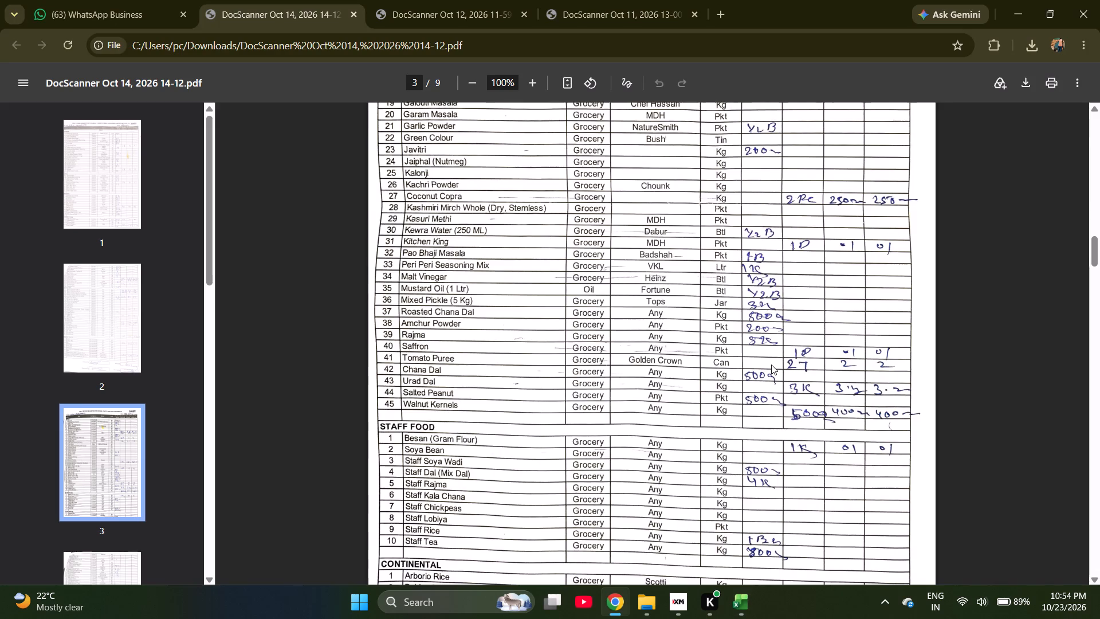
key("2")
key("Return")
Find Urad Dal in the issue report and enter the issued quantity, 3, in its day 12 KITCHEN cell.
key("alt+Tab")
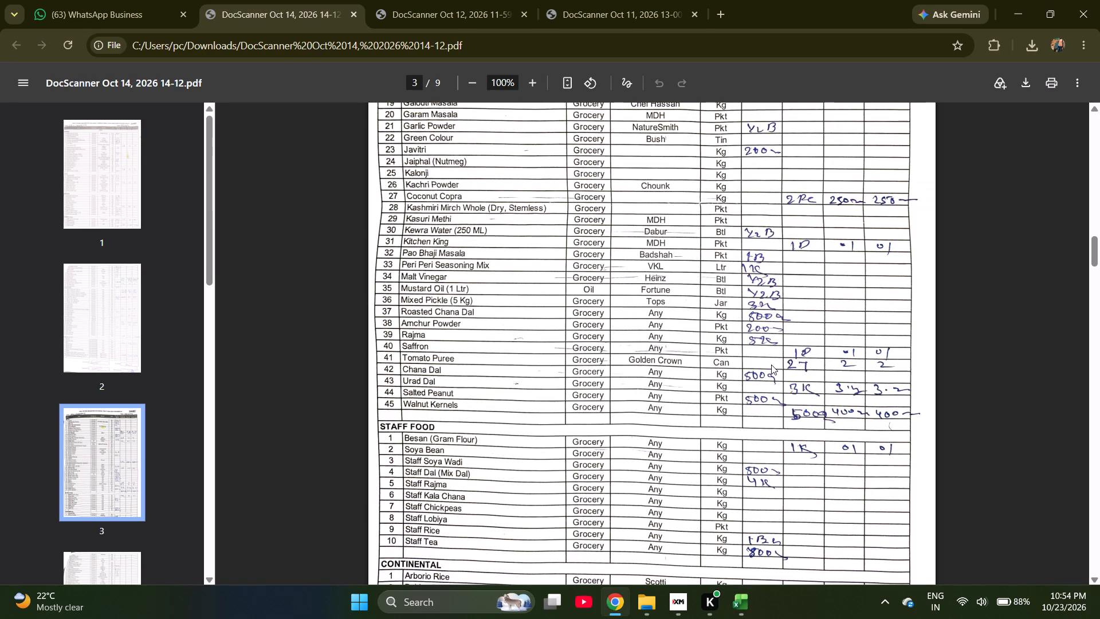
key("alt+Tab")
key("ctrl+f")
type("URAD")
key("Return")
key("Escape")
key("Right")
key("Right")
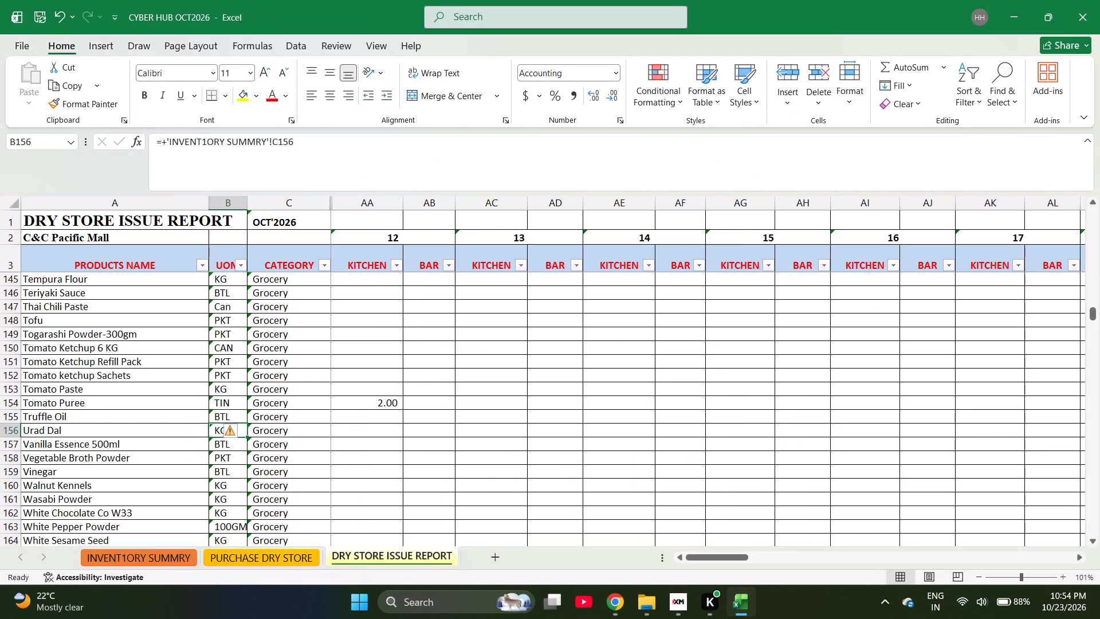
key("Right")
key("alt+Tab")
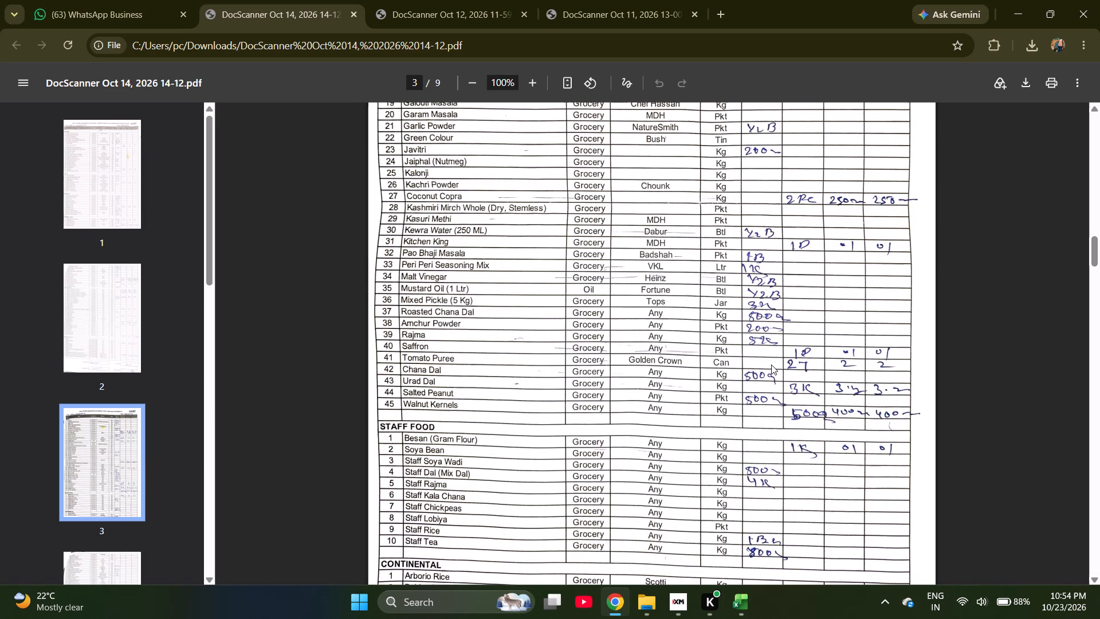
key("alt+Tab")
key("3")
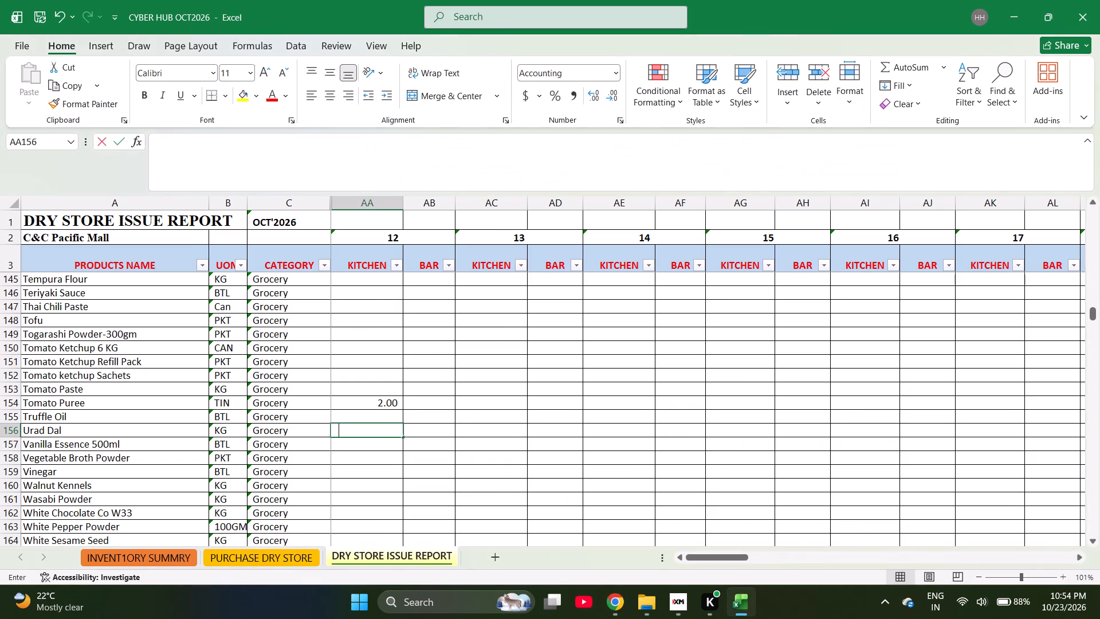
key("Return")
Find the walnut kernels row in the issue report and enter the issued 400 g as 0.4 in its day 12 KITCHEN cell.
key("alt+Tab")
key("alt+Tab")
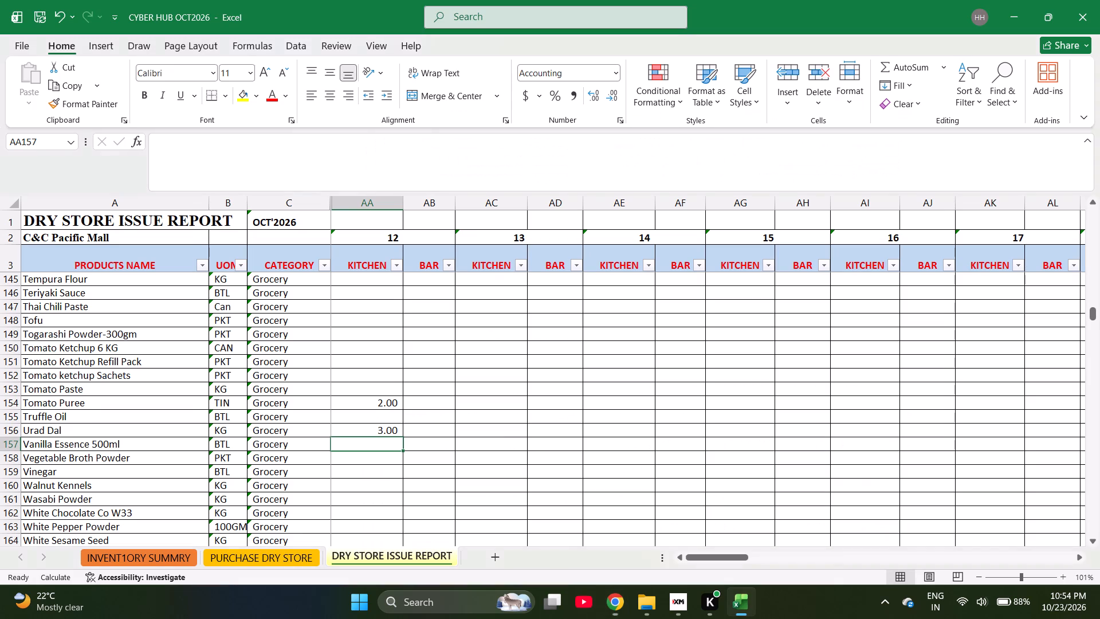
key("ctrl+f")
type("WALN")
key("Return")
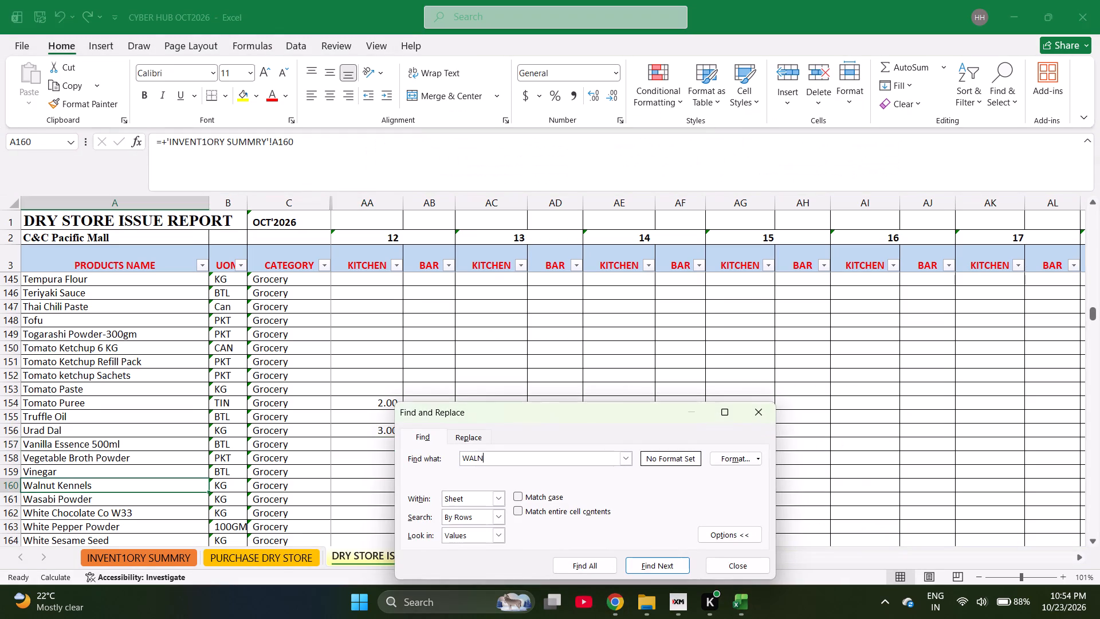
key("Escape")
key("Right")
key("Right")
key("Right")
key("alt+Tab")
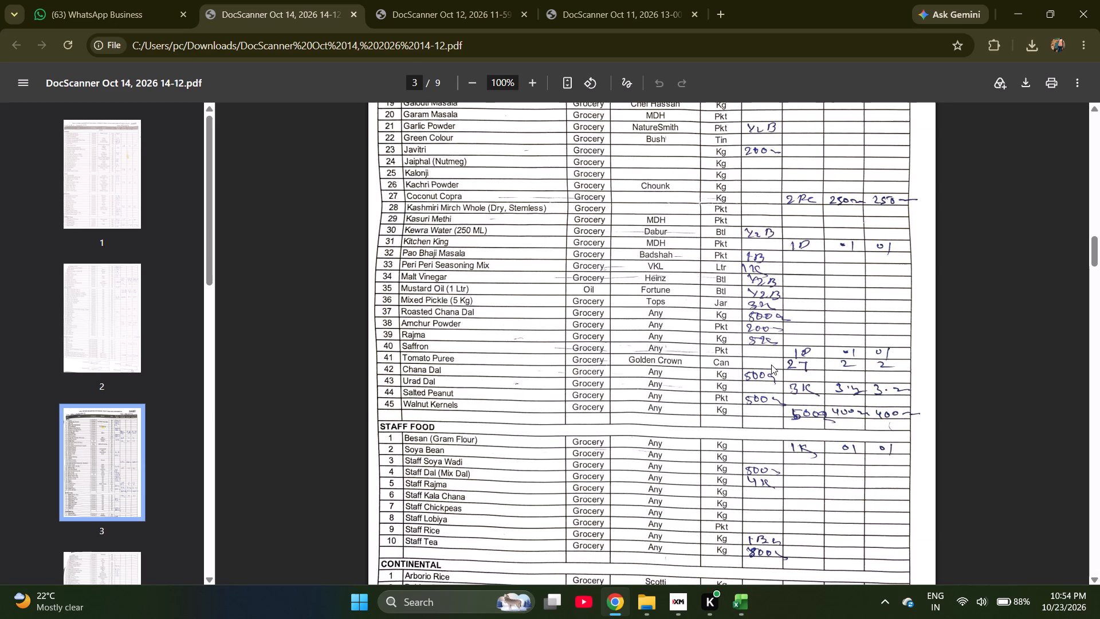
key("alt+Tab")
type("0.4")
key("Return")
Find Besan in the issue report and enter the issued quantity, 1, in its day 12 KITCHEN cell.
key("alt+Tab")
key("Down")
key("Down")
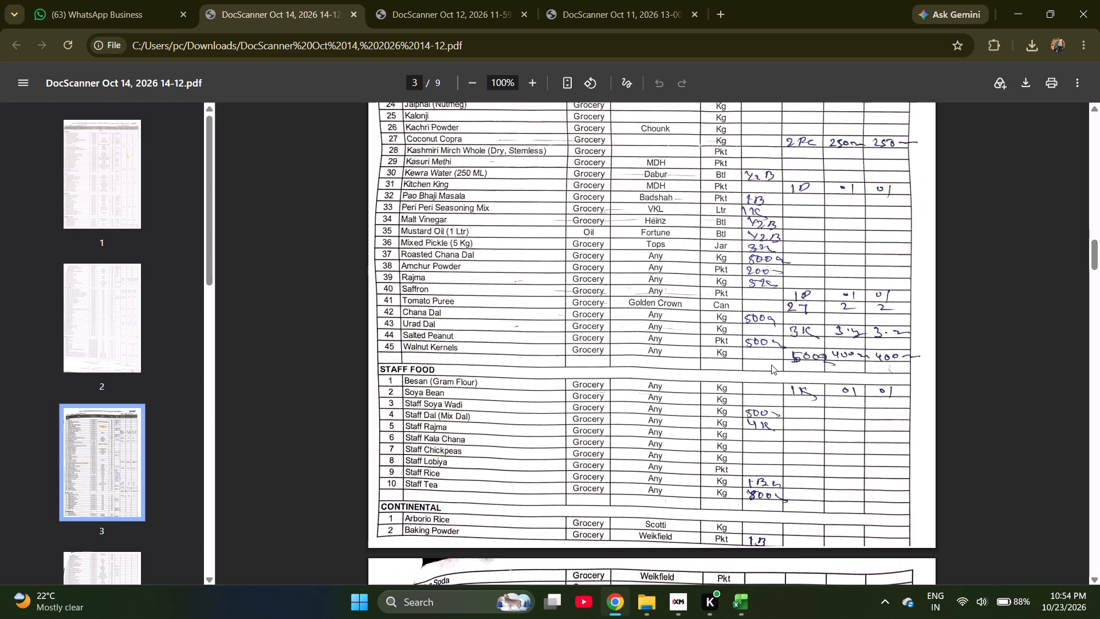
key("alt+Tab")
key("ctrl+f")
type("BESAN")
key("Return")
key("Escape")
key("Right")
key("Right")
key("Right")
key("alt+Tab")
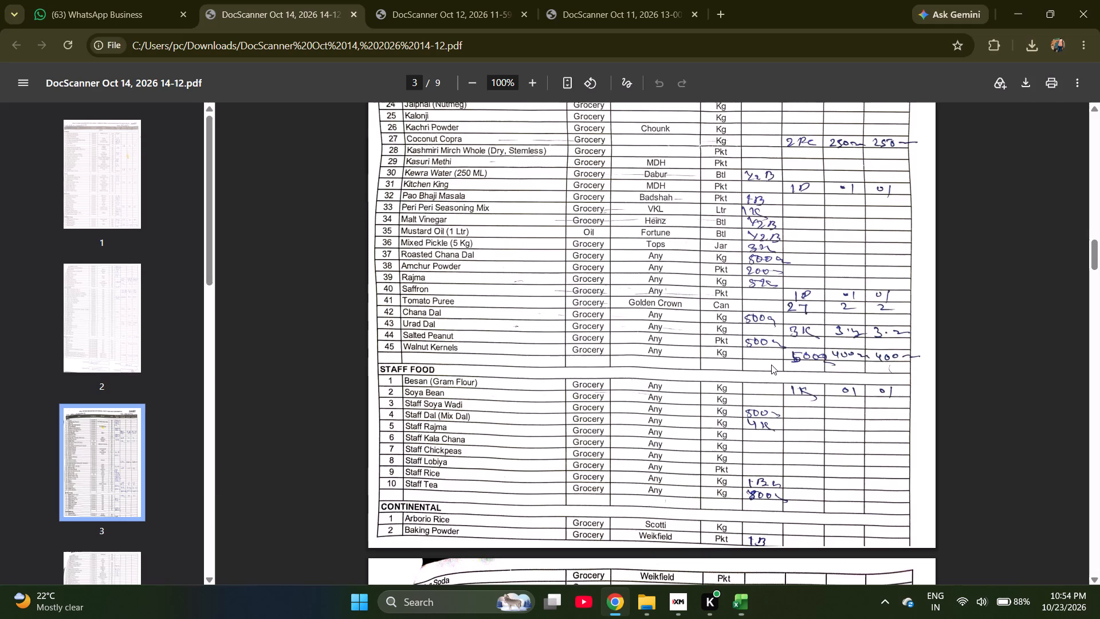
key("alt+Tab")
key("1")
key("Return")
Continue to requisition page 4, find Nachos Chips Jalapeno Flavor in the issue report and enter the issued 8 in its day 12 KITCHEN cell.
key("alt+Tab")
key("Down")
key("Down")
key("Down")
key("Down")
key("Down")
key("Down")
key("Down")
key("Down")
key("Down")
key("Down")
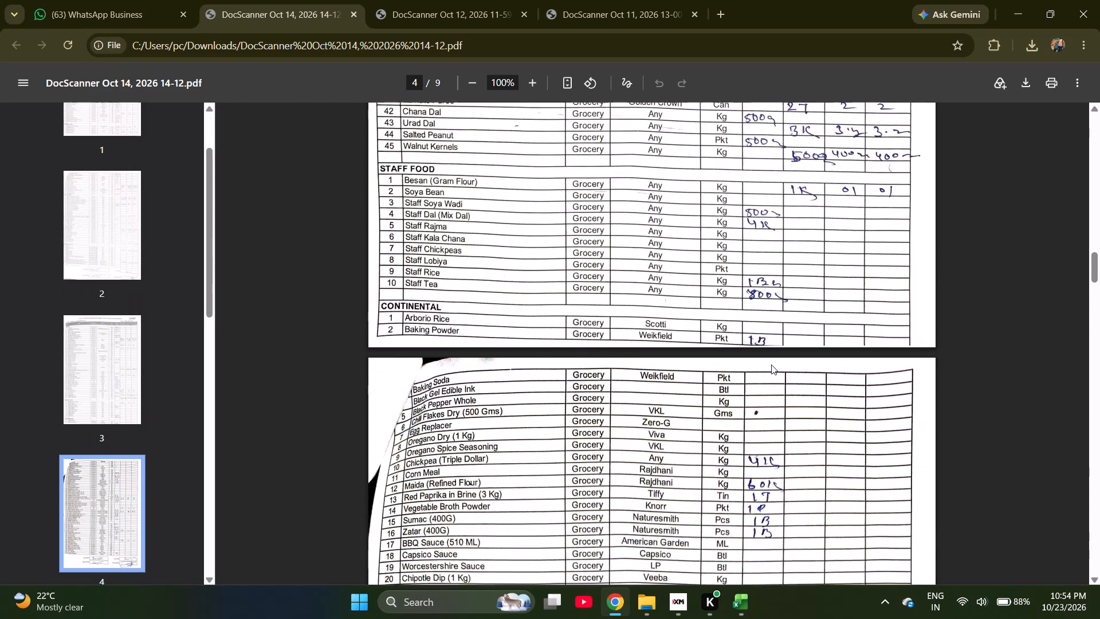
key("Down")
key("Down")
key("Down")
key("Down")
key("Down")
key("Down")
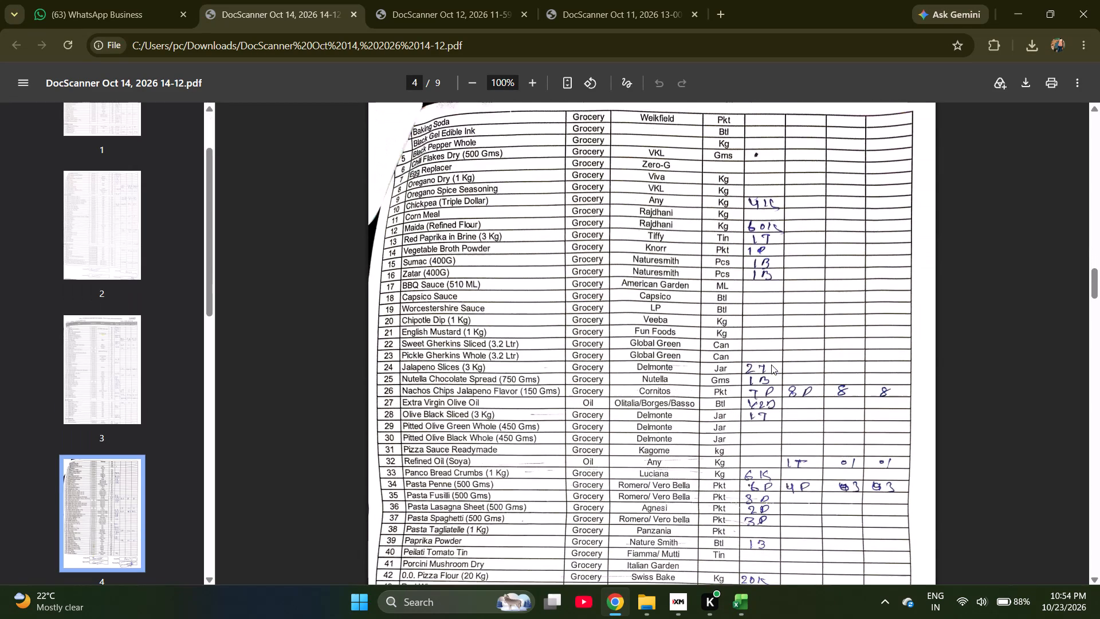
key("alt+Tab")
key("alt+Tab")
key("alt+Tab")
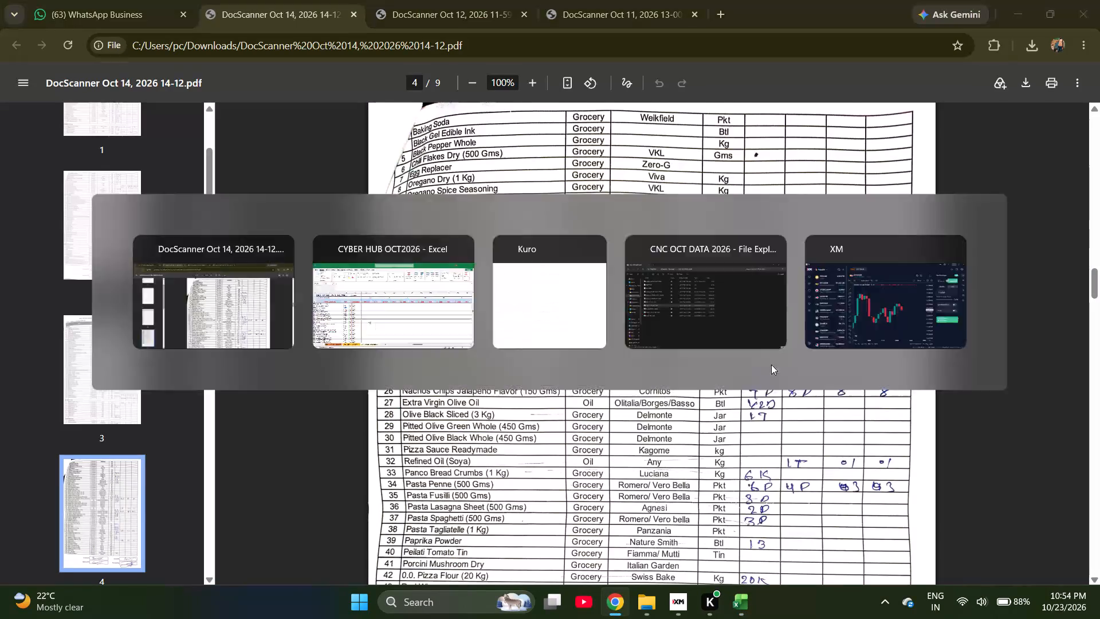
key("ctrl+f")
type("NACHOS")
key("Return")
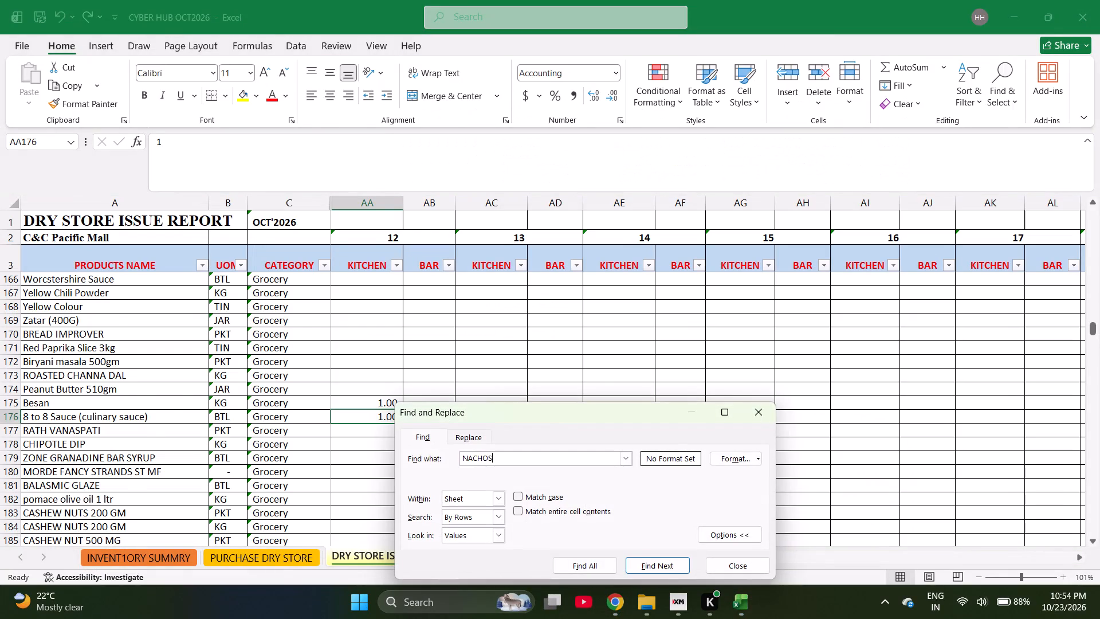
key("Escape")
key("Right")
key("Right")
key("Right")
key("alt+Tab")
key("alt+Tab")
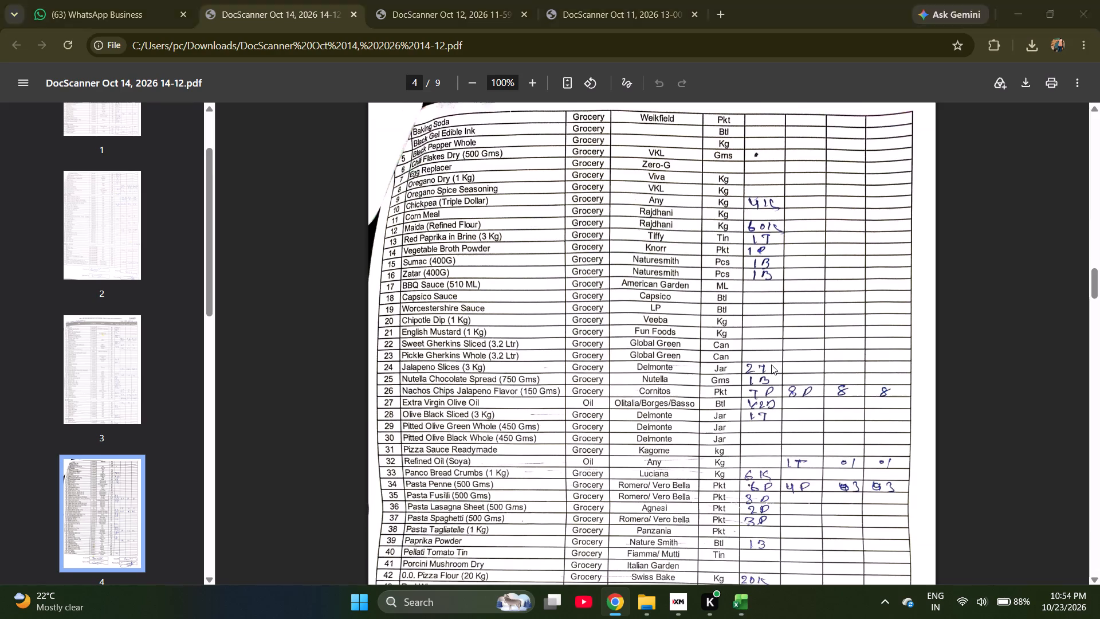
key("8")
key("Return")
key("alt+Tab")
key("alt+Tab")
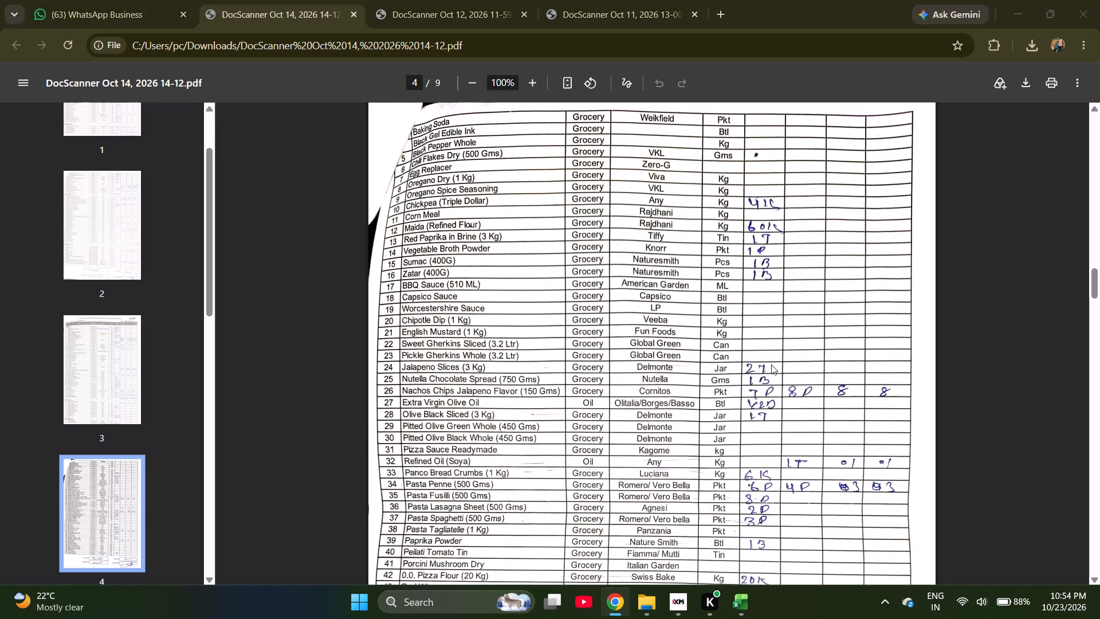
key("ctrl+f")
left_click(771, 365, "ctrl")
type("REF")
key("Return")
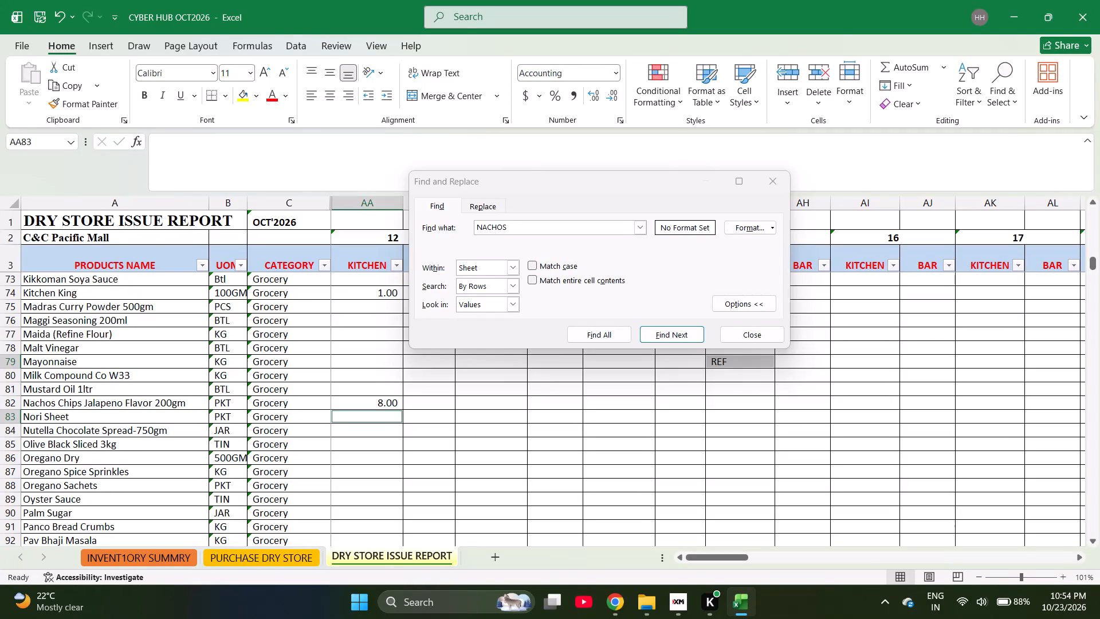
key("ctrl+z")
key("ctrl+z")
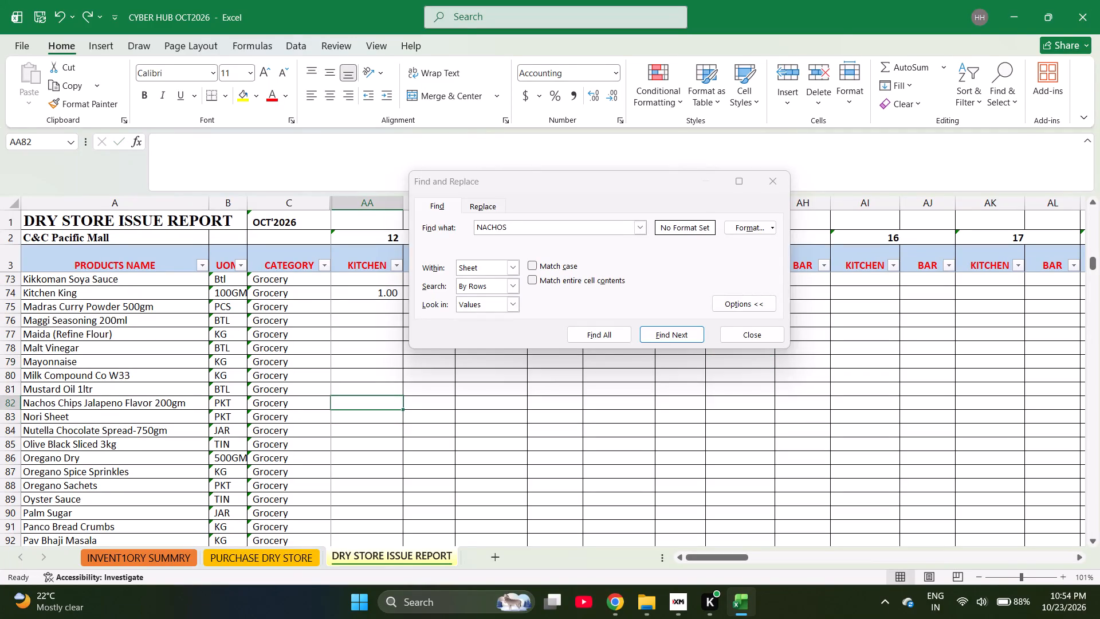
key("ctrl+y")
Find Refined Oil (Soya) 13kg in the issue report and enter the issued quantity, 1, in its day 12 KITCHEN cell.
key("ctrl+f")
type("REF")
key("Return")
key("Escape")
key("Right")
key("Right")
key("alt+Tab")
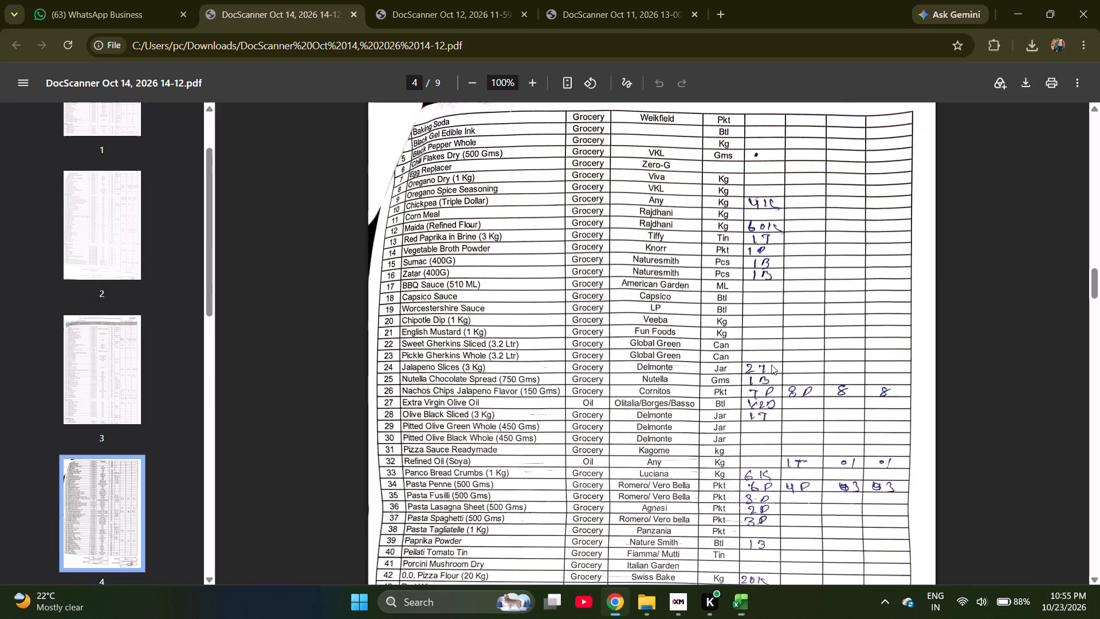
key("alt+Tab")
key("Right")
key("alt+Tab")
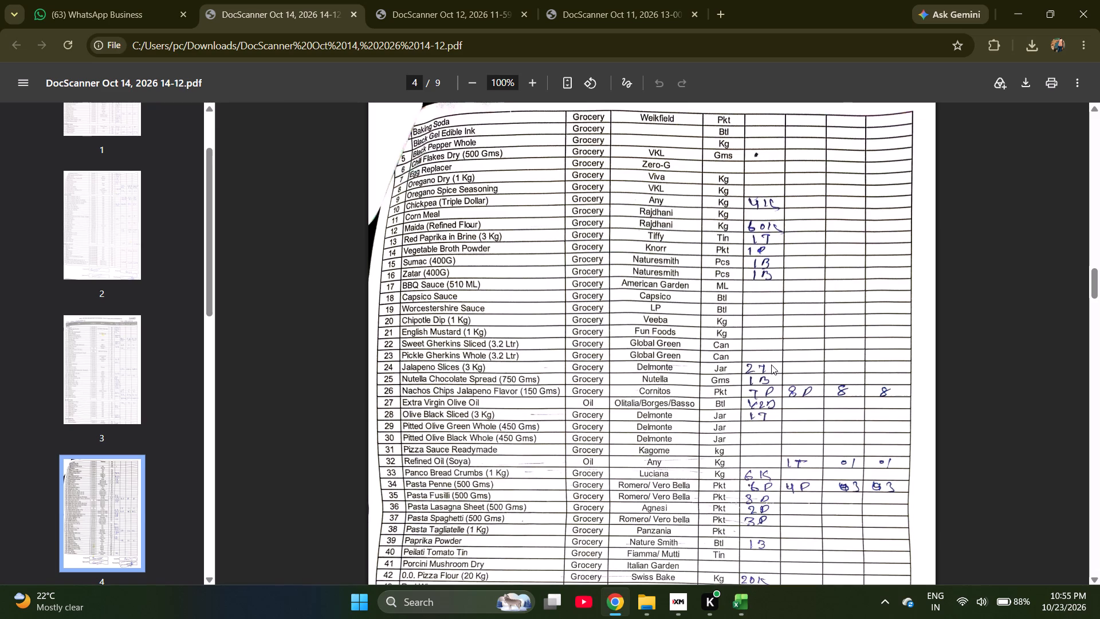
key("alt+Tab")
key("1")
key("Return")
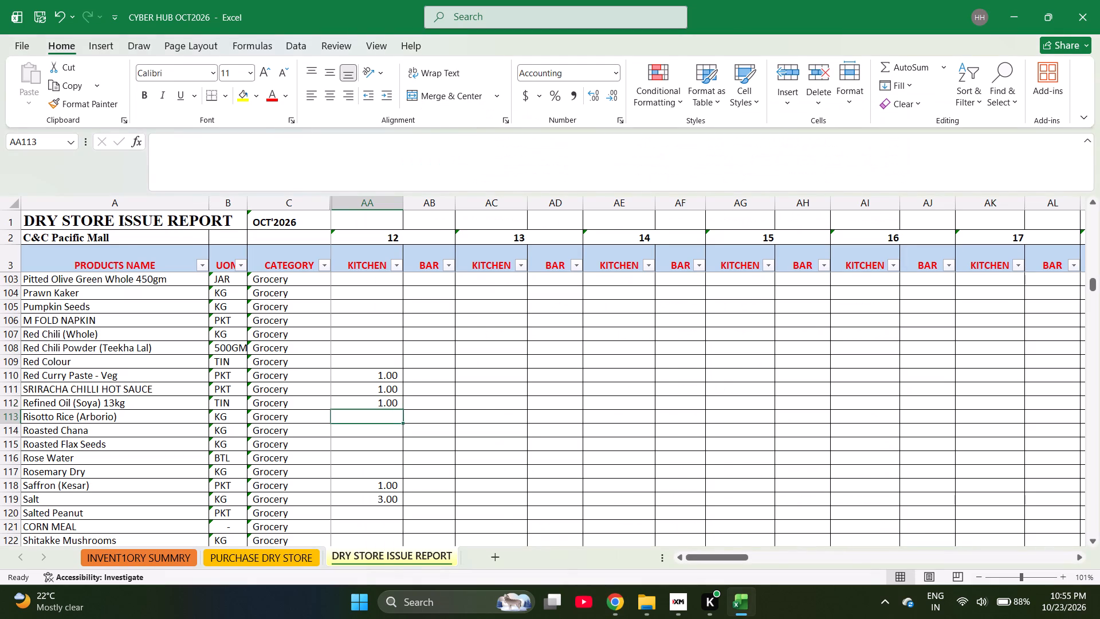
Find Pasta Penne in the issue report and enter the issued quantity, 3, in its day 12 KITCHEN cell.
key("alt+Tab")
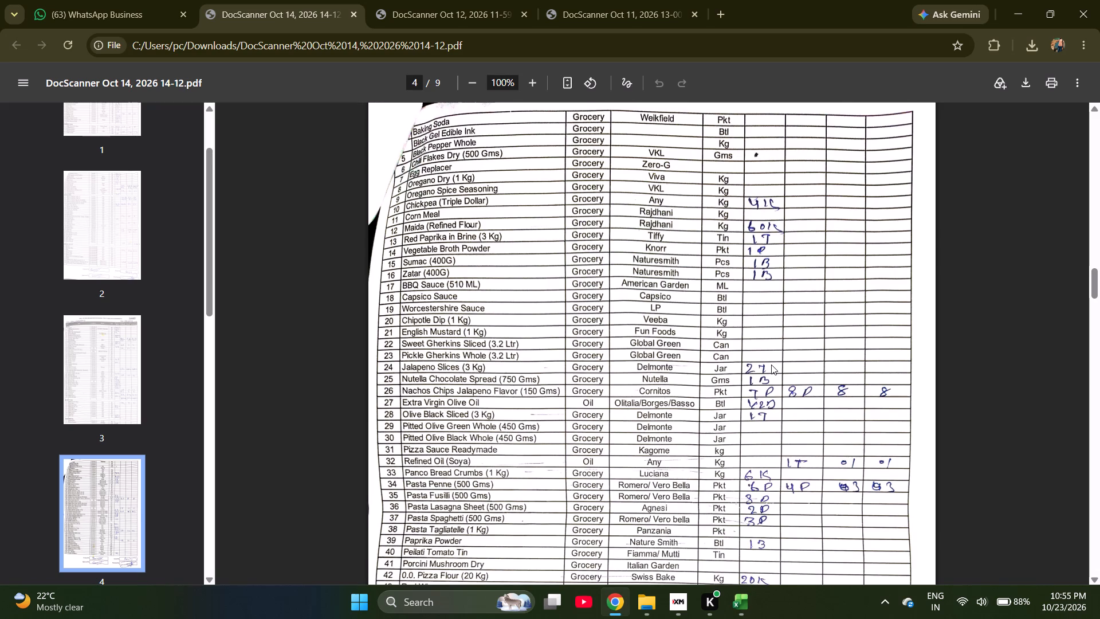
key("alt+Tab")
key("ctrl+f")
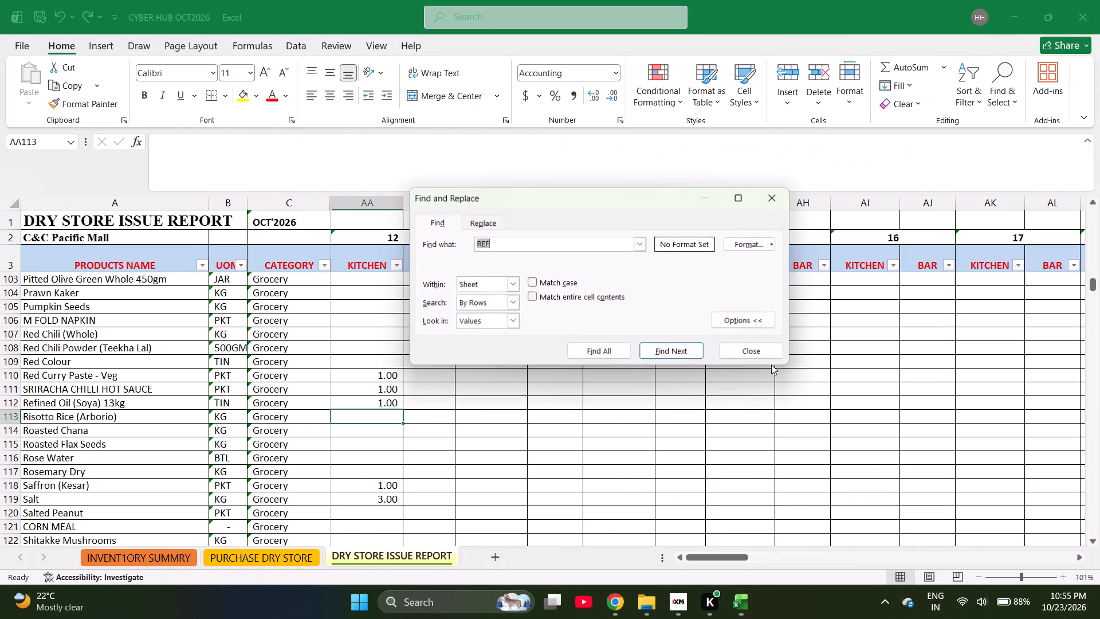
type("PASTA P")
key("Return")
key("Escape")
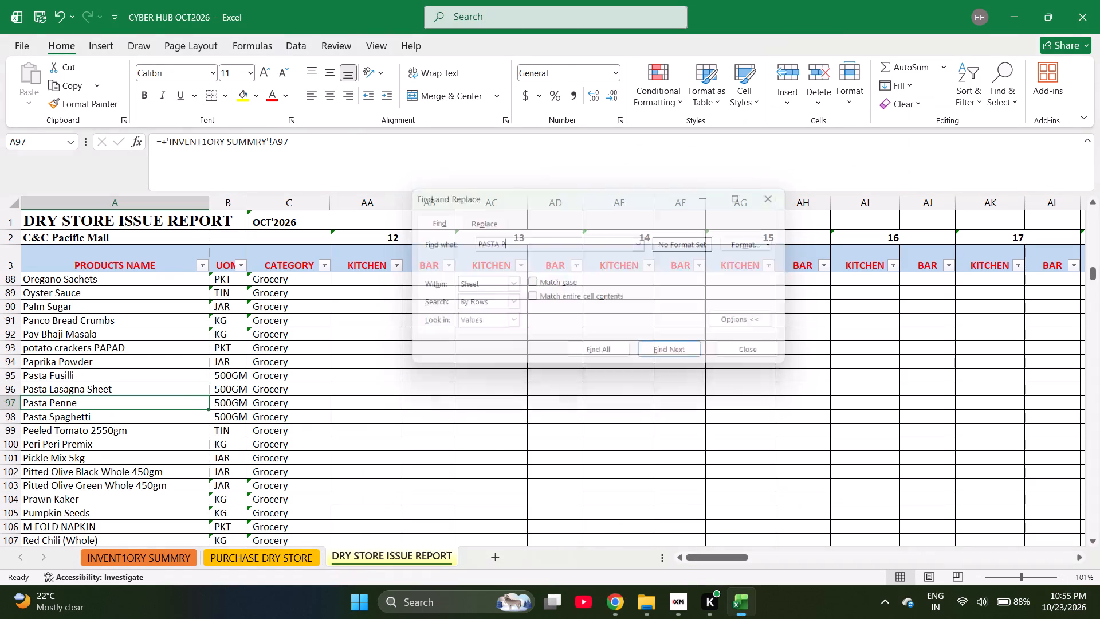
key("Right")
key("Right")
key("Right")
key("alt+Tab")
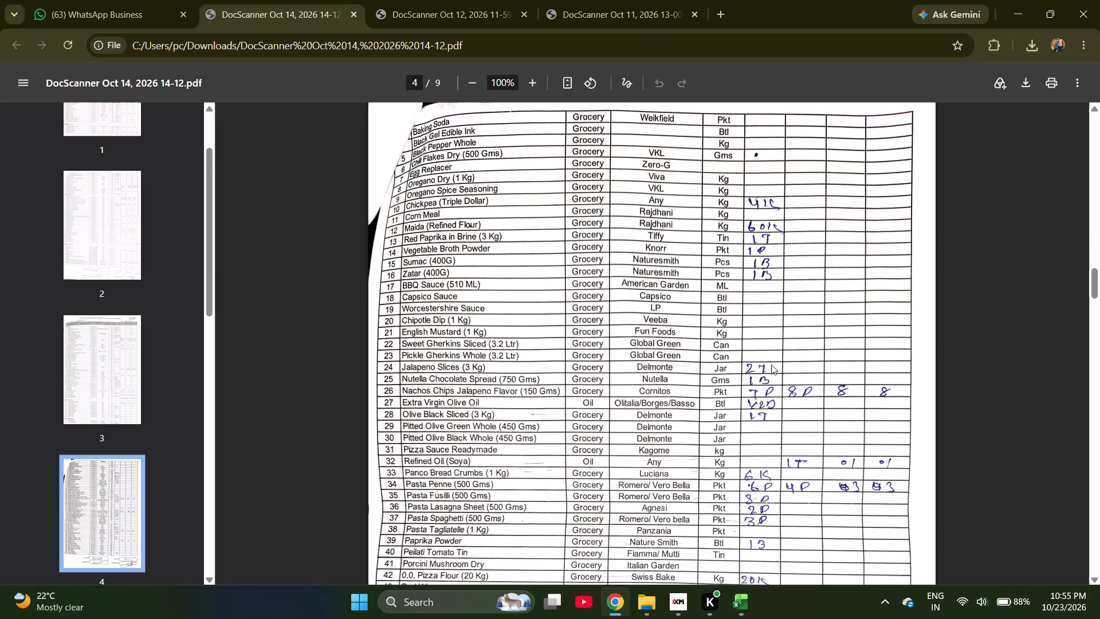
key("alt+Tab")
key("3")
key("Return")
key("alt+Tab")
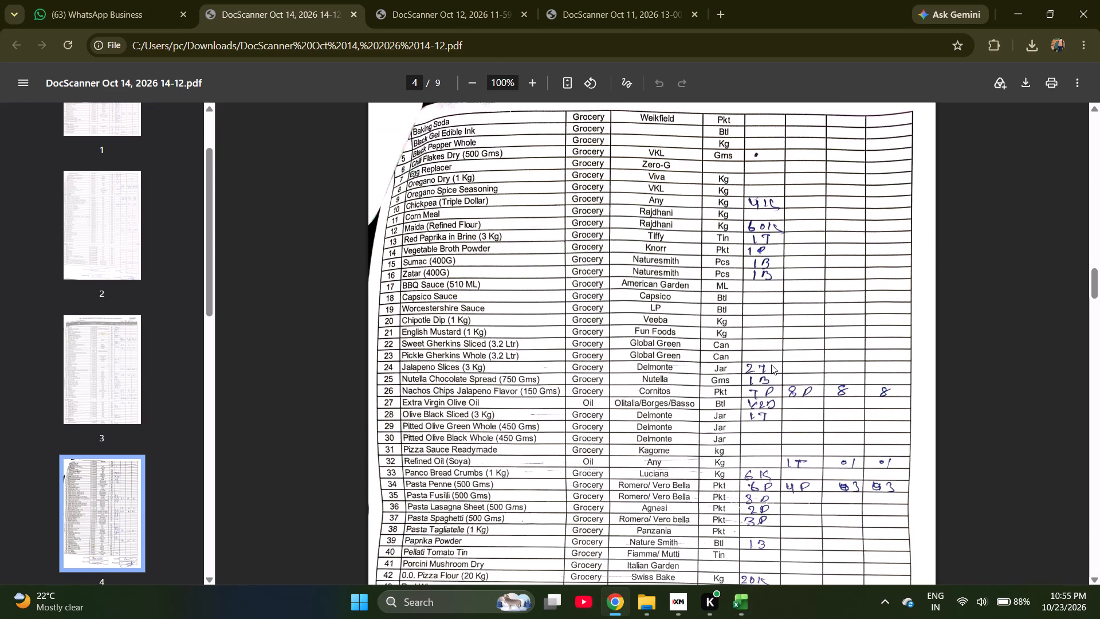
Find SunDried Tomato 285gm in the issue report and enter the issued quantity, 2, in its day 12 KITCHEN cell.
key("alt+Tab")
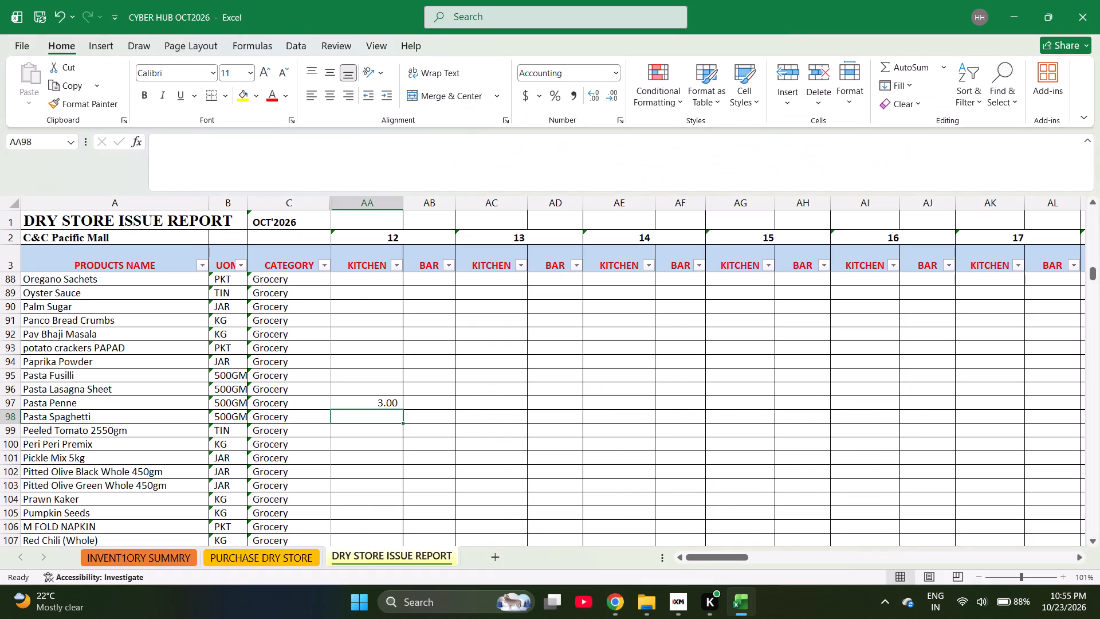
key("alt+Tab")
scroll(771, 365, "down", 2)
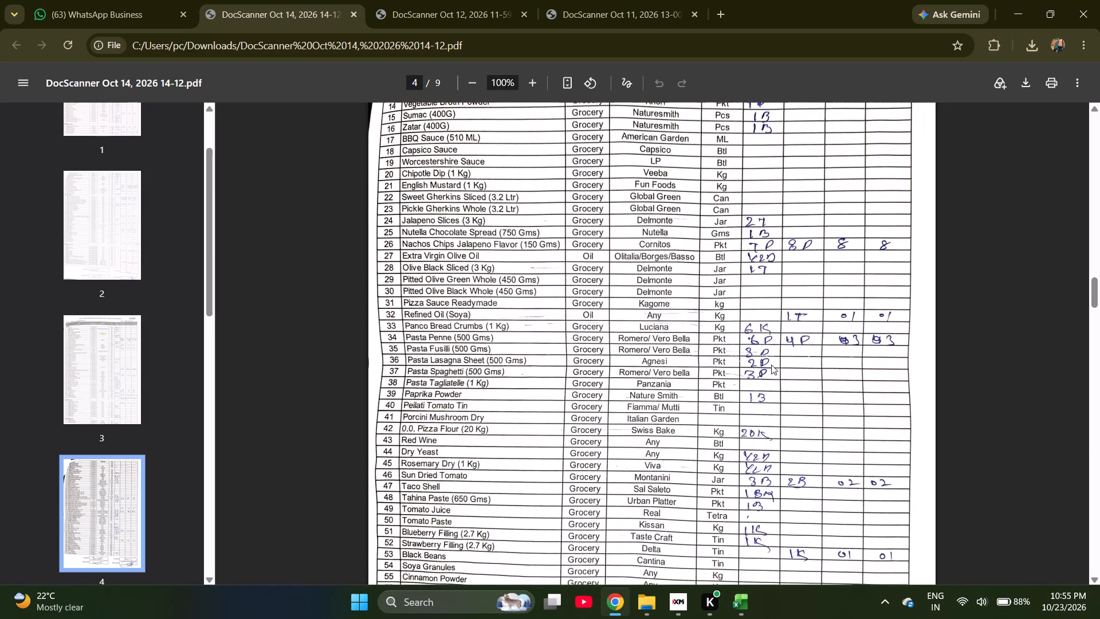
scroll(771, 365, "down", 1)
key("alt+Tab")
key("alt+Tab")
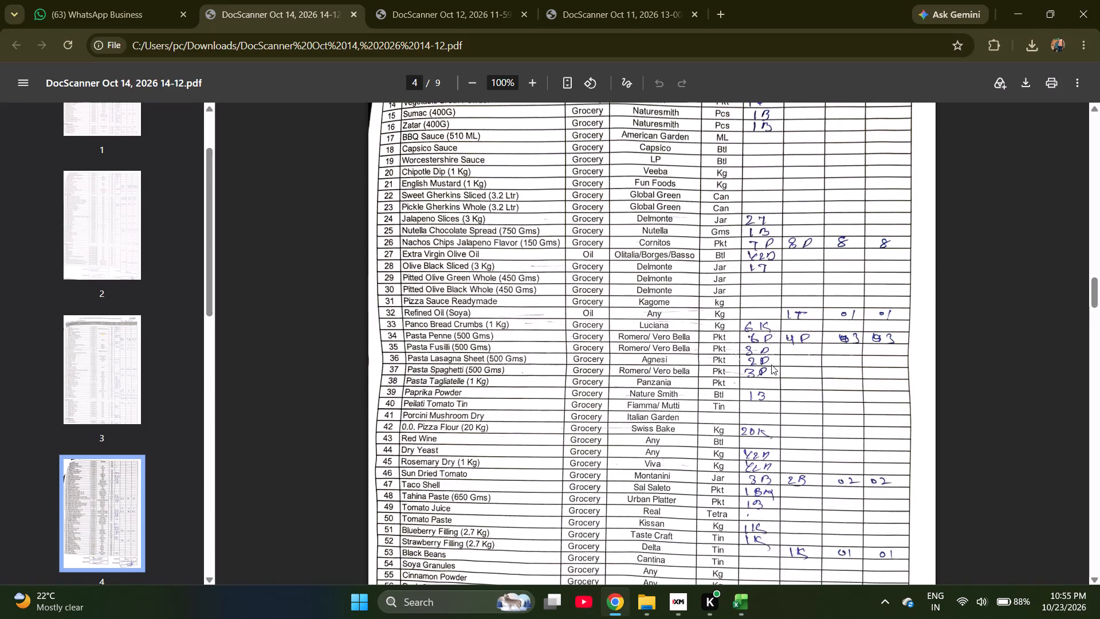
key("alt+Tab")
key("ctrl+f")
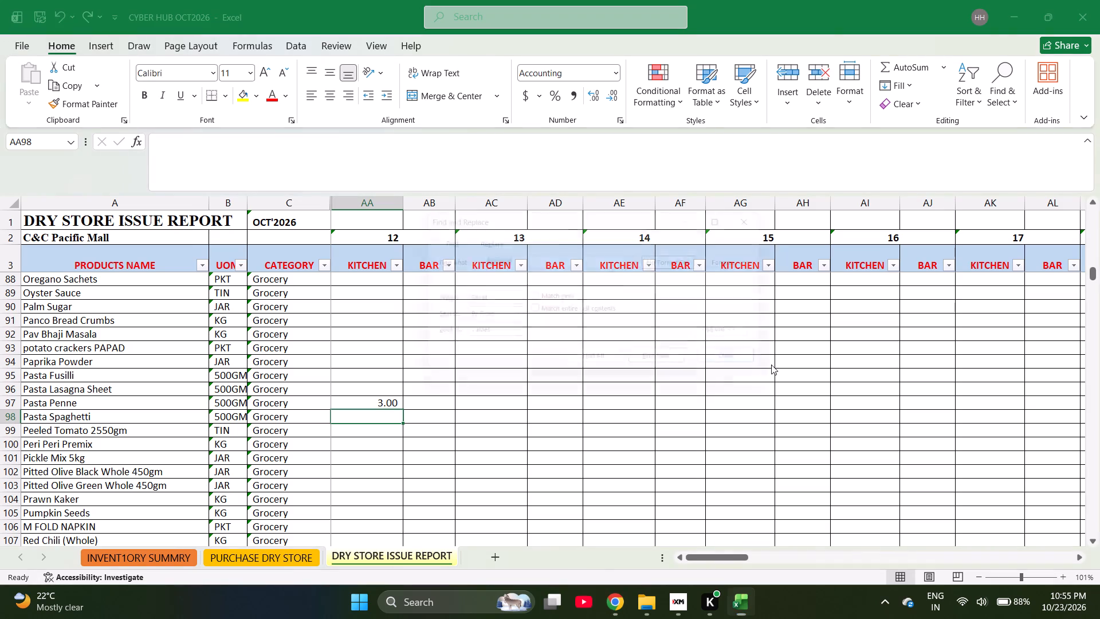
type("SUND")
key("Return")
key("Escape")
key("Right")
key("Right")
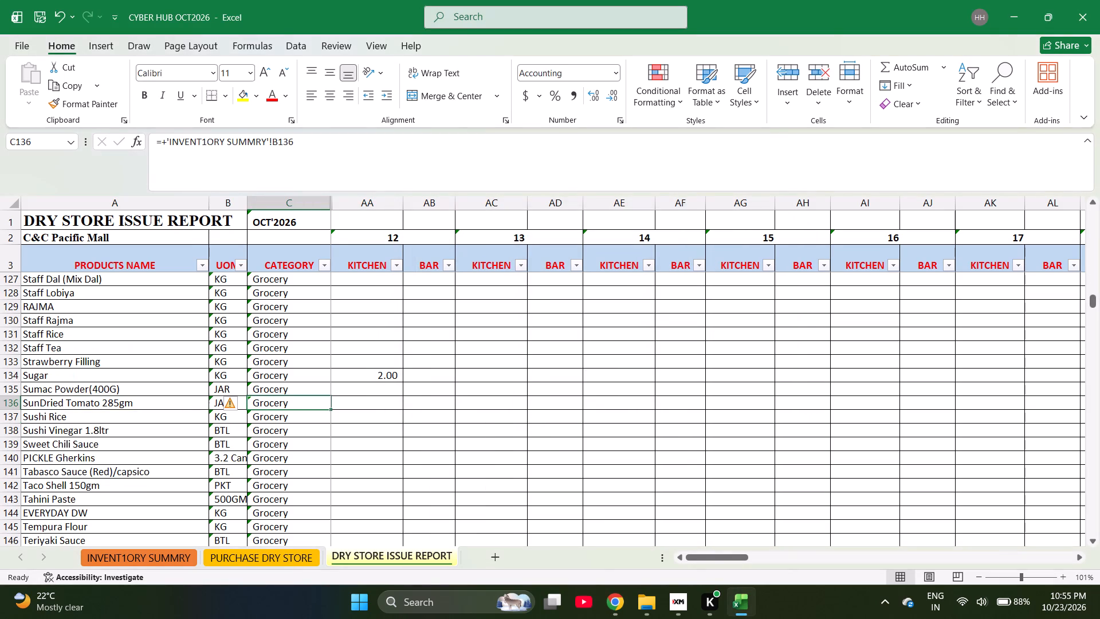
key("alt+Tab")
key("alt+Tab")
key("Right")
key("alt+Tab")
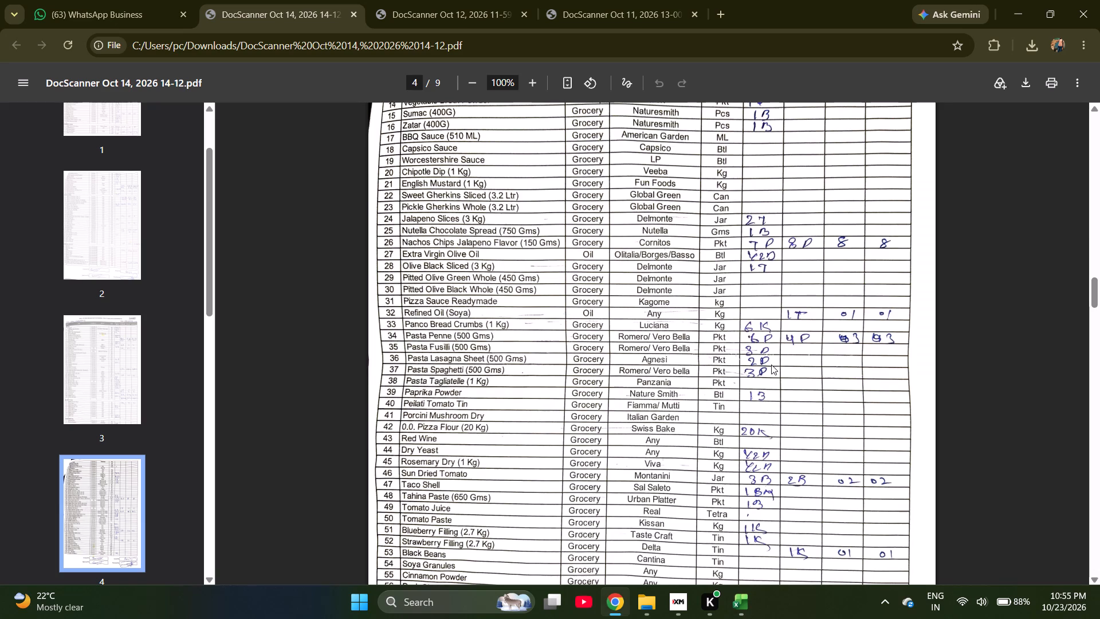
key("alt+Tab")
key("2")
key("Return")
Search the issue report for STRAW until Strawberry Filling is reached and enter the issued quantity, 1, in its day 12 KITCHEN cell.
key("alt+Tab")
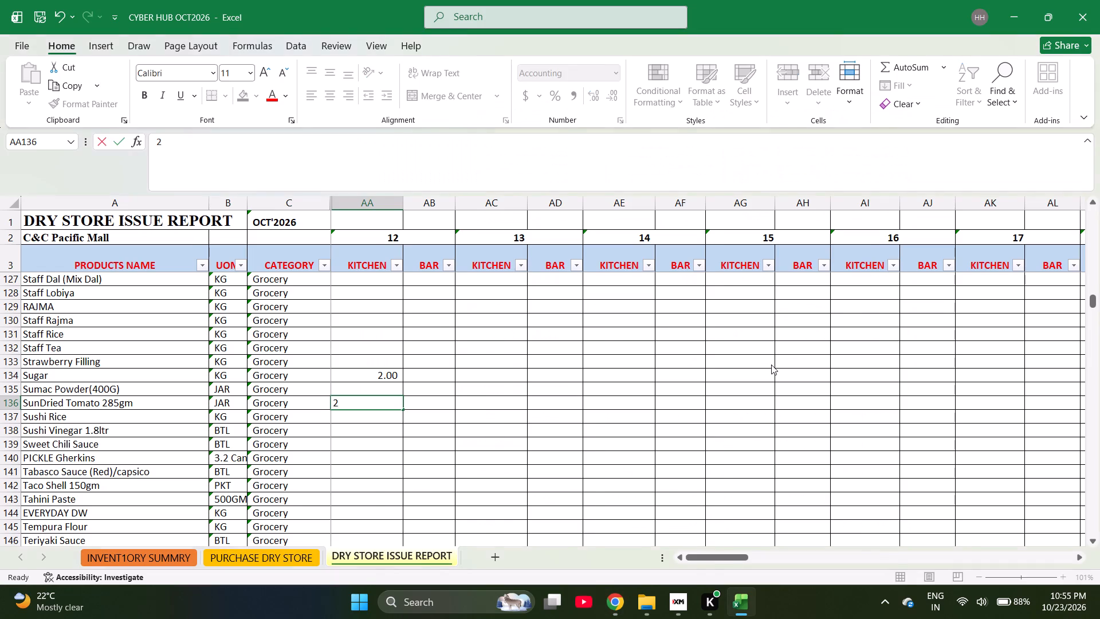
key("alt+Tab")
key("ctrl+f")
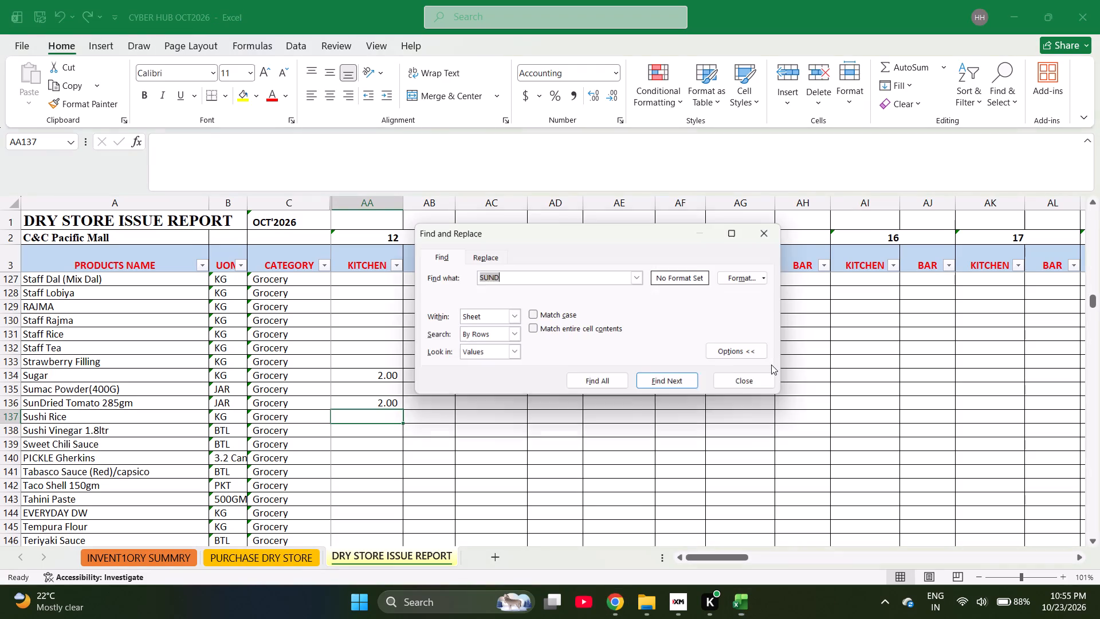
type("STRAW")
key("Return")
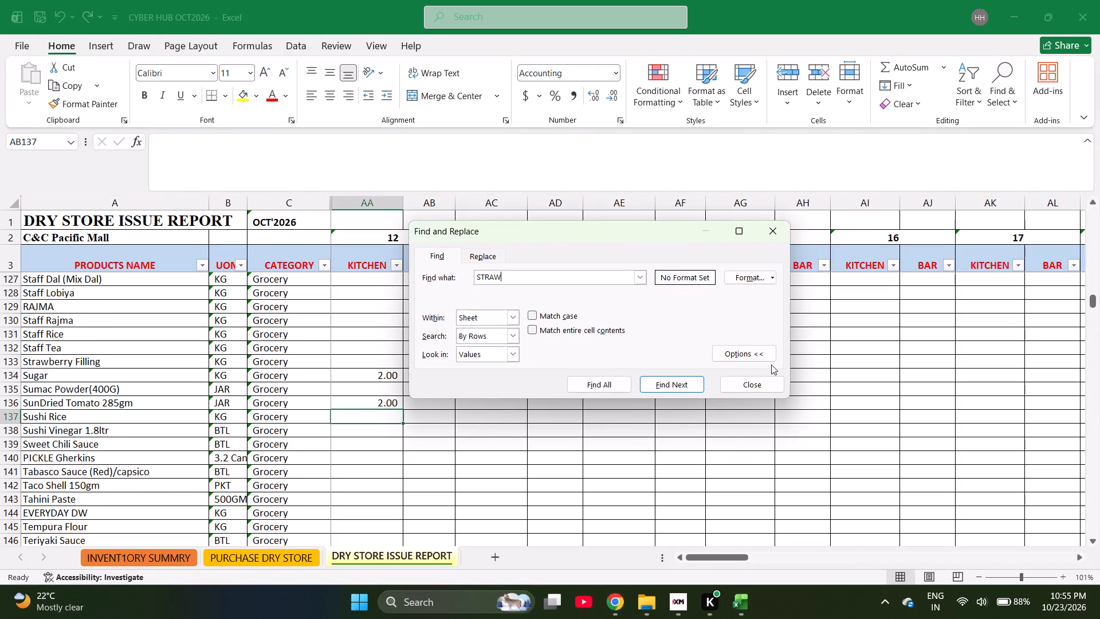
key("Escape")
key("Right")
key("Right")
key("Right")
key("alt+Tab")
key("alt+Tab")
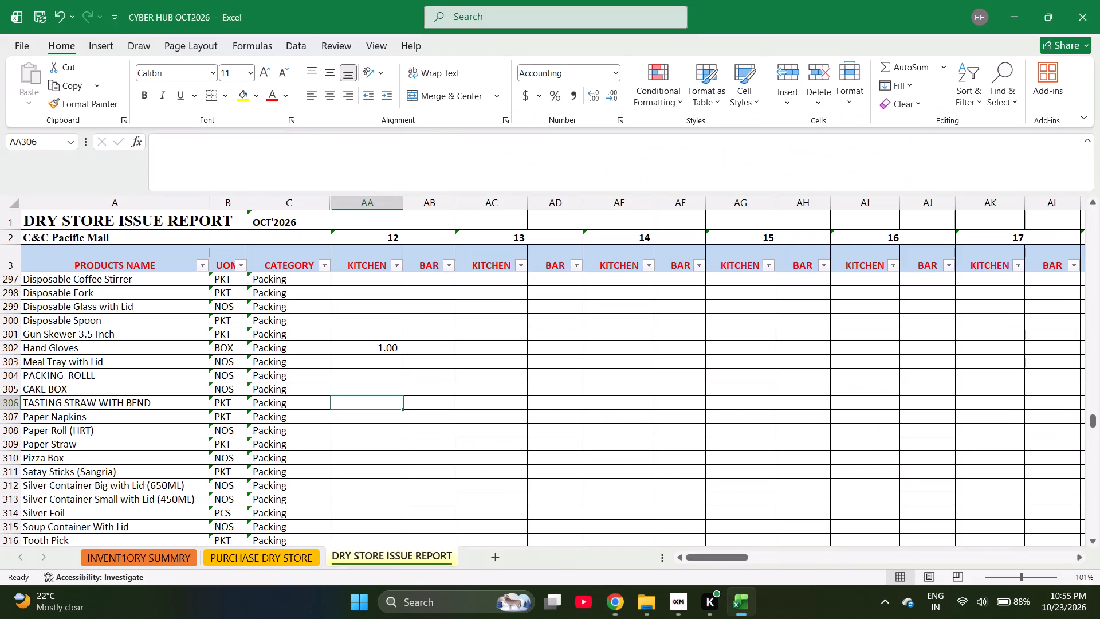
key("ctrl+f")
key("ctrl+Return")
key("Return")
key("Return")
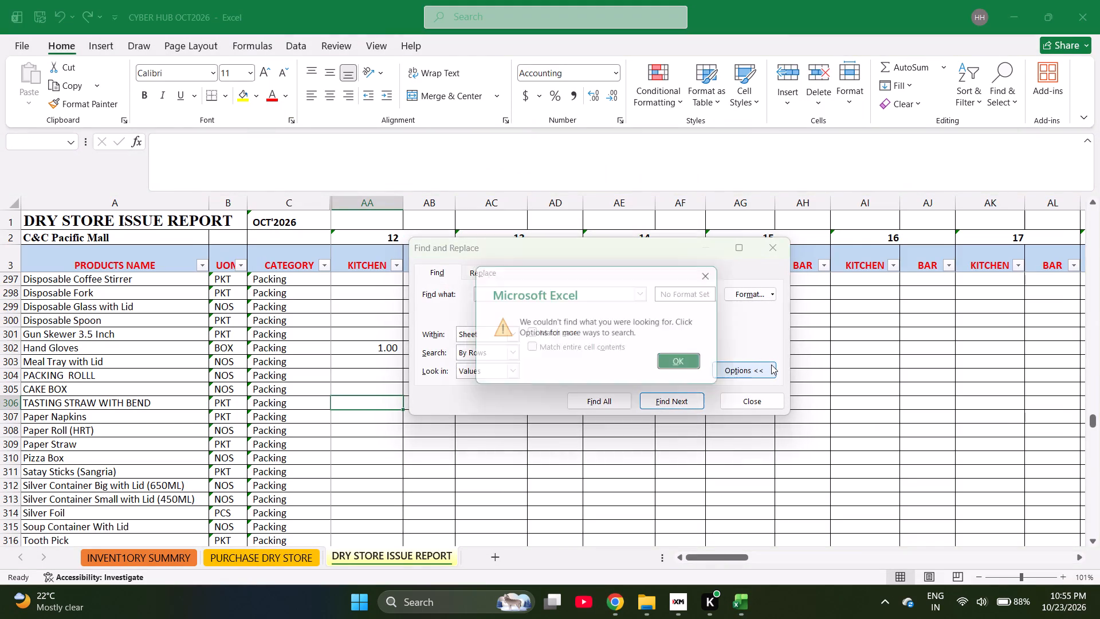
key("Return")
key("Down")
key("Down")
key("Return")
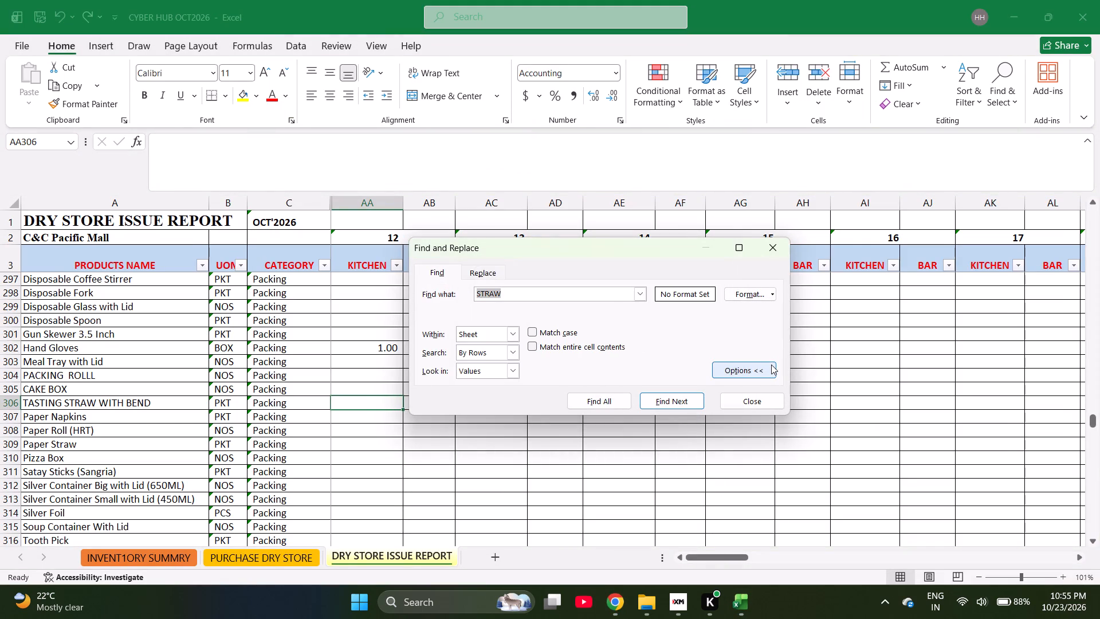
key("Return")
key("Escape")
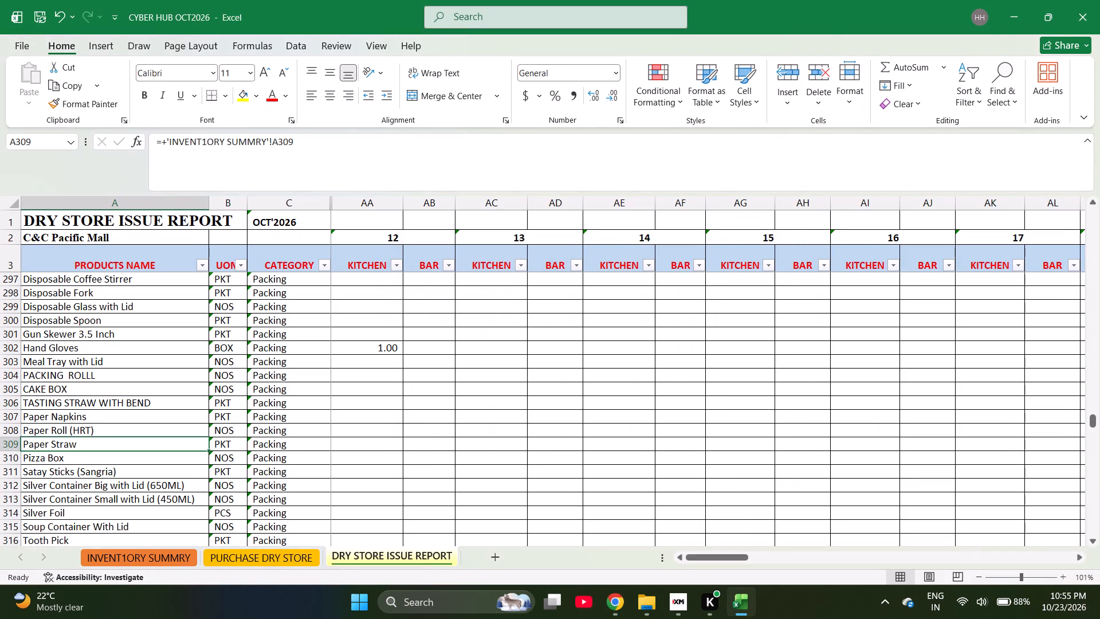
key("ctrl+f")
key("Return")
key("Escape")
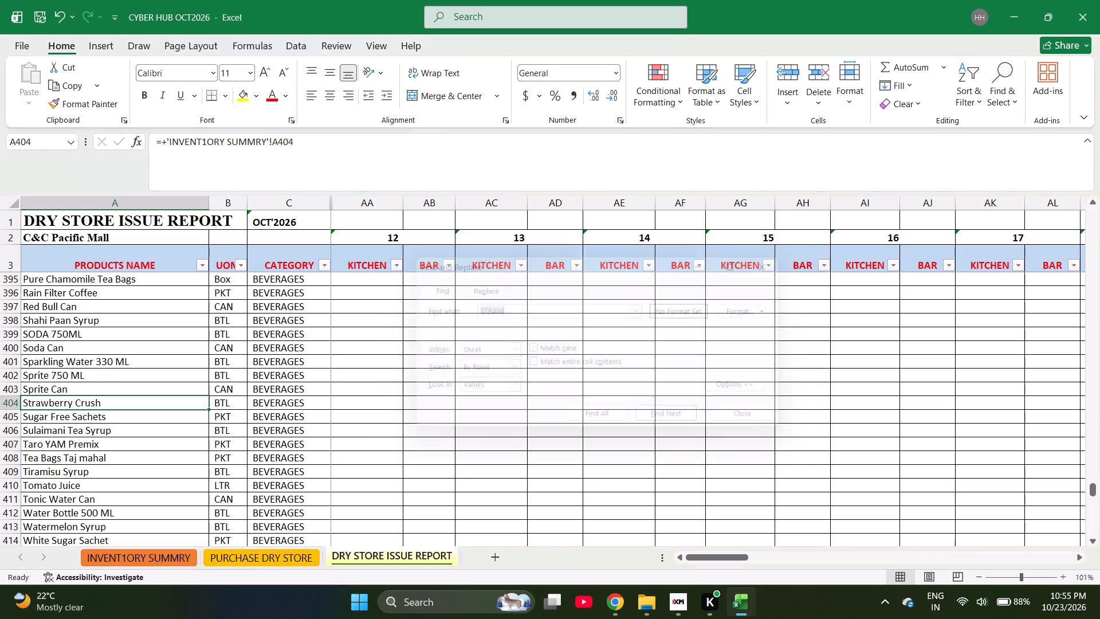
key("Right")
key("Right")
key("Right")
key("alt+Tab")
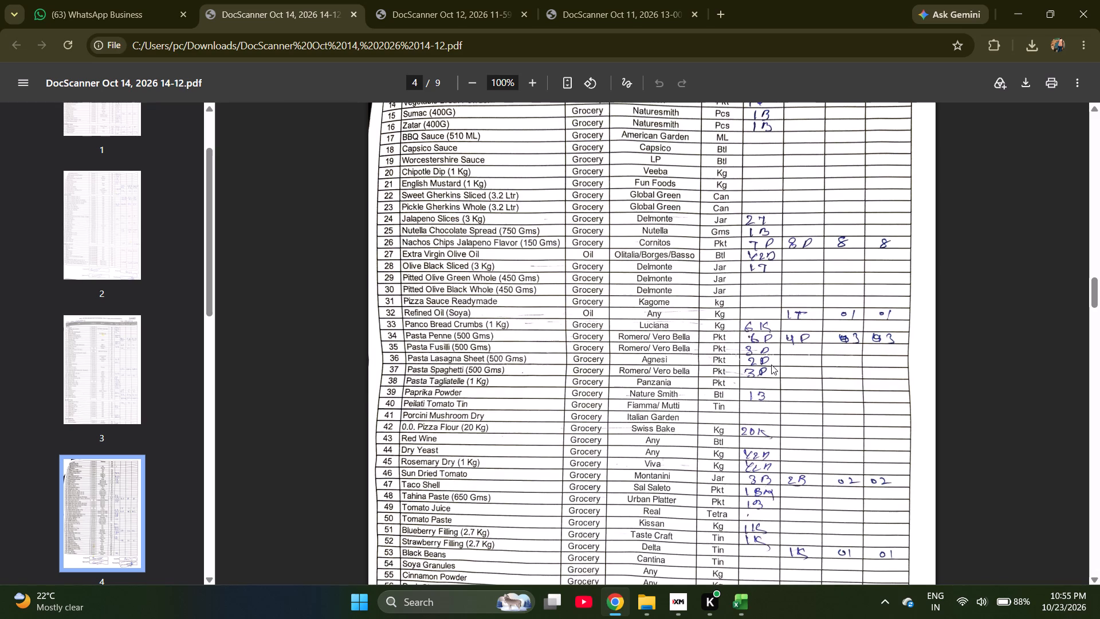
key("alt+Tab")
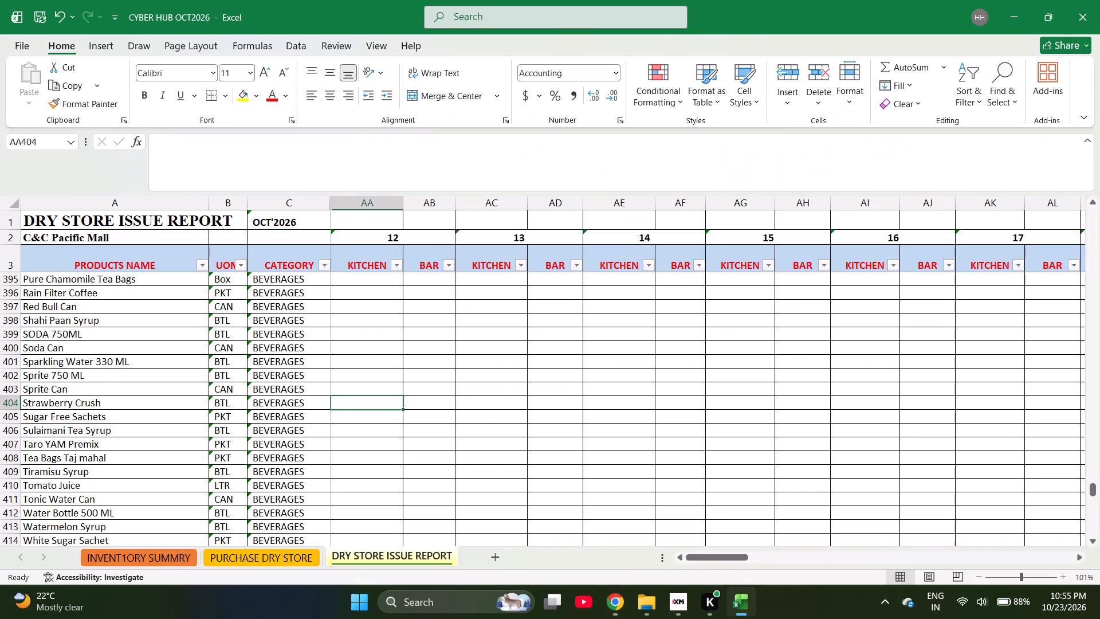
key("ctrl+f")
key("Return")
key("Escape")
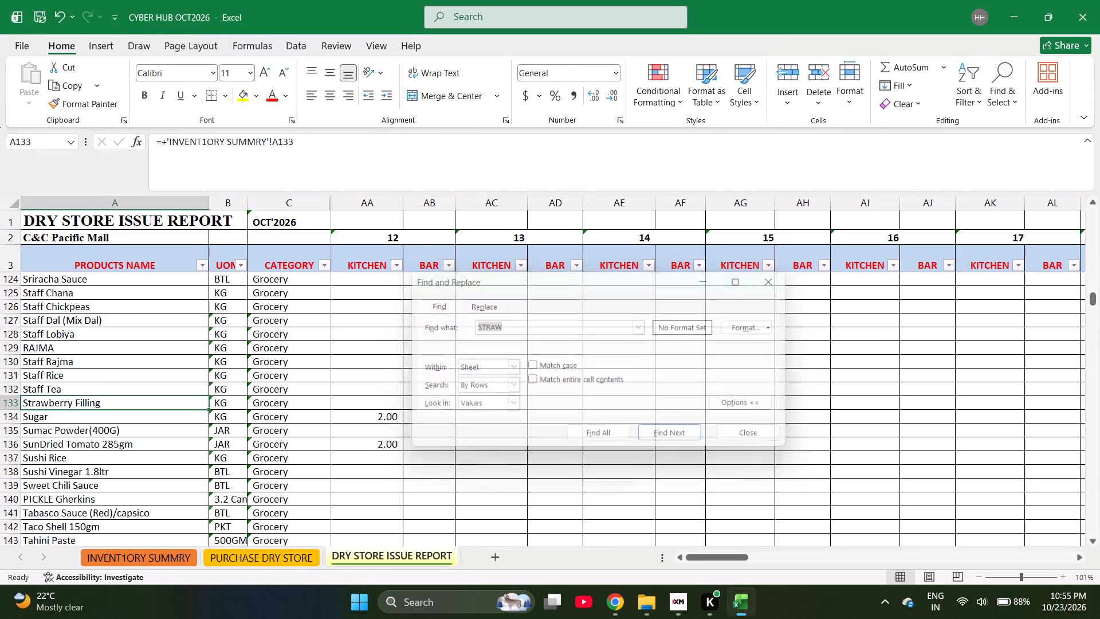
key("Right")
key("Right")
key("Right")
key("alt+Tab")
key("alt+Tab")
key("1")
key("Return")
Continue to the bar requisition on page 5 and hide the day 12 KITCHEN column in the issue report.
key("alt+Tab")
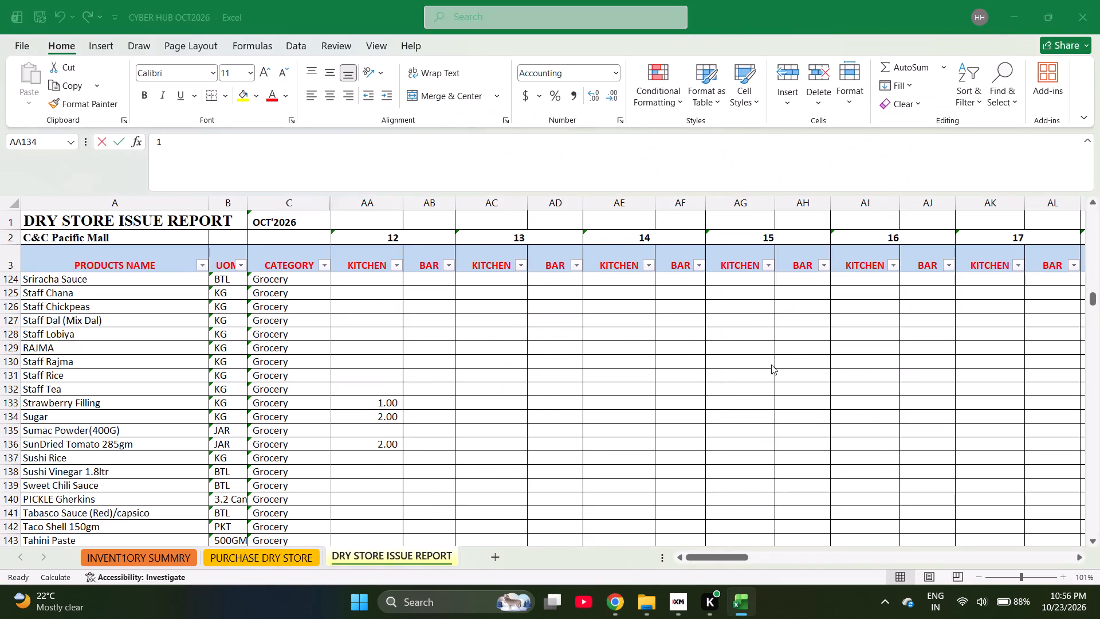
key("Down")
key("Down")
key("Down")
key("Down")
key("Down")
key("Down")
key("Down")
key("Down")
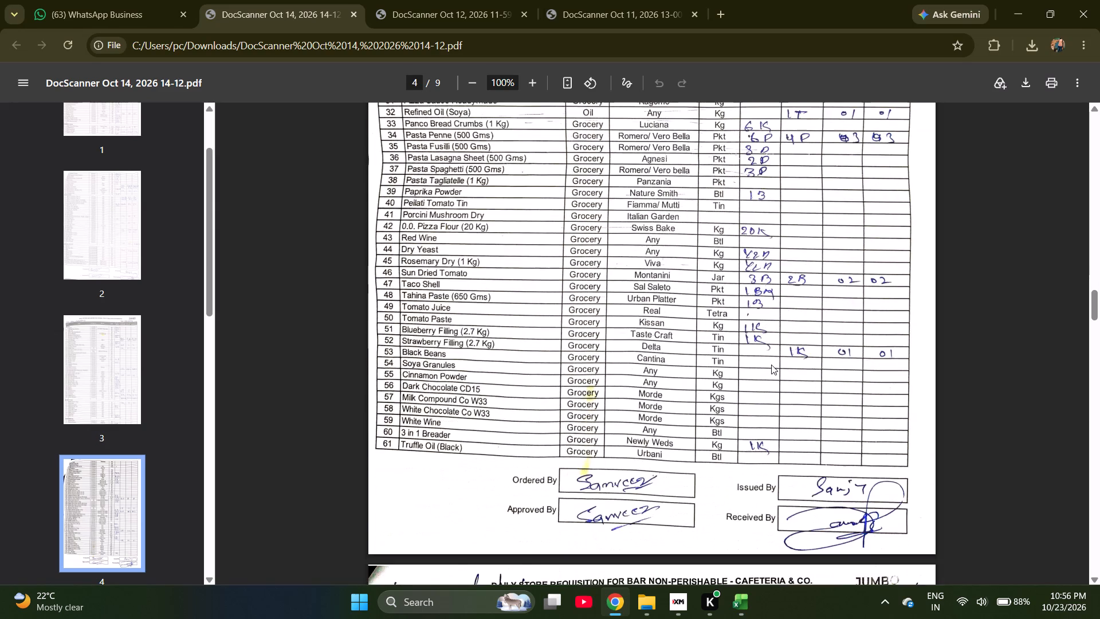
key("Down")
key("Down")
key("Down")
key("Down")
key("Down")
key("Down")
key("Down")
key("Down")
key("alt+Tab")
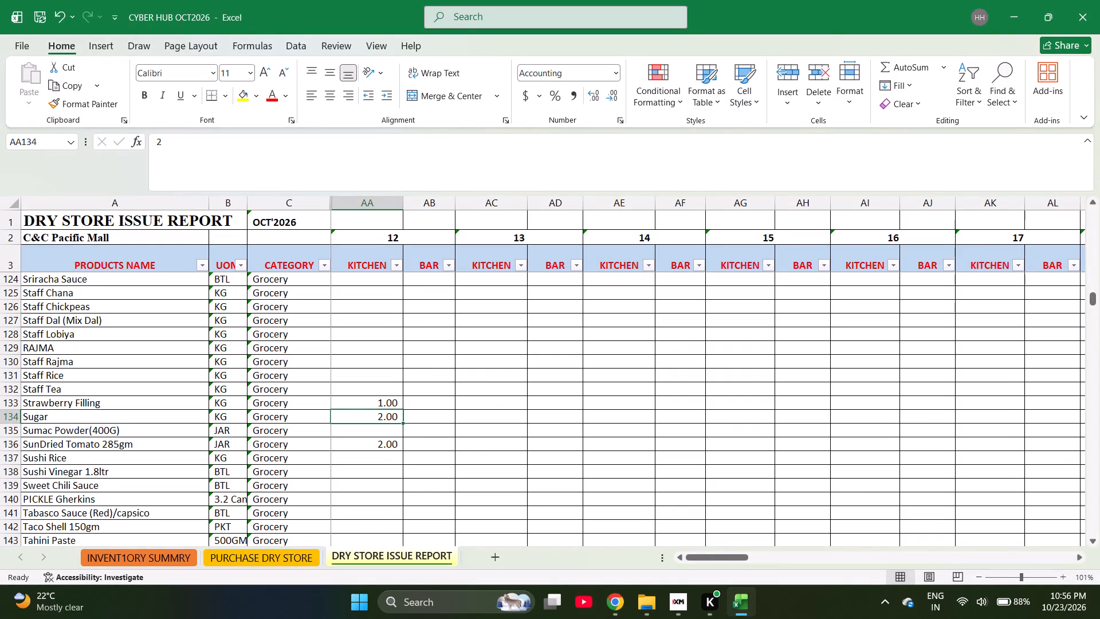
key("ctrl+0")
Find Bhoot Jolokia Sauce in the issue report and enter the issued quantity, 2, in its day 12 BAR cell.
key("alt+Tab")
key("alt+Tab")
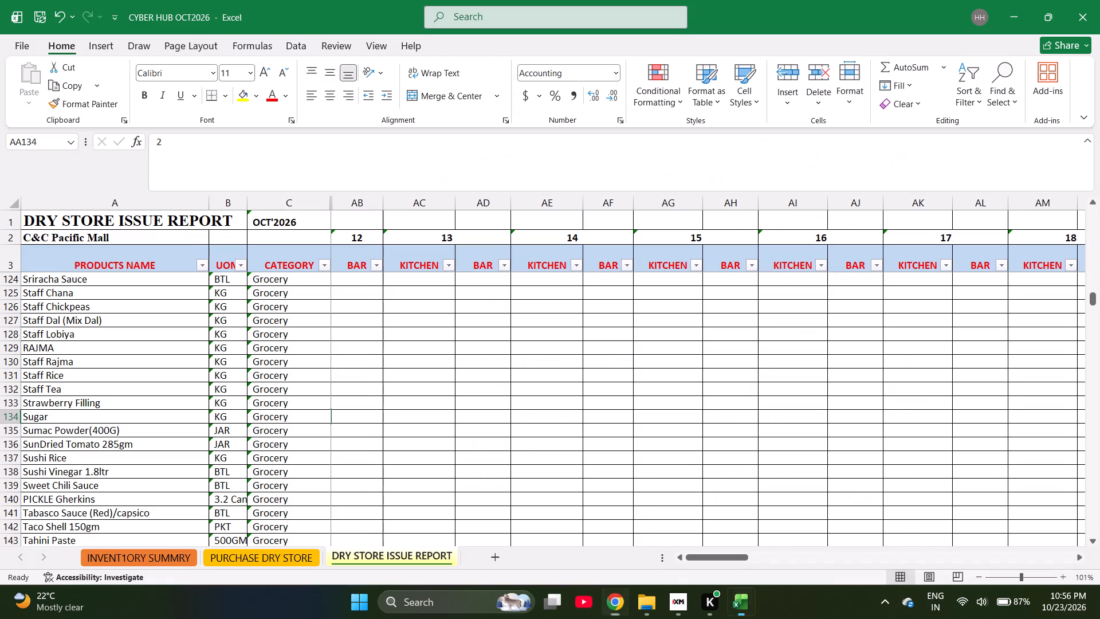
key("ctrl+f")
type("BHOOT")
key("Return")
key("Escape")
key("Right")
key("Right")
key("Right")
key("alt+Tab")
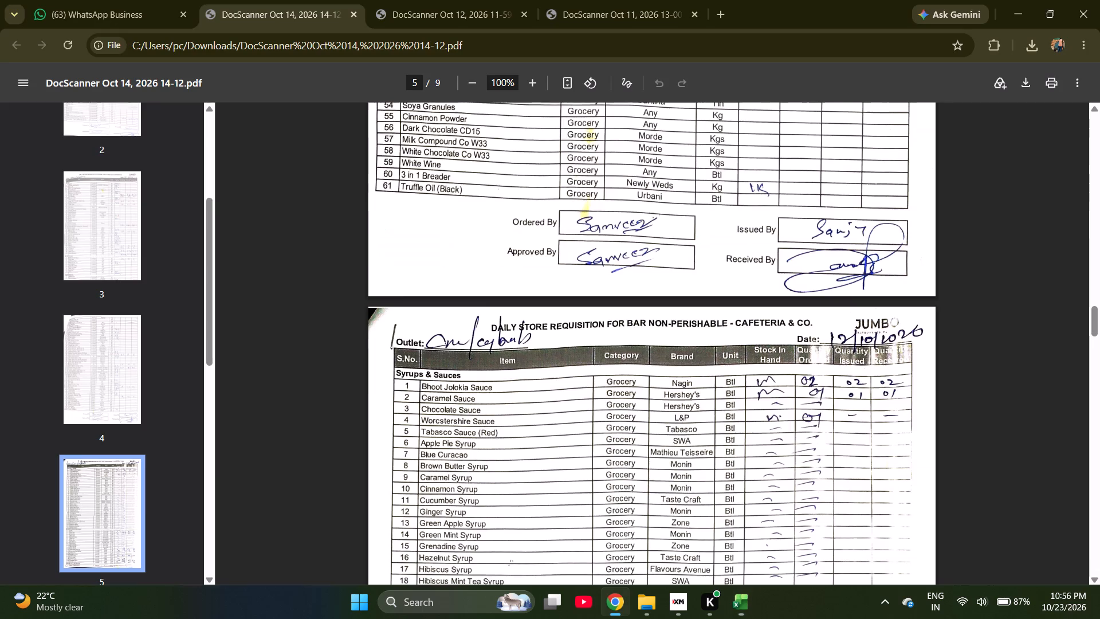
key("alt+Tab")
key("2")
key("Return")
Find Caramel Sauce in the issue report and enter the issued quantity, 1, in its day 12 BAR cell.
key("alt+Tab")
key("alt+Tab")
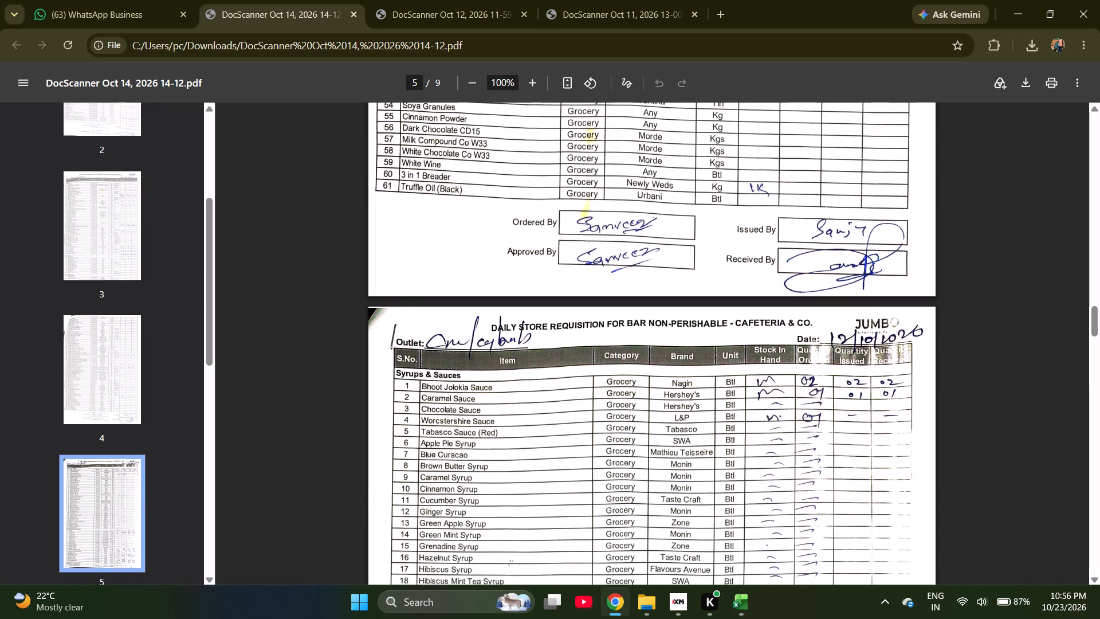
key("ctrl+f")
type("CARAM")
key("Return")
key("Escape")
key("Right")
key("Right")
key("alt+Tab")
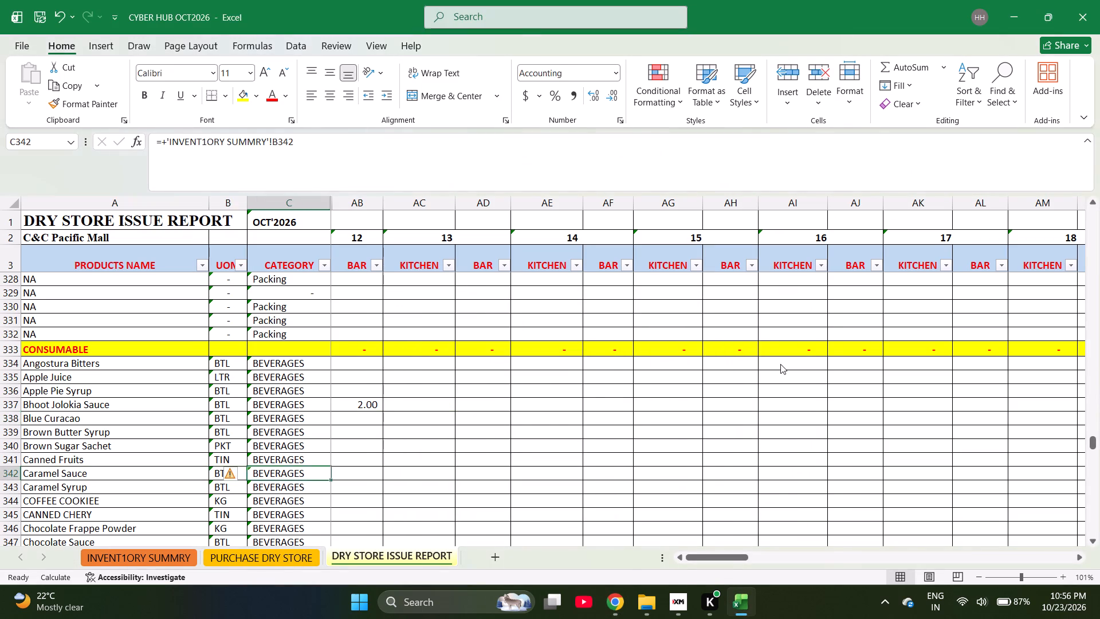
key("alt+Tab")
key("Right")
key("alt+Tab")
key("alt+Tab")
key("1")
key("Return")
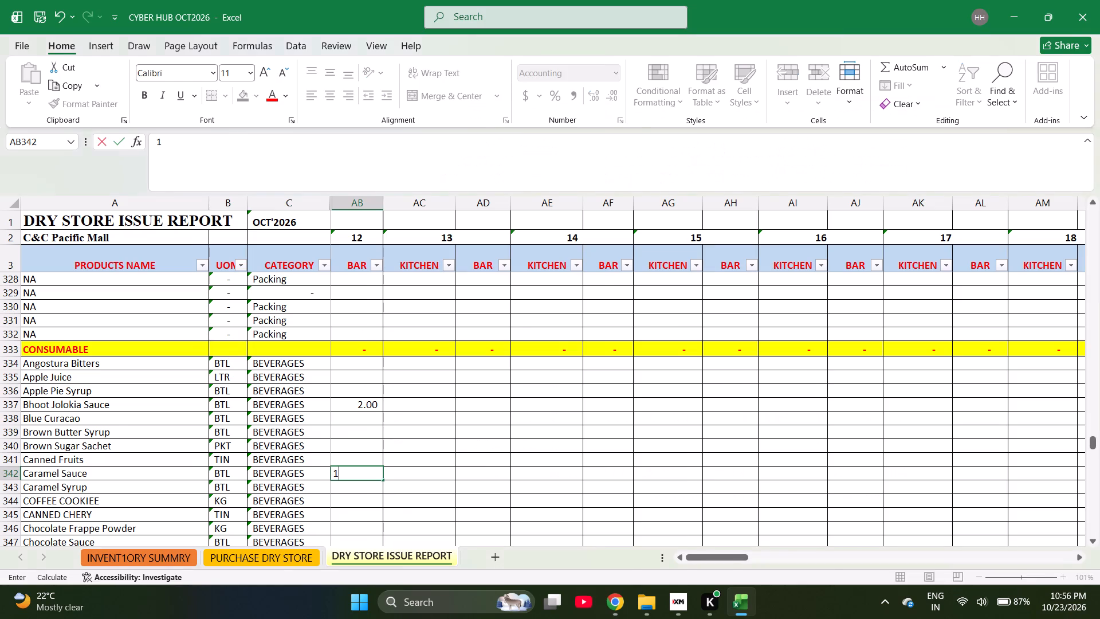
Continue to the requisition's Canned & Bottled Beverages, find Coke in the issue report and enter the issued 24 in its day 12 BAR cell.
key("alt+Tab")
scroll(780, 364, "down", 3)
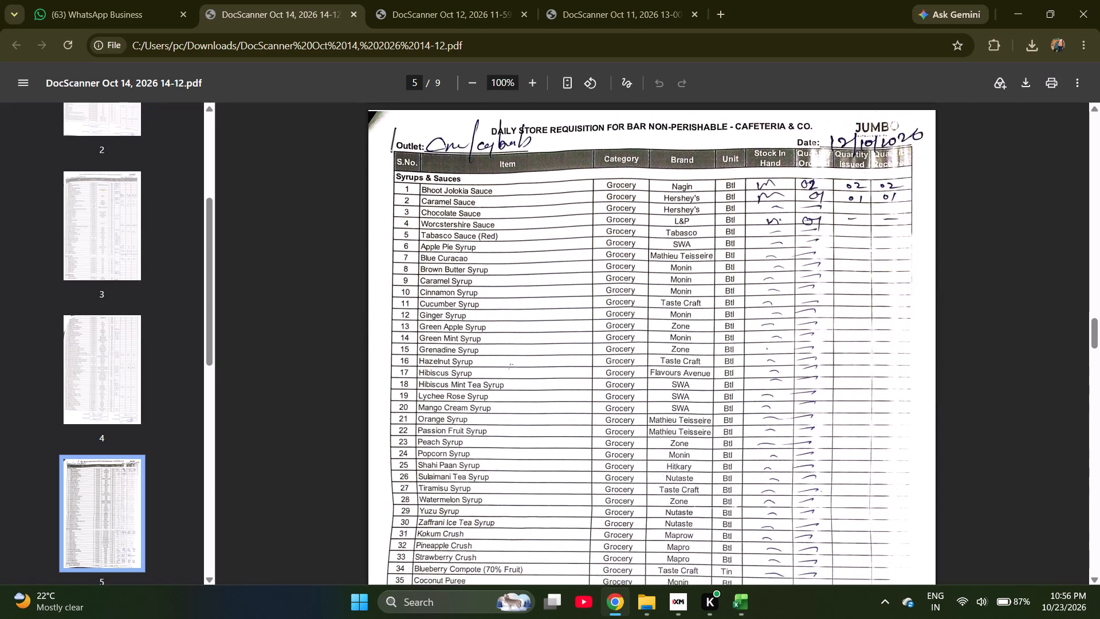
scroll(780, 364, "down", 5)
key("alt+Tab")
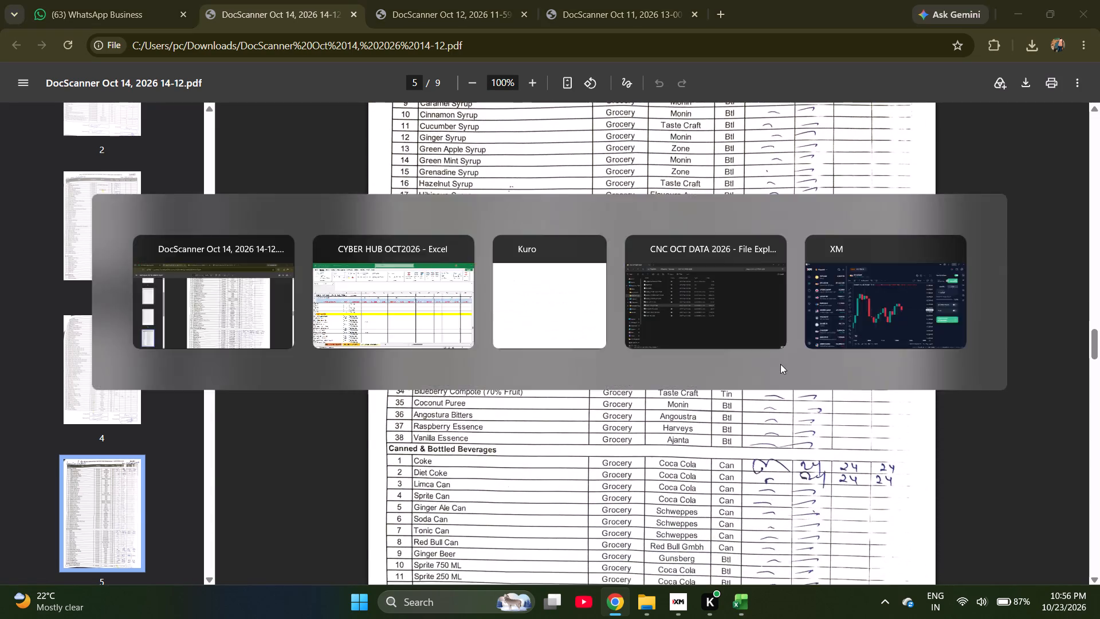
key("ctrl+f")
type("COKE")
key("Return")
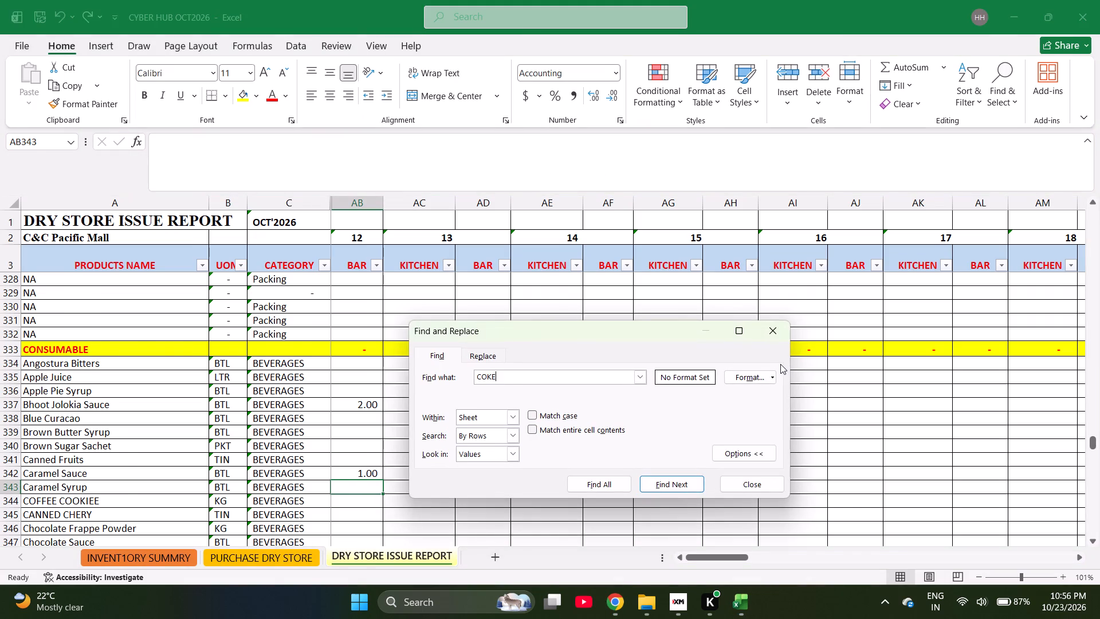
key("Escape")
key("Right")
key("Right")
key("Right")
type("24")
key("Return")
Find Diet Coke in the issue report and enter the issued quantity, 24, in its day 12 BAR cell.
key("ctrl+f")
key("Return")
key("Escape")
key("Right")
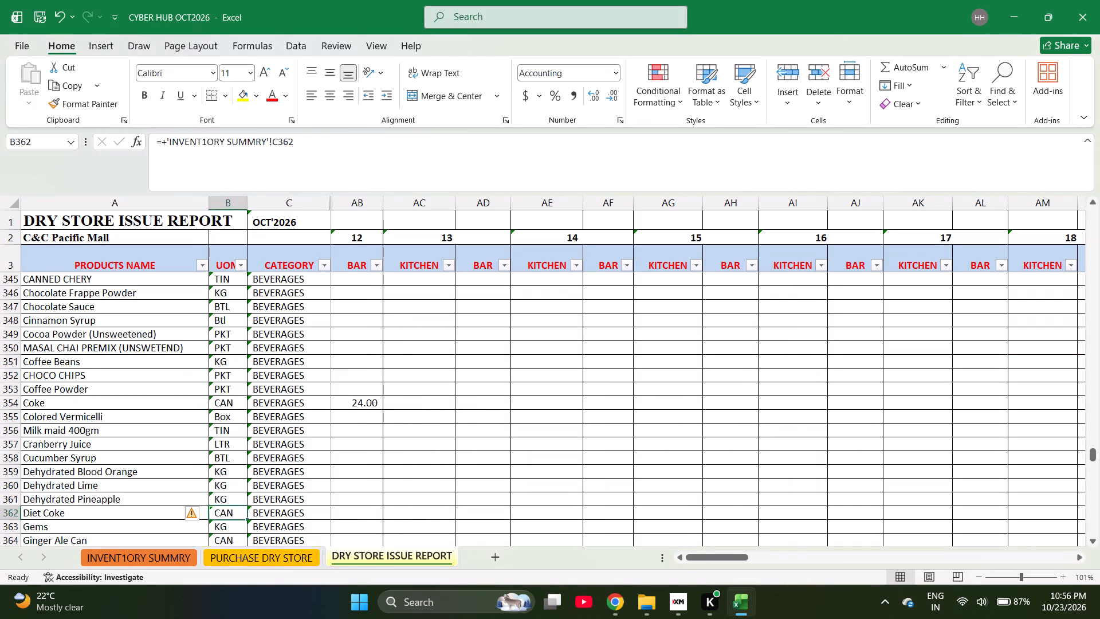
key("Right")
key("Right")
type("24")
key("Return")
Read the issued soda quantity on requisition page 5 and enter 24 in the Soda Can row's day 12 BAR cell.
key("alt+Tab")
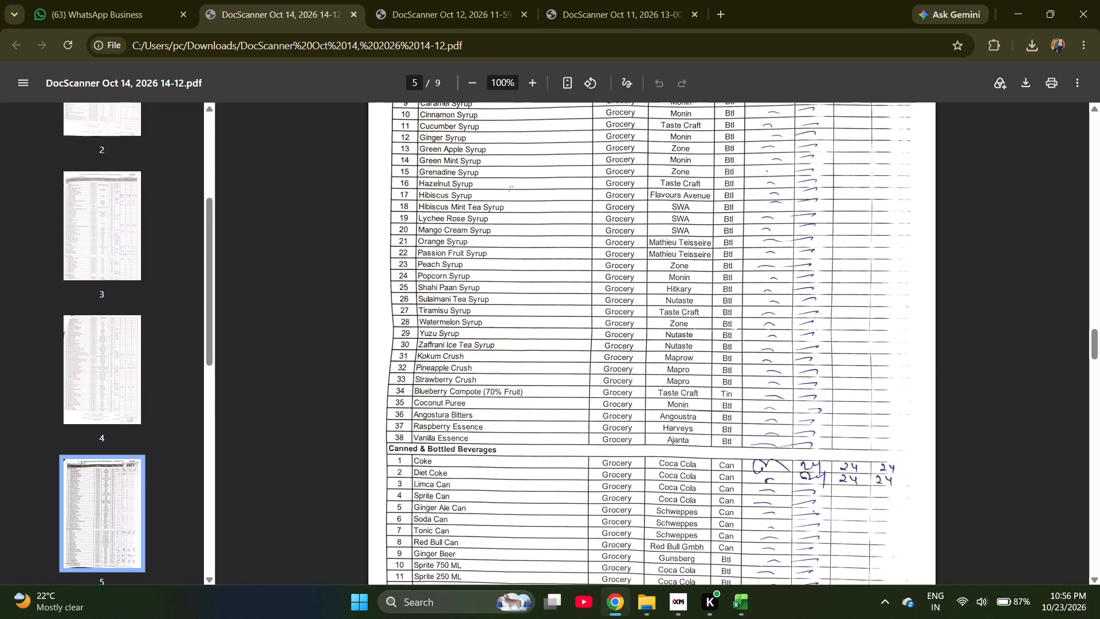
key("Down")
key("Down")
key("Down")
key("Down")
key("Down")
key("Down")
key("Down")
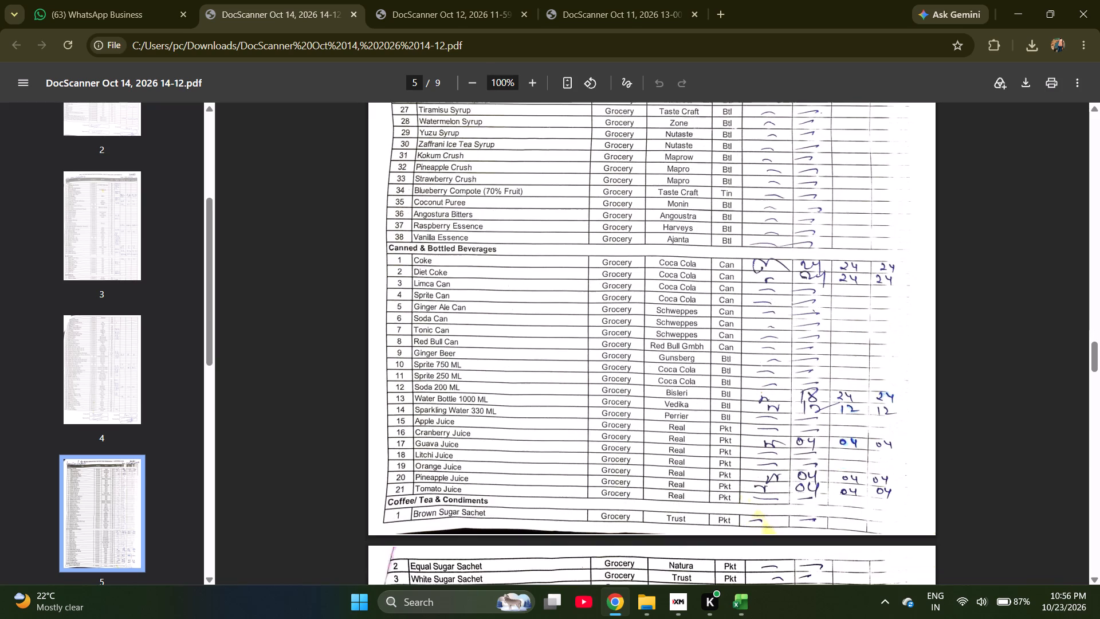
key("alt+Tab")
key("ctrl+f")
type("SODA")
key("Return")
key("Escape")
key("Right")
key("Right")
key("Right")
key("alt+Tab")
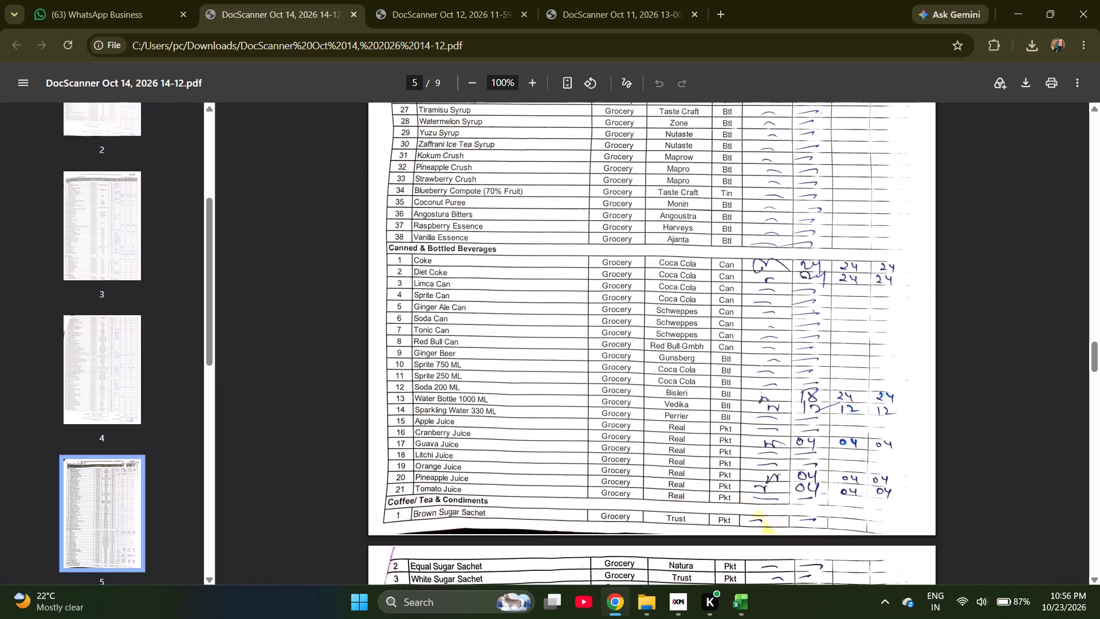
key("alt+Tab")
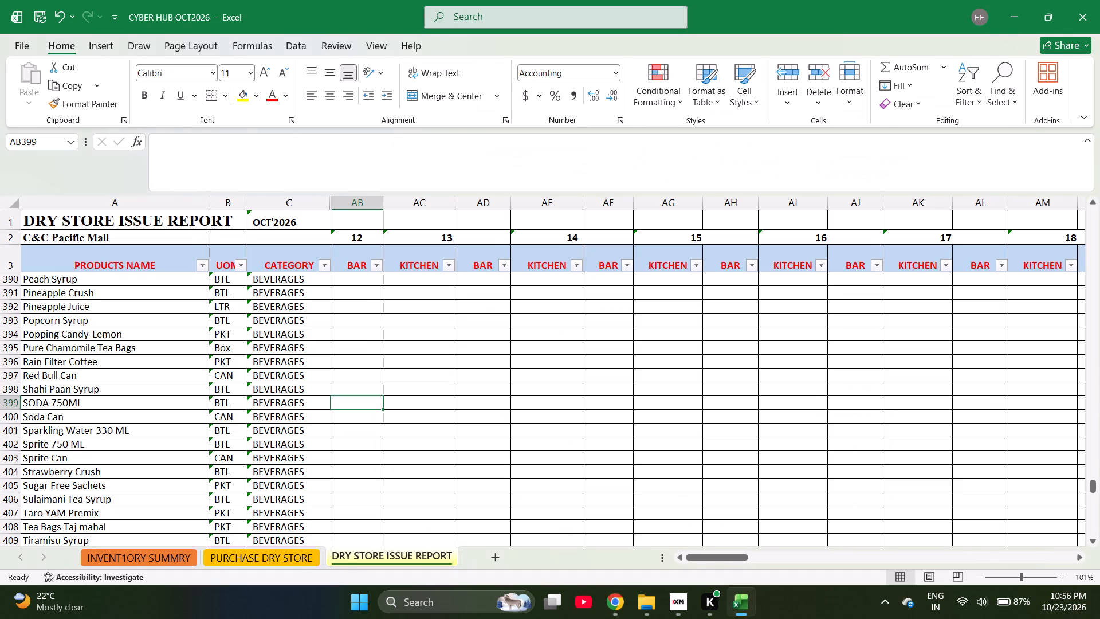
key("Down")
key("alt+Tab")
key("alt+Tab")
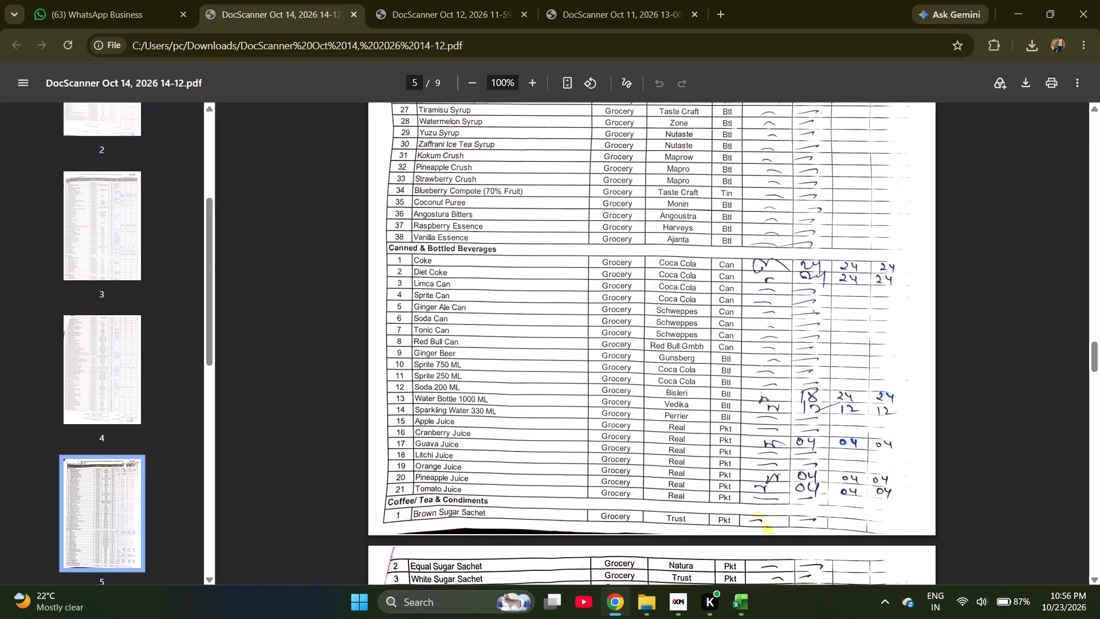
type("24")
key("Return")
key("alt+Tab")
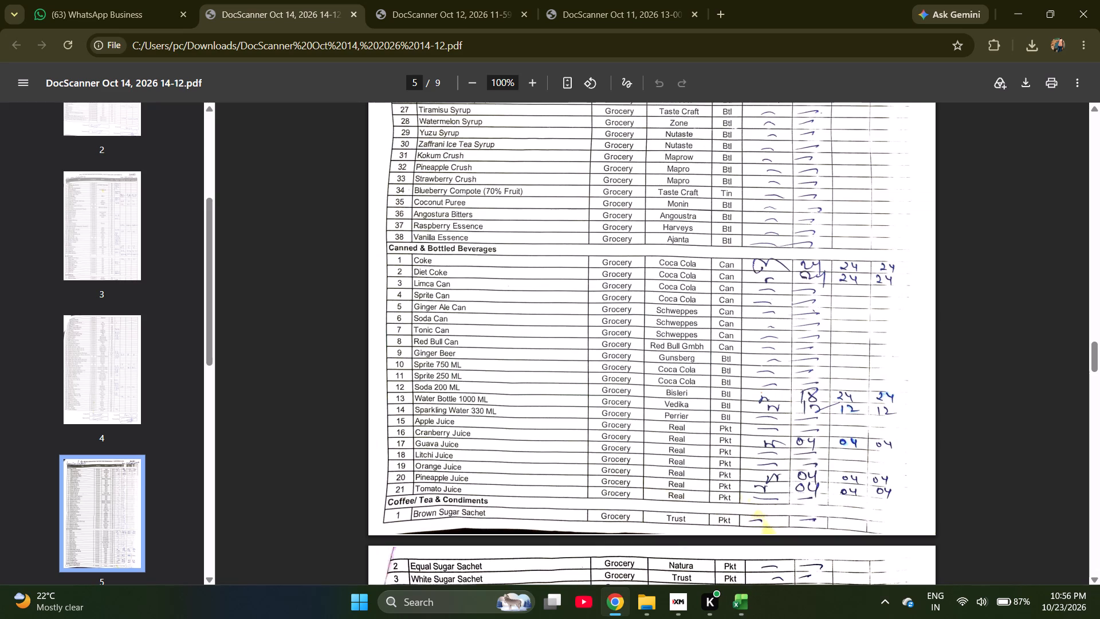
Find Water Bottle 1Ltr in the issue report and enter the issued quantity, 12, in its day 12 BAR cell.
key("alt+Tab")
key("ctrl+f")
type("WATER B")
key("Return")
key("Escape")
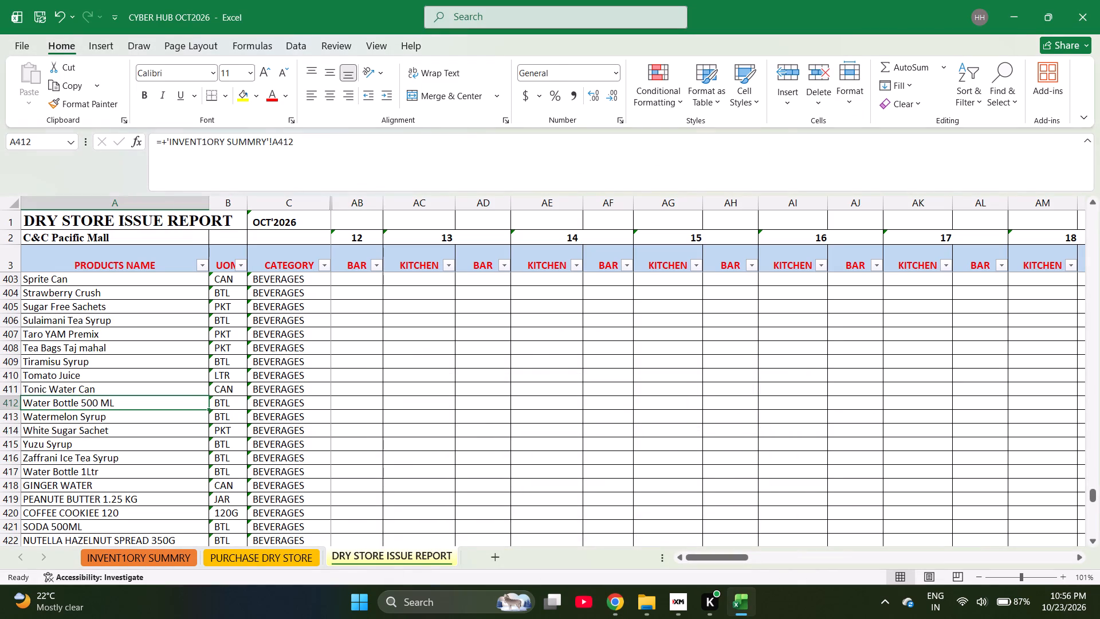
key("Right")
key("Right")
key("Right")
key("ctrl+f")
key("Return")
key("Escape")
key("Right")
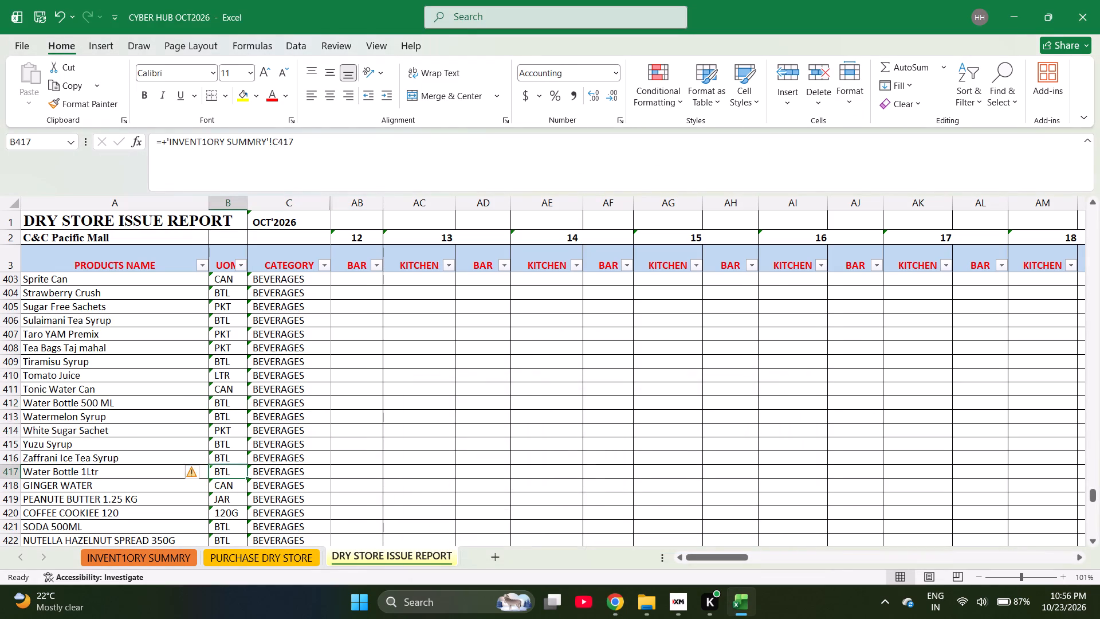
key("Right")
key("Right")
key("alt+Tab")
key("alt+Tab")
key("1")
key("alt+Tab")
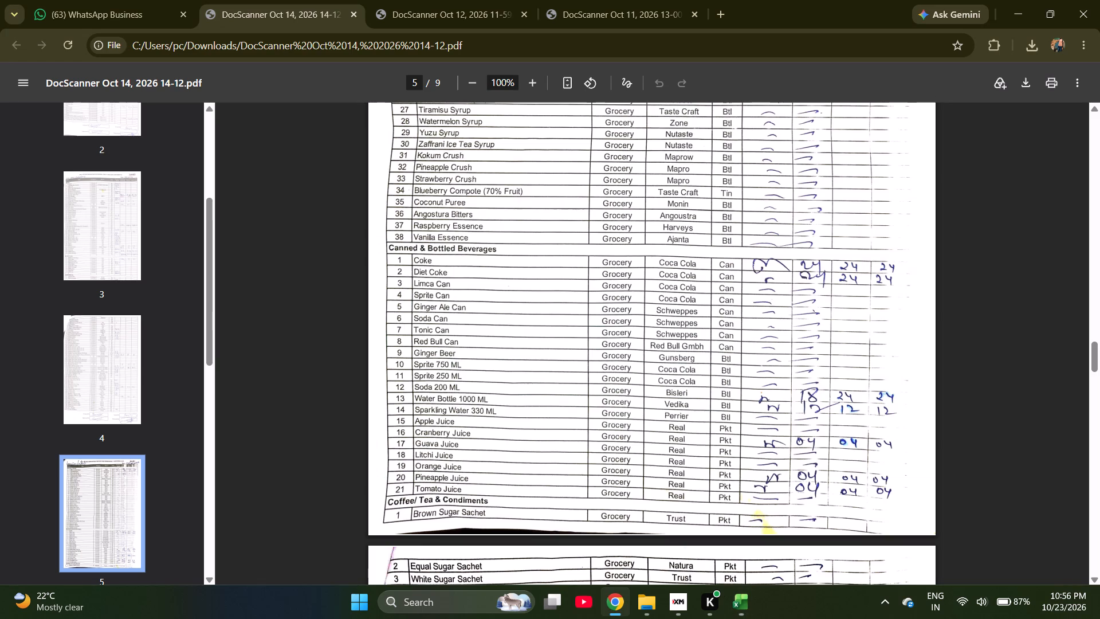
key("alt+Tab")
key("alt+Tab")
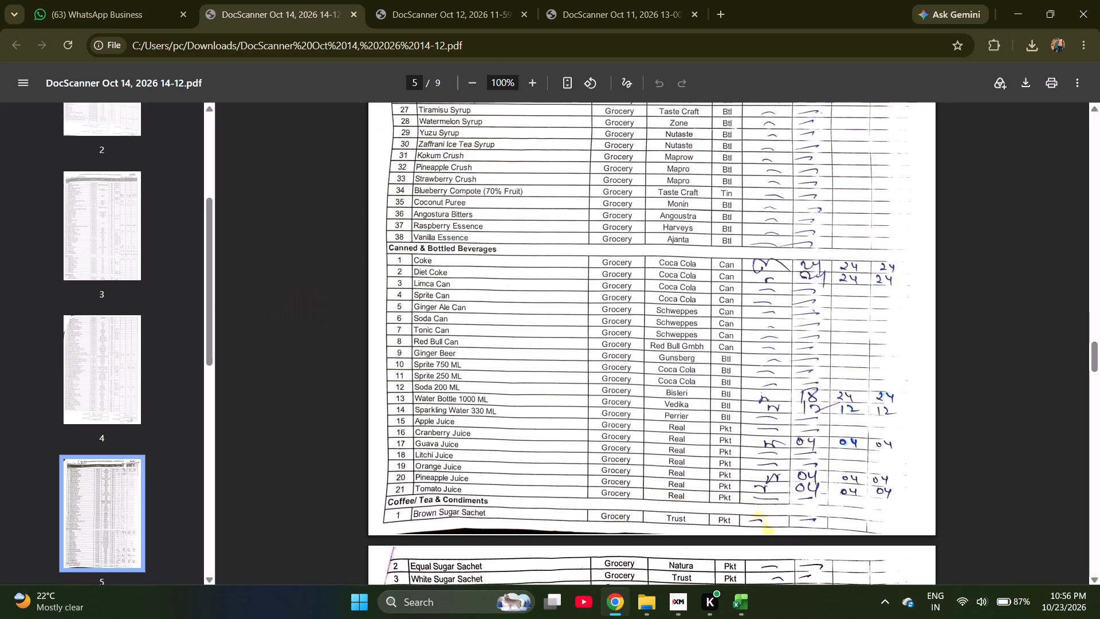
key("alt+Tab")
key("2")
key("Return")
Find Cranberry Juice in the issue report and enter the issued quantity, 4, in its day 12 BAR cell.
key("alt+Tab")
key("alt+Tab")
key("ctrl+f")
type("JUICE")
key("Return")
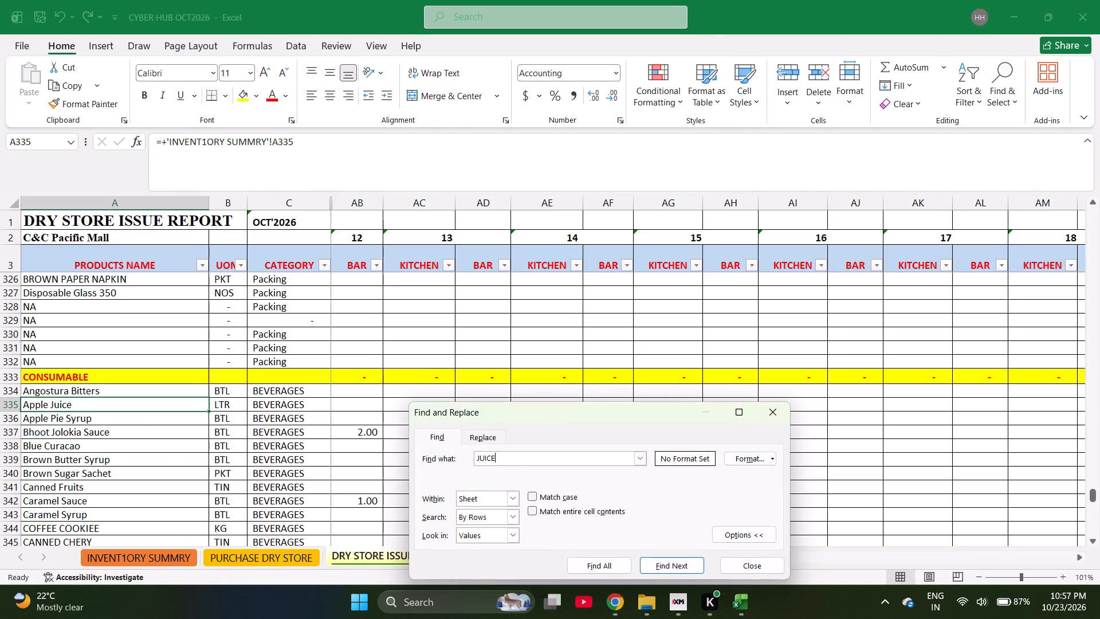
key("Escape")
key("ctrl+f")
key("Return")
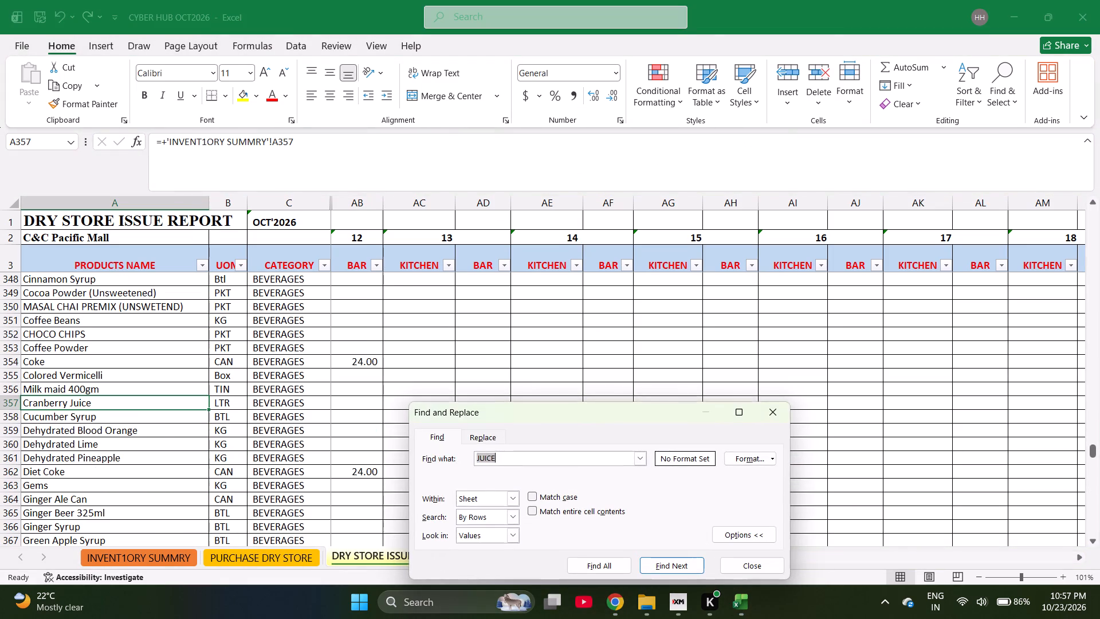
key("Escape")
key("Right")
key("Right")
key("alt+Tab")
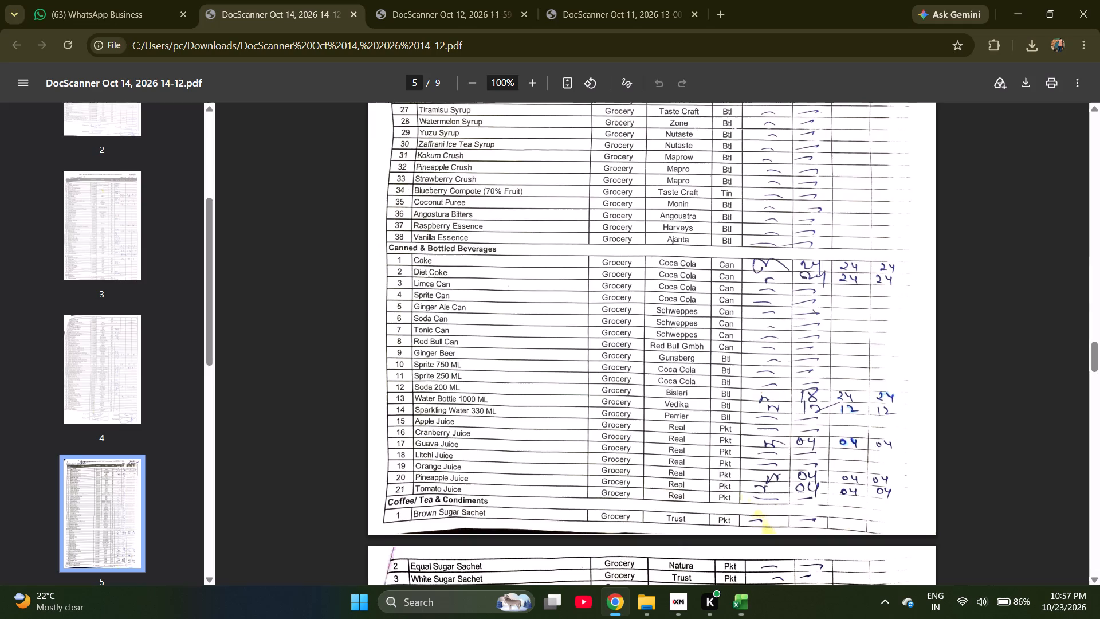
key("alt+Tab")
key("Right")
key("4")
key("Return")
Find Orange Juice in the issue report and enter the issued quantity, 4, in its day 12 BAR cell.
key("alt+Tab")
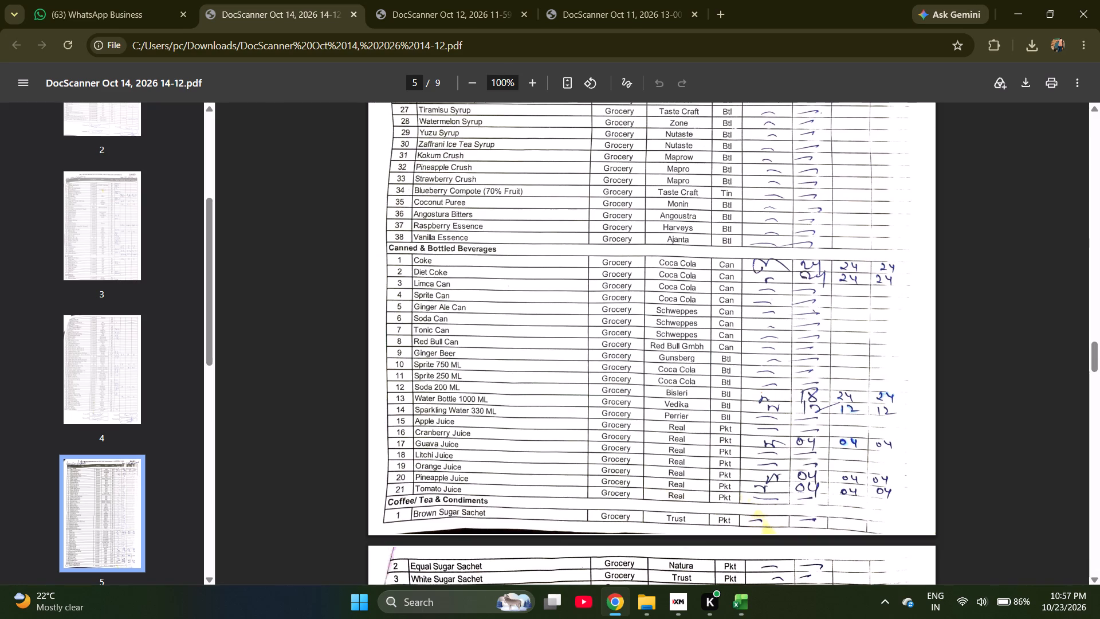
key("alt+Tab")
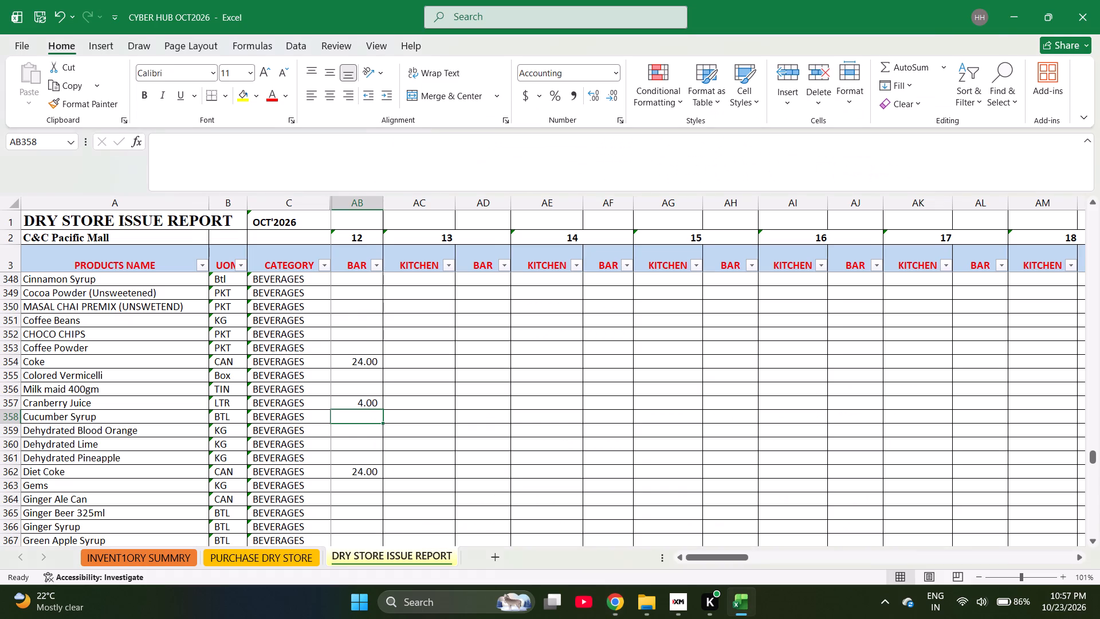
key("ctrl+f")
type("ORANG")
key("Return")
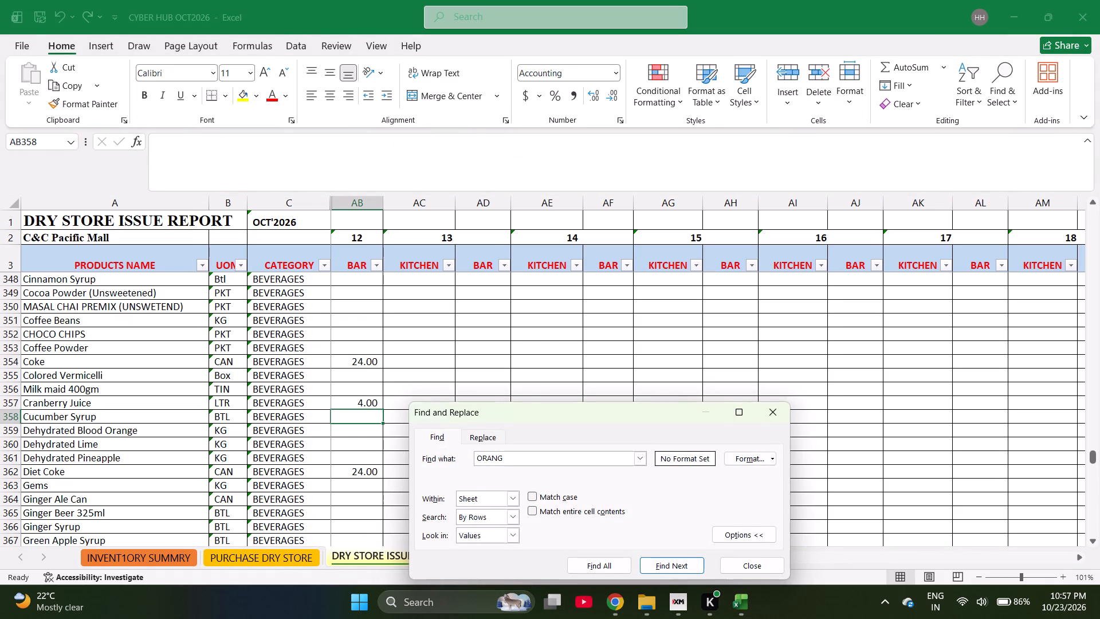
key("Escape")
key("ctrl+f")
key("Return")
key("Escape")
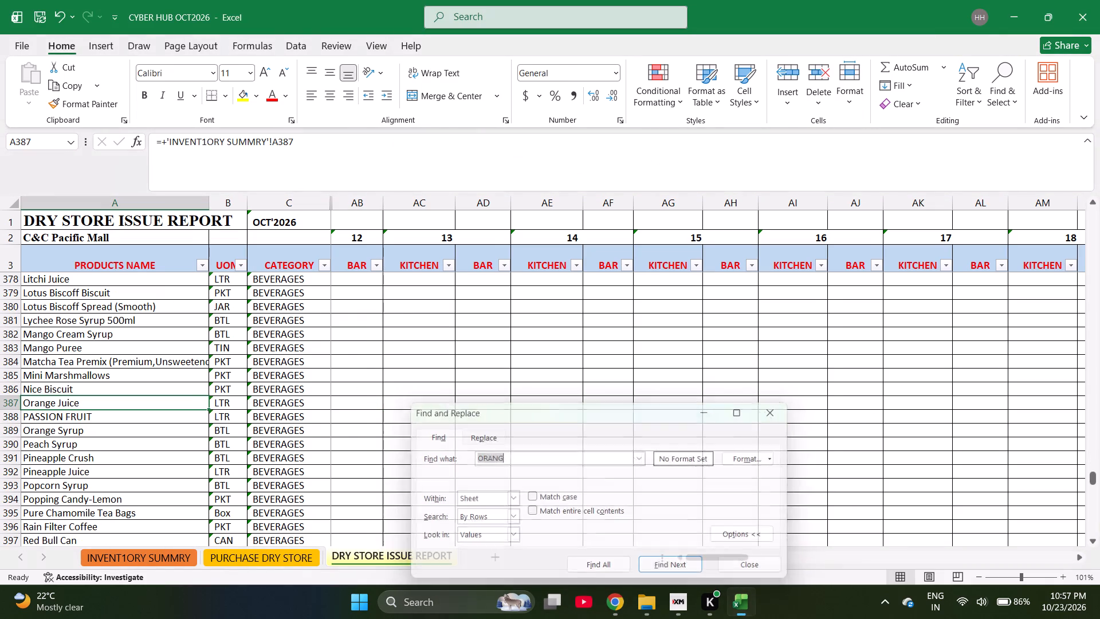
key("Right")
key("Right")
key("Right")
key("alt+Tab")
key("alt+Tab")
key("4")
key("Return")
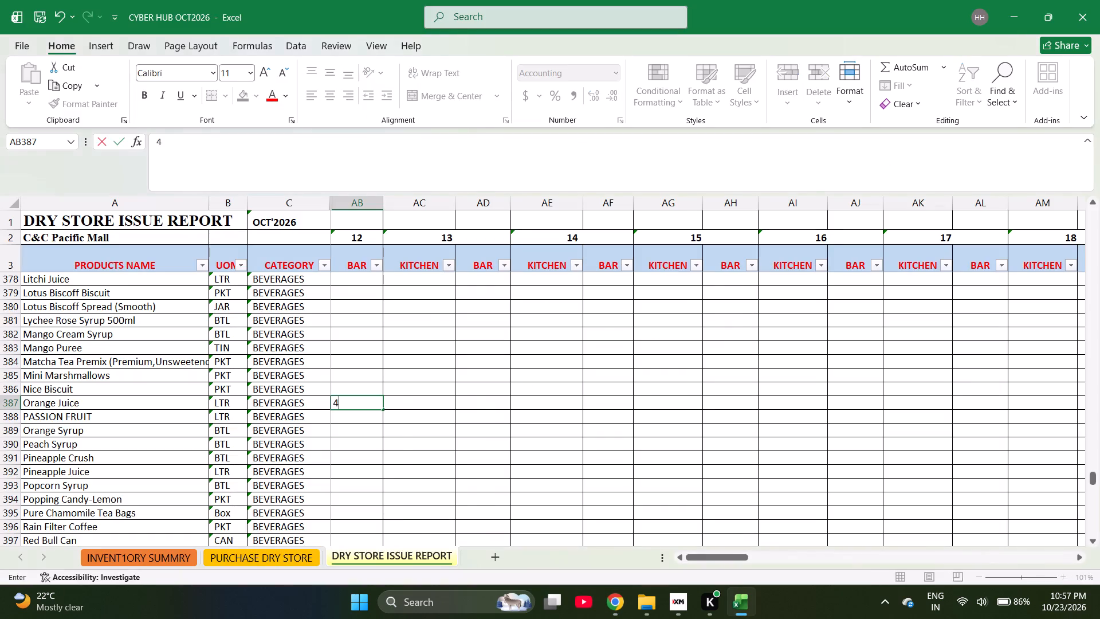
Locate Pineapple Juice in the issue report and enter the issued quantity, 4, in its day 12 BAR cell.
key("alt+Tab")
key("alt+Tab")
key("ctrl+f")
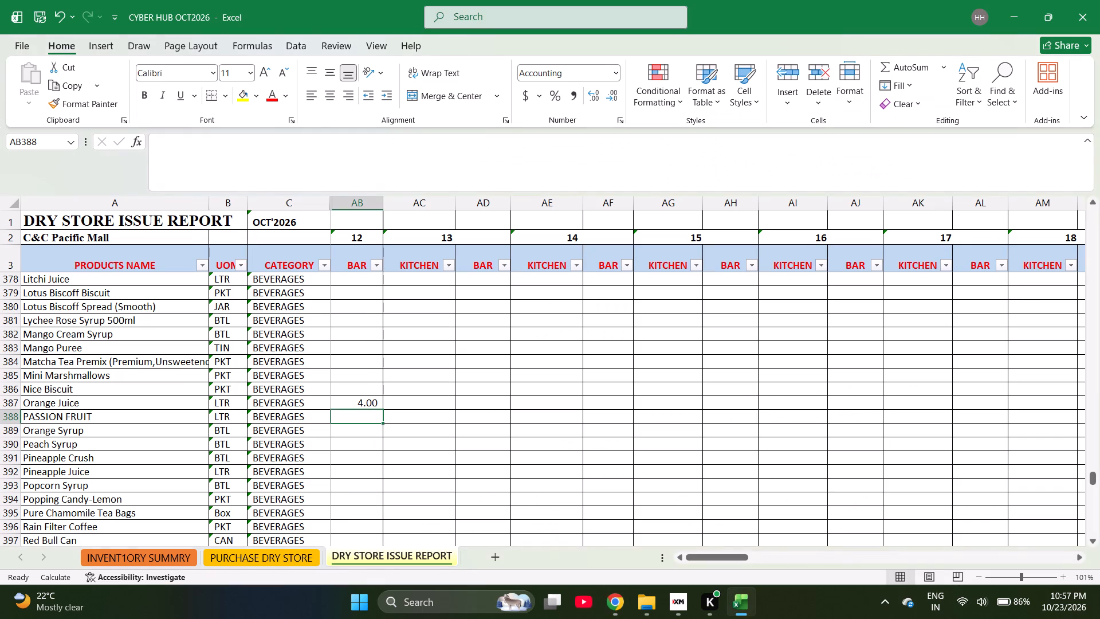
key("Return")
key("Return")
key("Return")
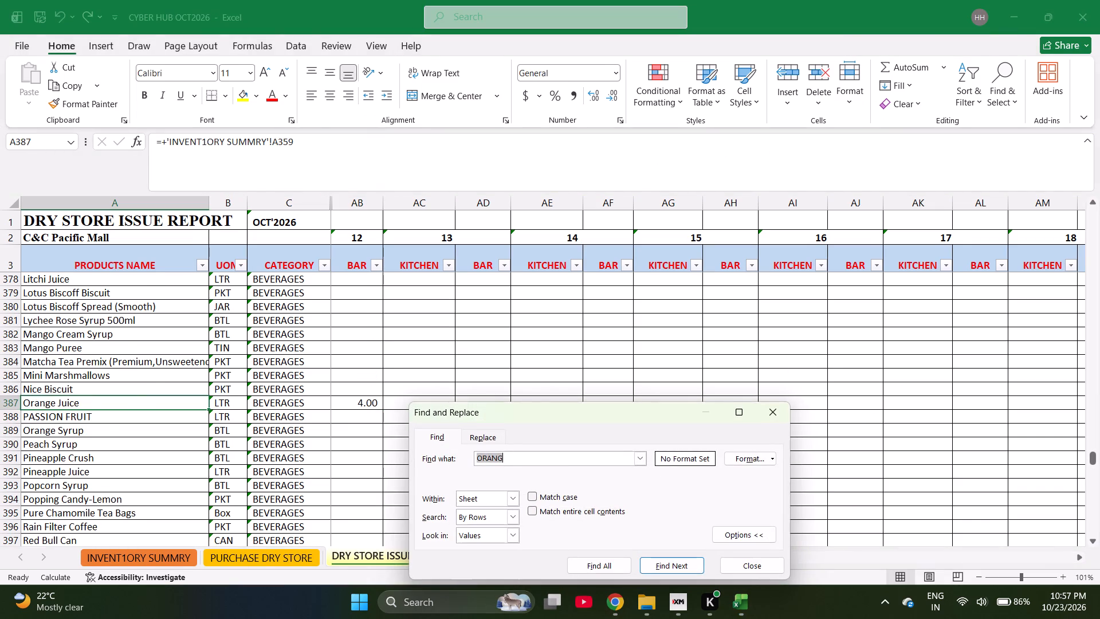
key("Escape")
key("Down")
key("Down")
key("Down")
key("Down")
key("Right")
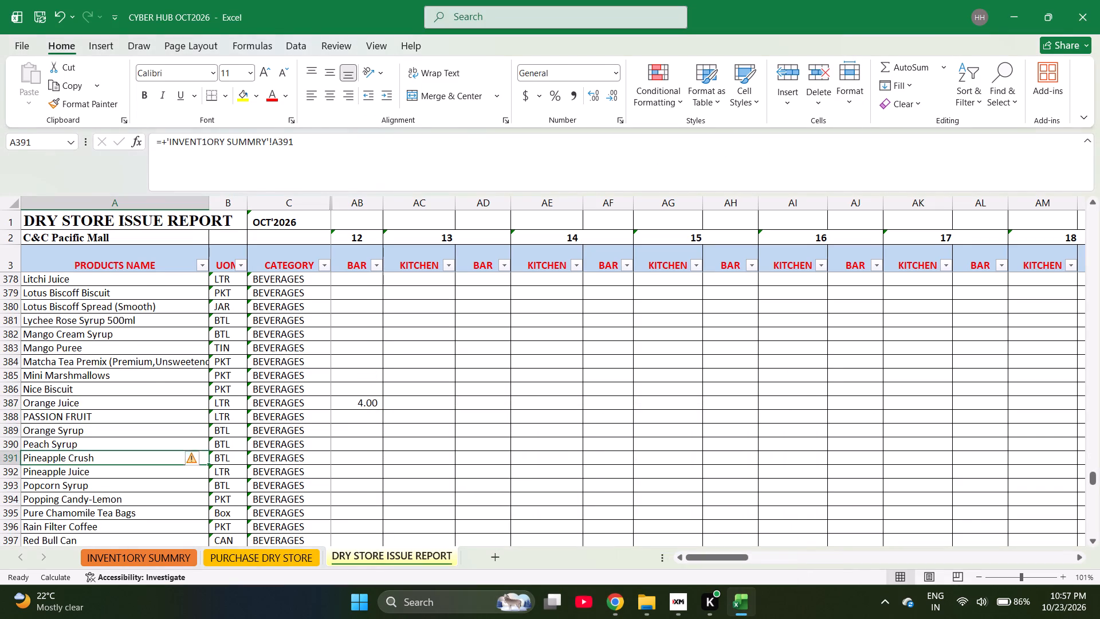
key("Right")
key("Right")
key("Return")
key("Tab")
key("alt+Tab")
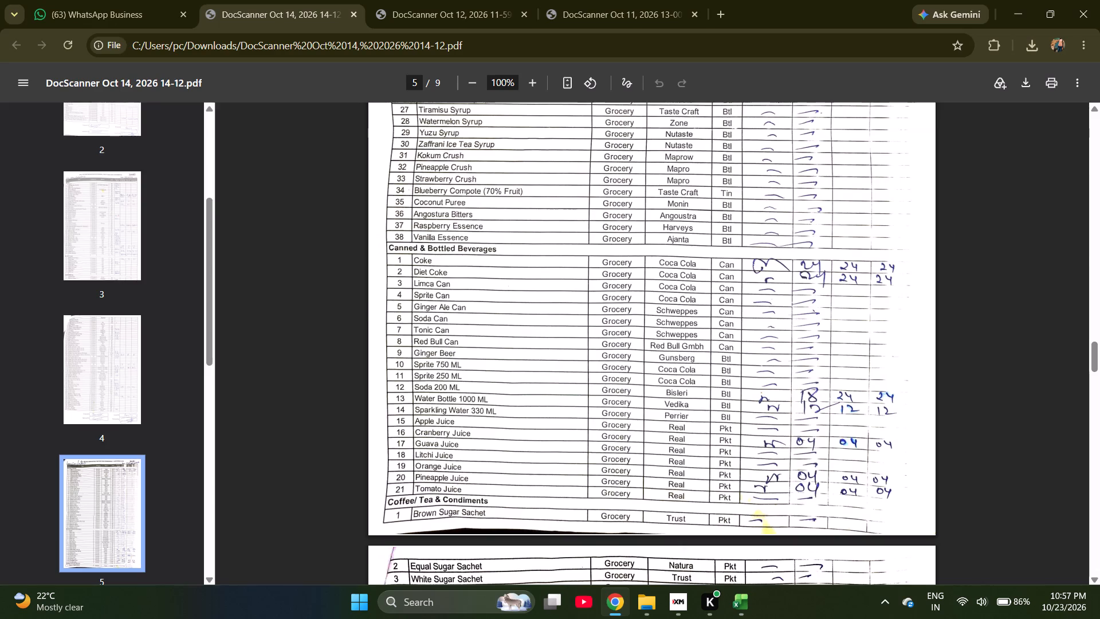
key("alt+Tab")
key("4")
key("Escape")
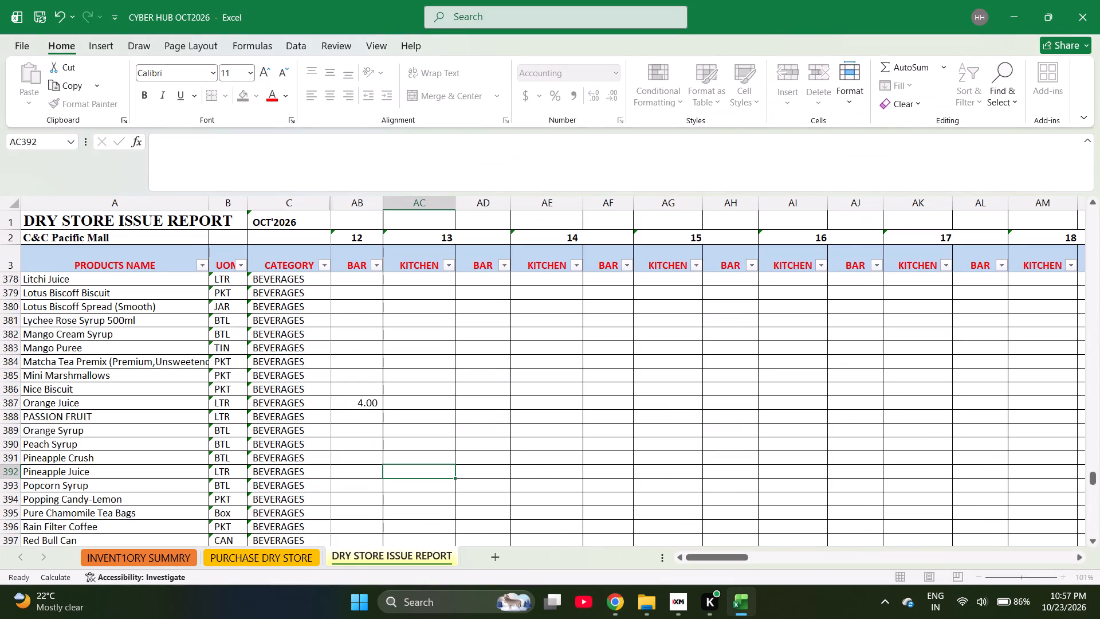
key("Left")
key("4")
key("Return")
Continue to the requisition's Coffee/Tea & Condiments and enter the issued Coffee Cookies quantity, 3, in the day 12 BAR cell of the KG-unit COFFEE COOKIEE row.
key("alt+Tab")
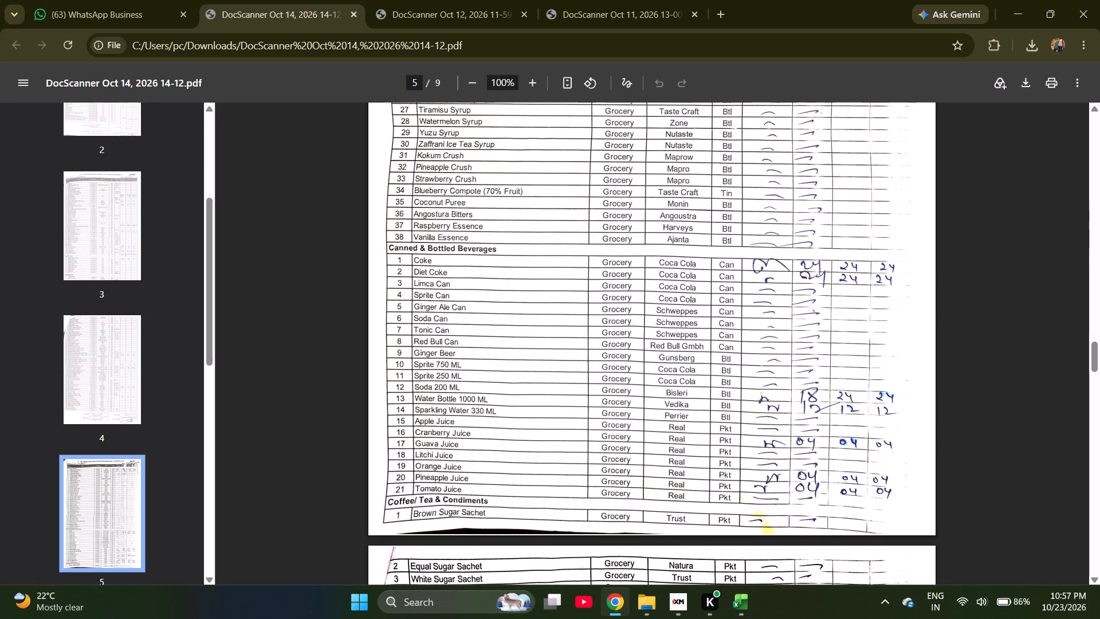
key("alt+Tab")
key("alt+Tab")
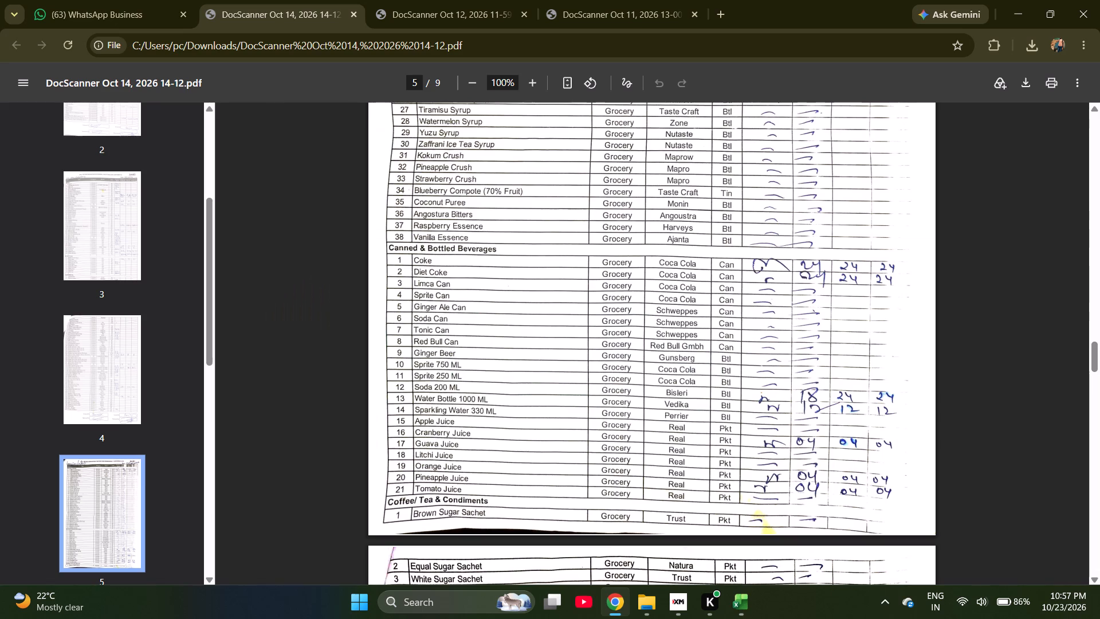
left_click(780, 364)
key("Down")
key("Down")
key("Down")
key("Down")
key("Down")
key("Down")
key("Down")
key("Down")
key("Down")
key("Down")
key("Down")
key("Down")
key("Down")
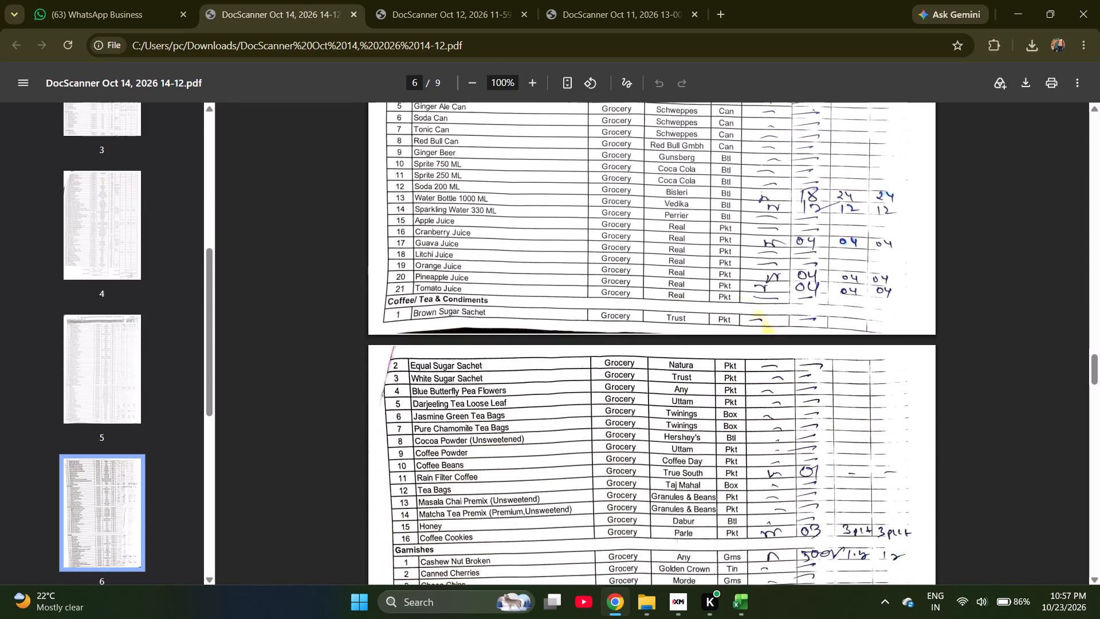
key("alt+Tab")
key("ctrl+f")
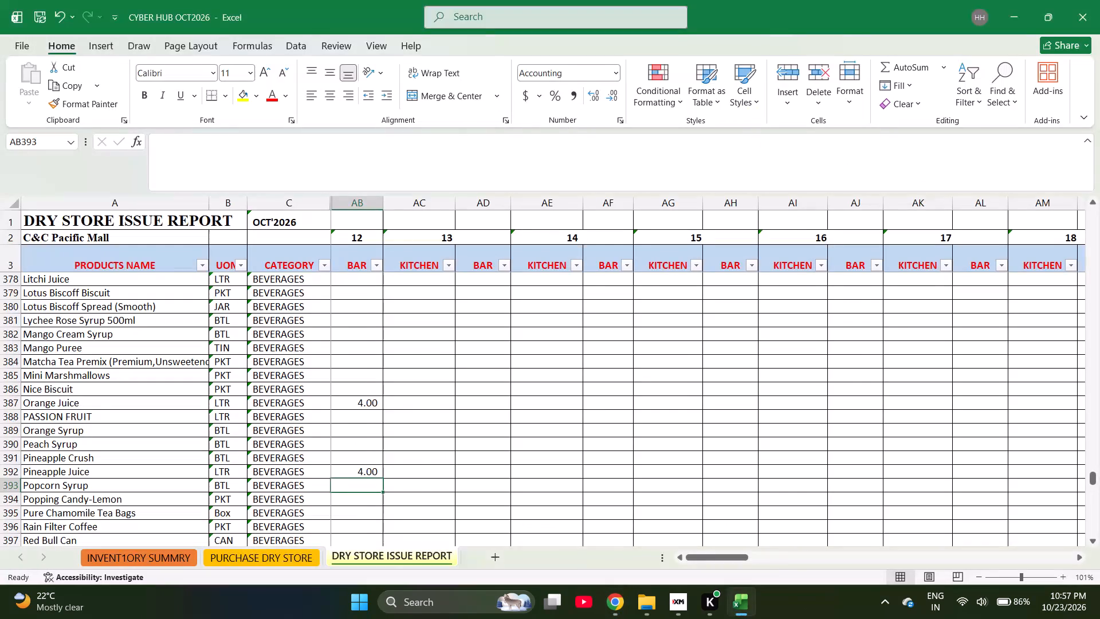
type("COFFEE")
key("space")
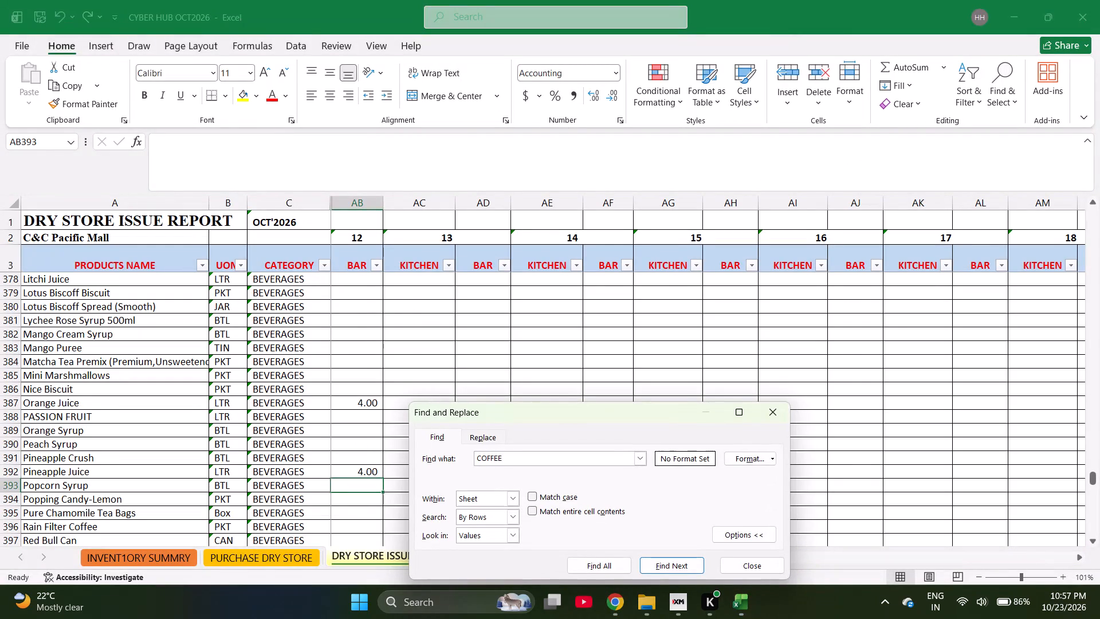
type("COOK")
key("Return")
key("Escape")
key("Right")
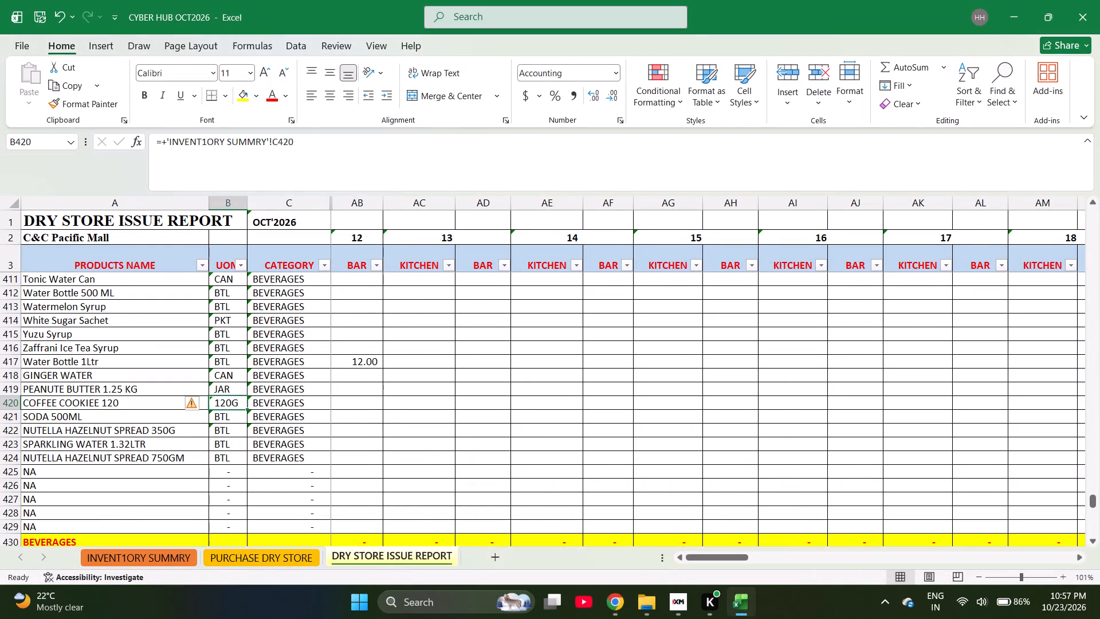
key("Right")
key("Right")
key("alt+Tab")
key("alt+Tab")
key("ctrl+f")
key("Return")
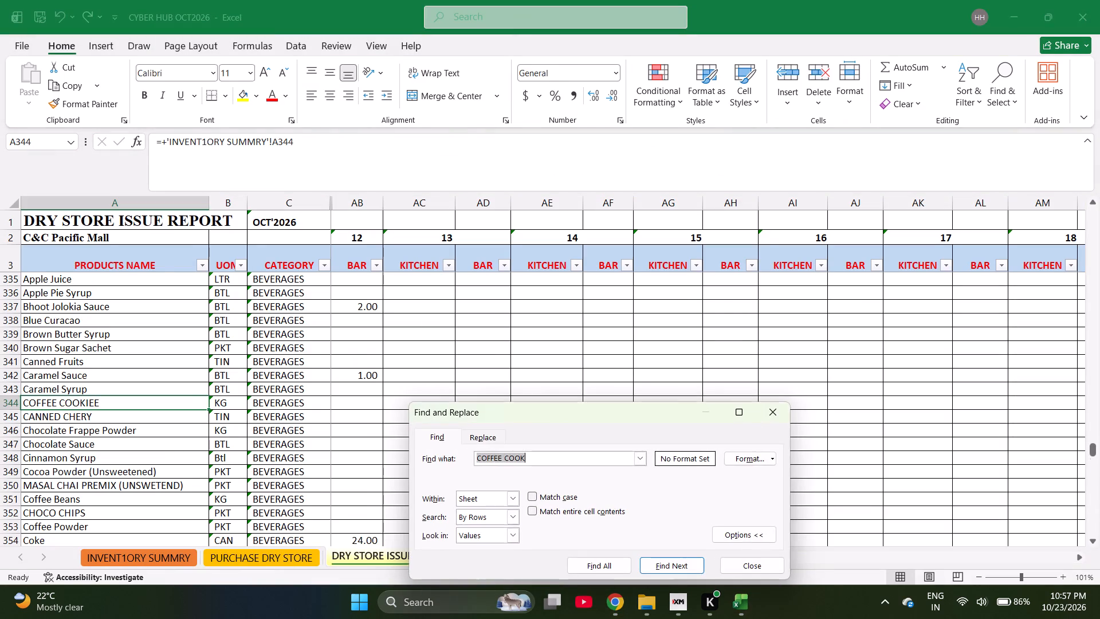
key("Escape")
key("Right")
key("Right")
key("Right")
key("alt+Tab")
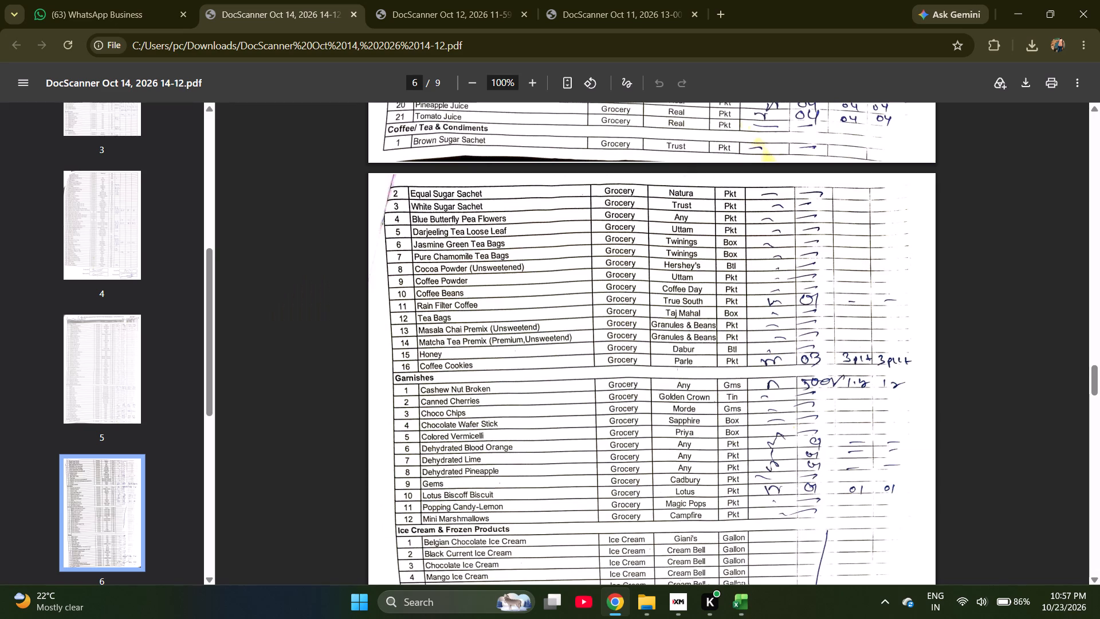
key("alt+Tab")
key("3")
key("Return")
Find Cashew Nuts 4 Pcs (Kaju) in the issue report and enter the issued quantity, 1, in its day 12 BAR cell.
key("alt+Tab")
key("alt+Tab")
key("ctrl+f")
type("CASHEW")
key("Return")
key("Escape")
key("Right")
key("Right")
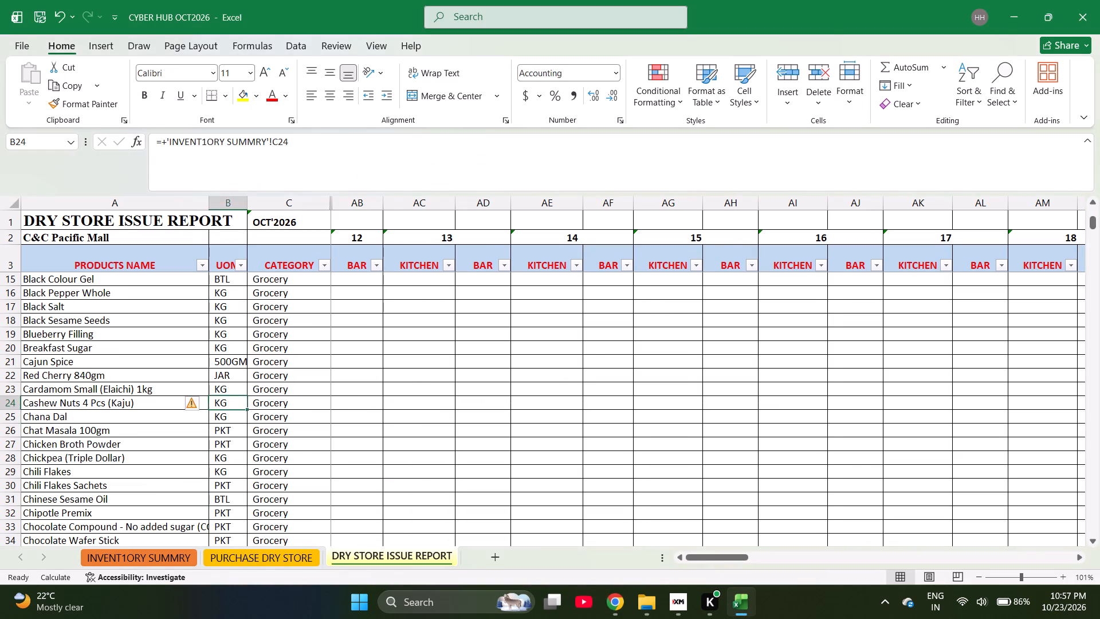
key("Right")
key("alt+Tab")
key("alt+Tab")
key("1")
key("Return")
Find Lotus Biscoff Biscuit in the issue report and enter the issued quantity, 1, in its day 12 BAR cell.
key("alt+Tab")
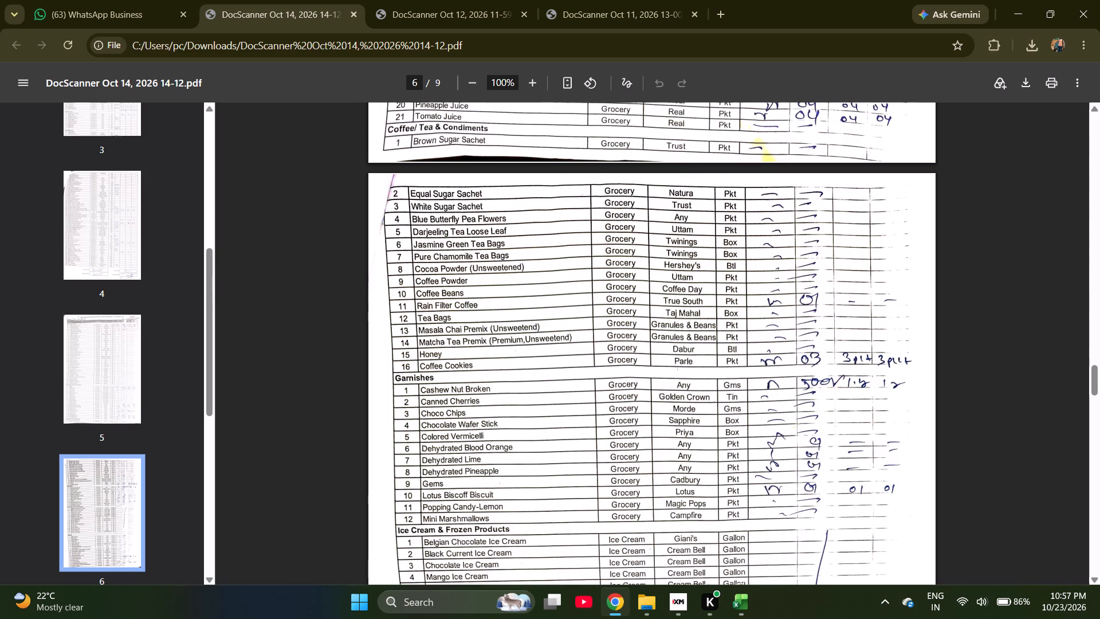
key("alt+Tab")
key("ctrl+f")
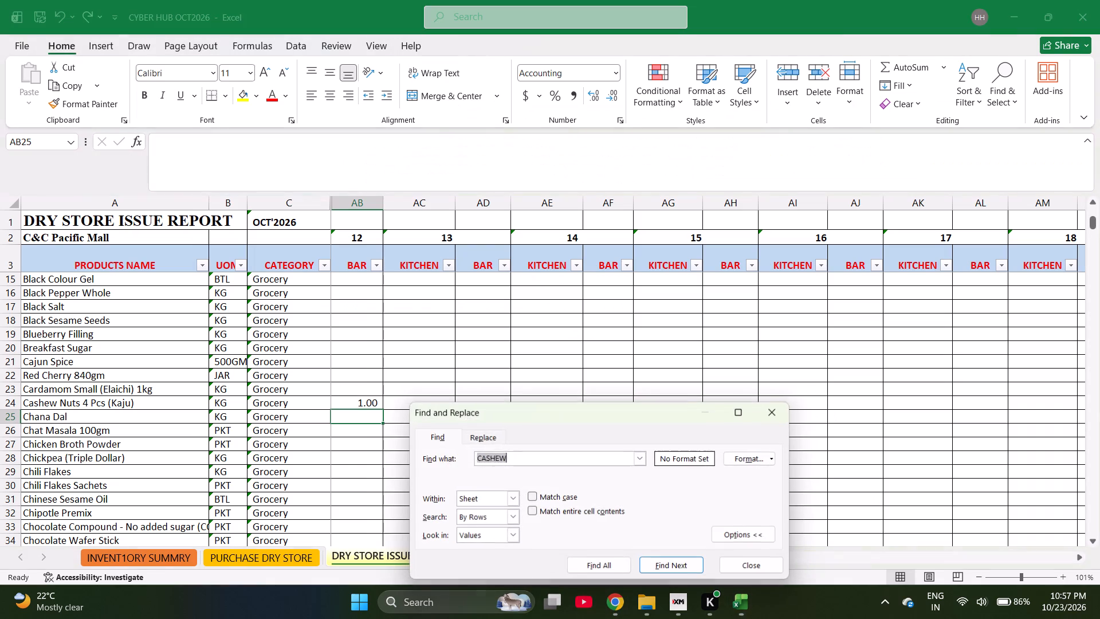
type("LOTUS")
key("Return")
key("Escape")
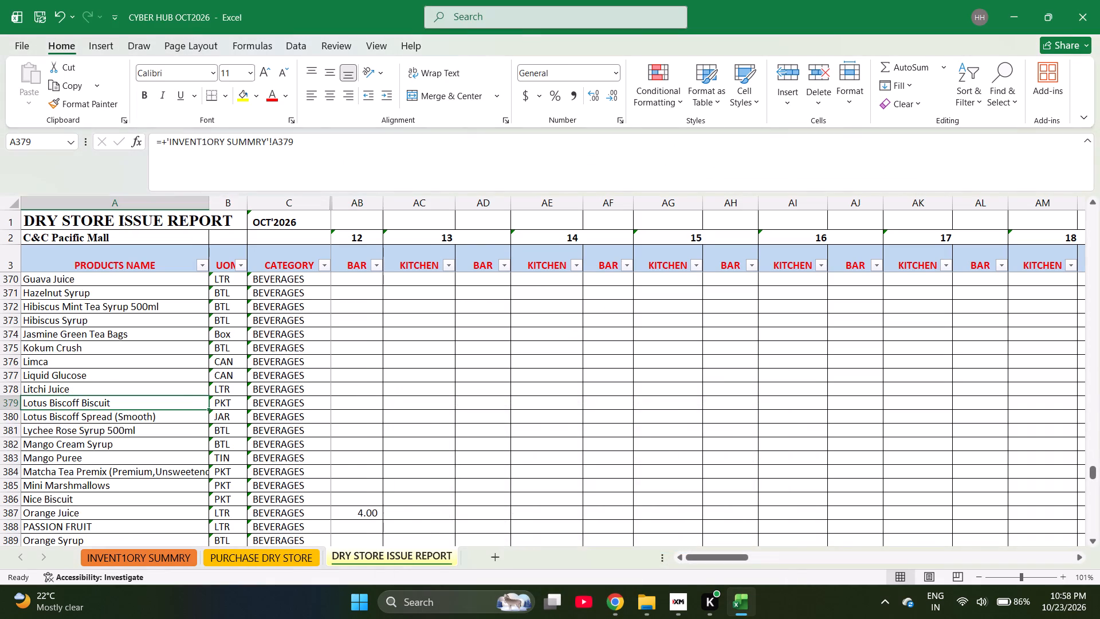
key("Right")
key("Right")
key("Right")
key("alt+Tab")
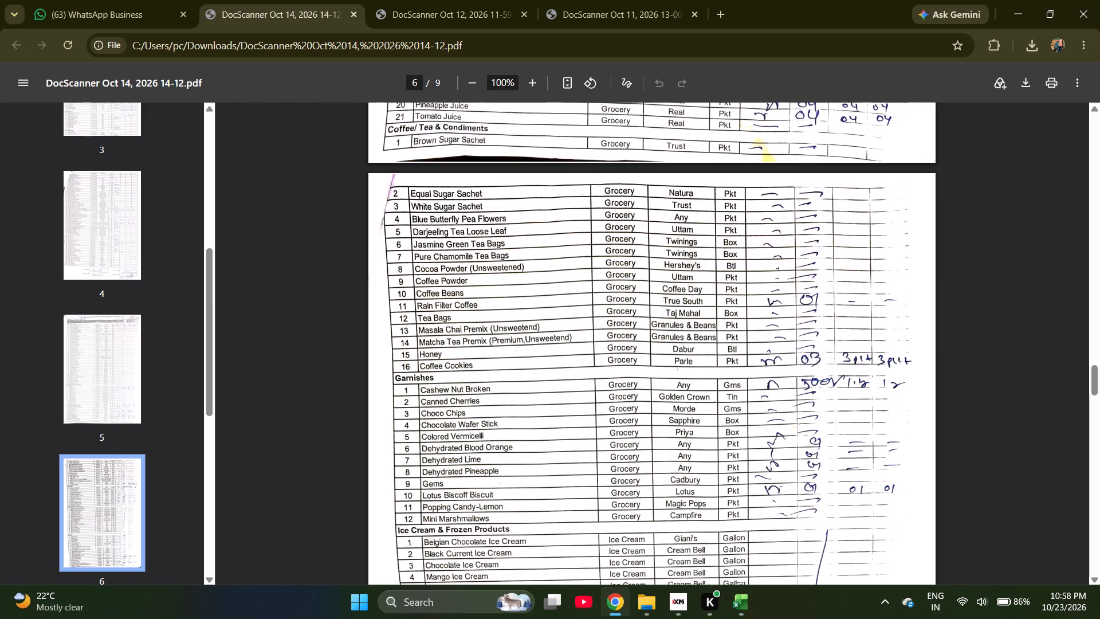
key("alt+Tab")
key("1")
key("Return")
Continue through the requisition to Granulated Sugar and enter the issued quantity, 1, in the day 12 BAR cell of the Sugar Free Sachets row.
key("alt+Tab")
key("Down")
key("Down")
key("Down")
key("Down")
key("Down")
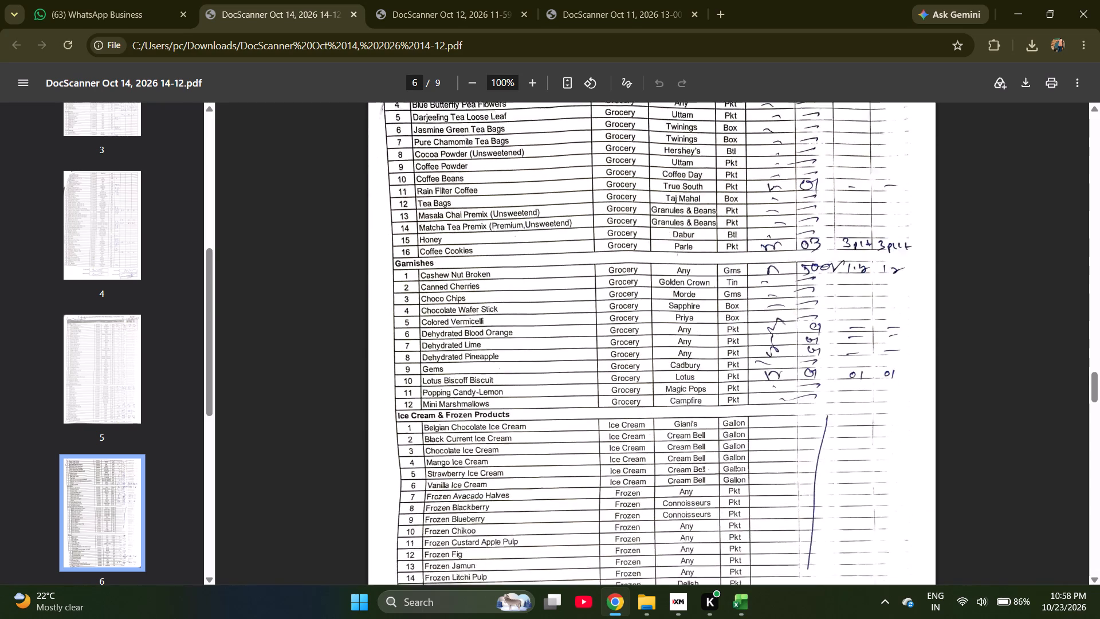
key("Down")
key("Down")
key("Down")
key("Down")
key("Down")
key("Down")
key("Down")
key("Down")
key("Down")
key("Down")
key("Down")
key("Down")
key("Down")
key("Down")
key("Down")
key("Down")
key("Down")
key("Down")
key("Down")
key("Down")
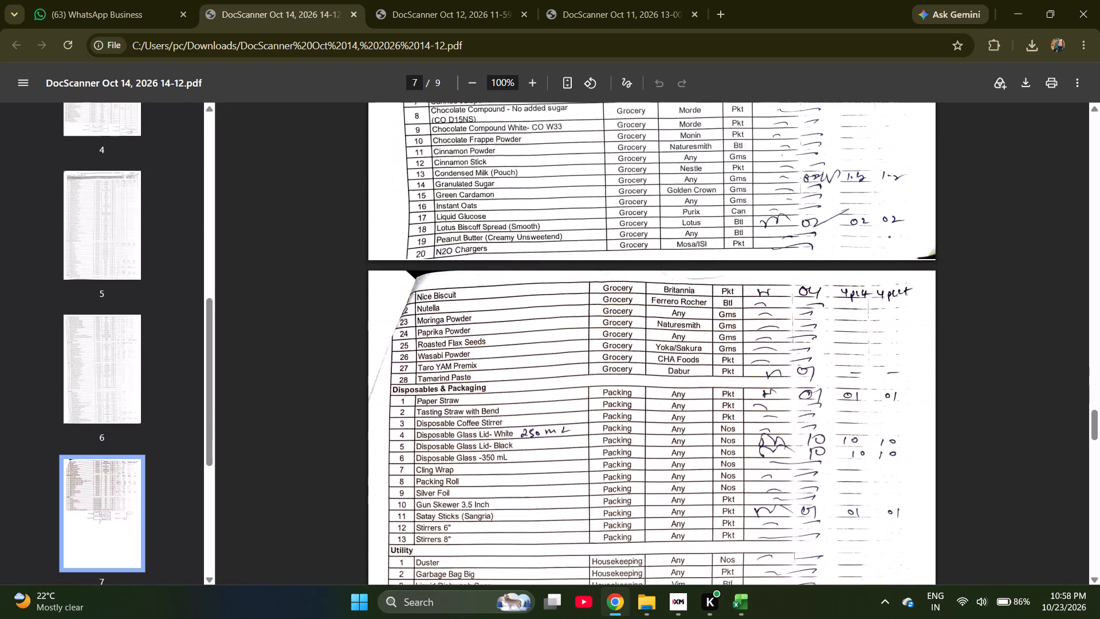
key("alt+Tab")
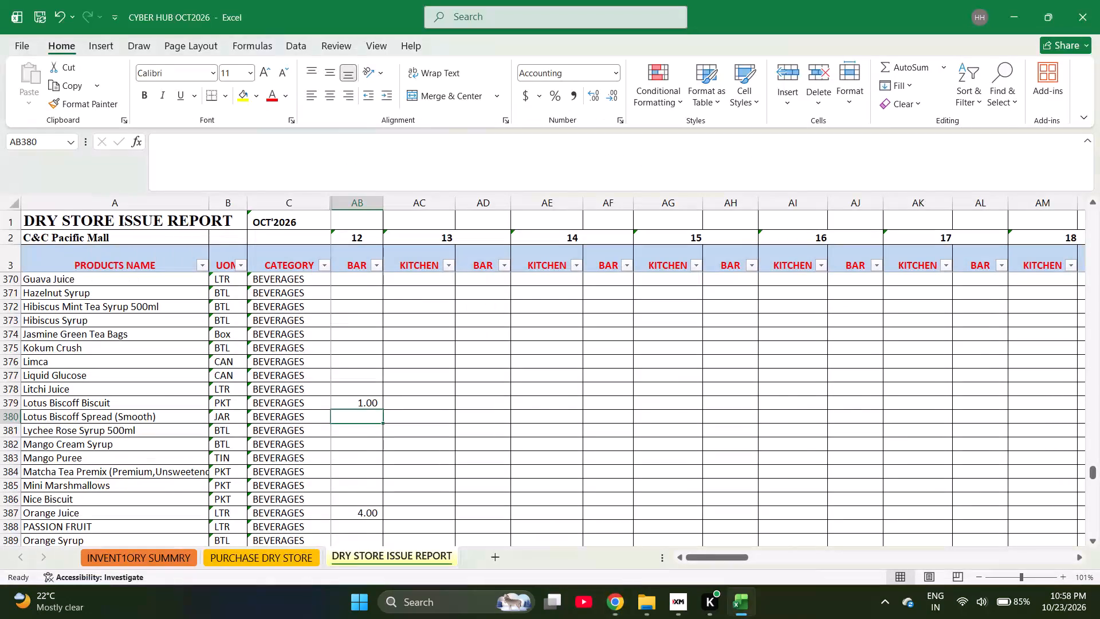
key("ctrl+f")
type("SUGAR")
key("Return")
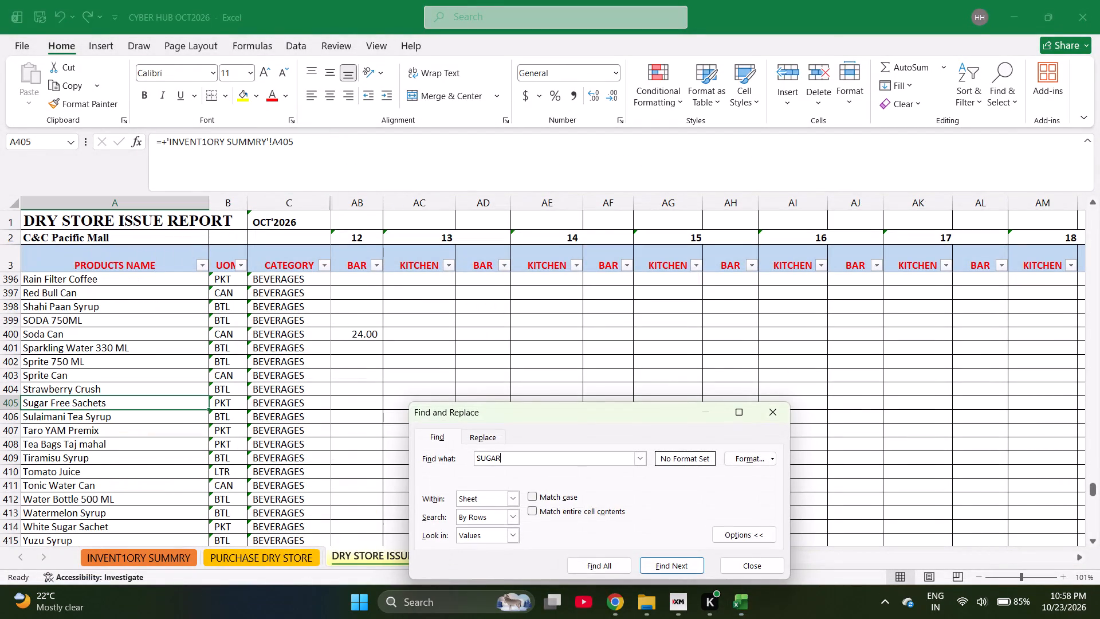
key("Escape")
key("Right")
key("Right")
key("Right")
key("alt+Tab")
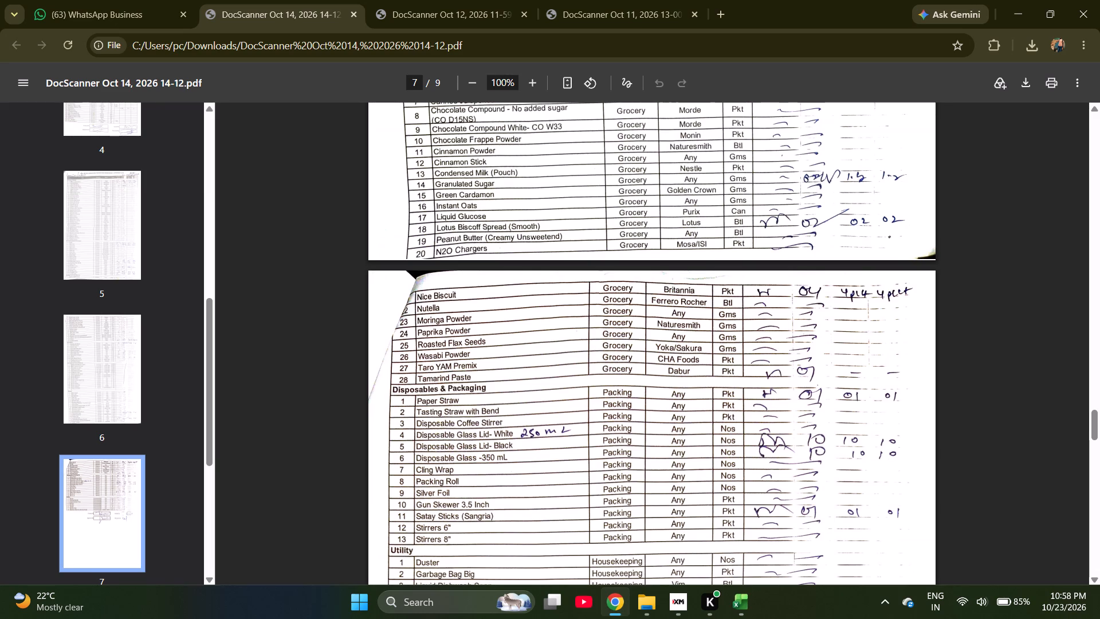
key("alt+Tab")
key("1")
key("Return")
Find Lotus Biscoff Spread (Smooth) in the issue report and enter the issued quantity, 2, in its day 12 BAR cell.
key("alt+Tab")
key("alt+Tab")
key("ctrl+f")
type("LOTUS")
key("Return")
key("Escape")
key("Right")
key("Right")
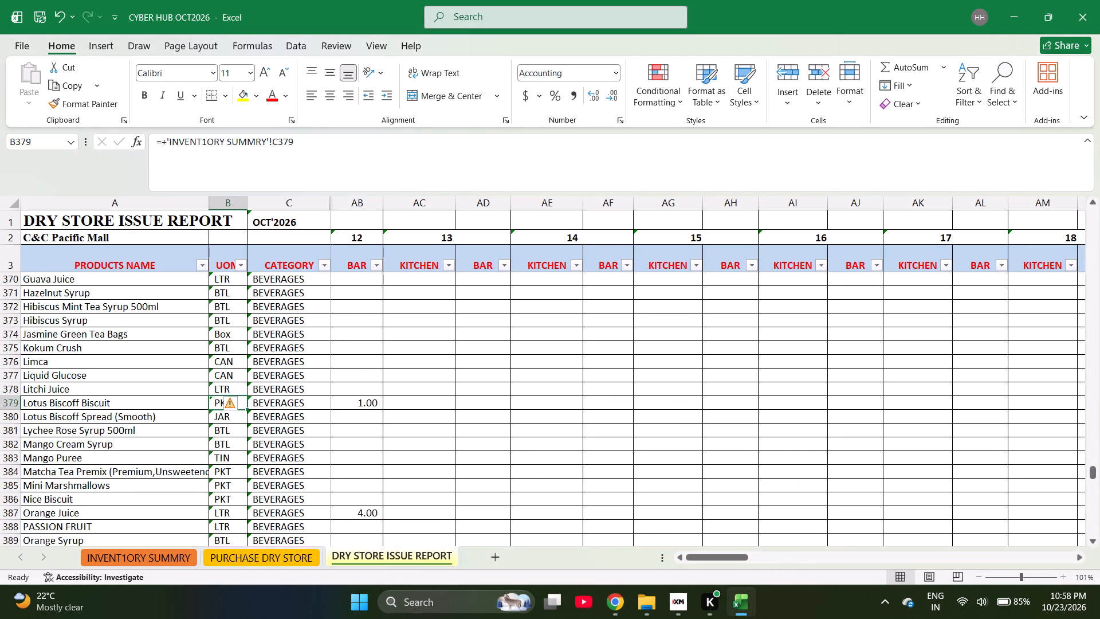
key("Return")
key("Right")
key("Right")
key("alt+Tab")
key("alt+Tab")
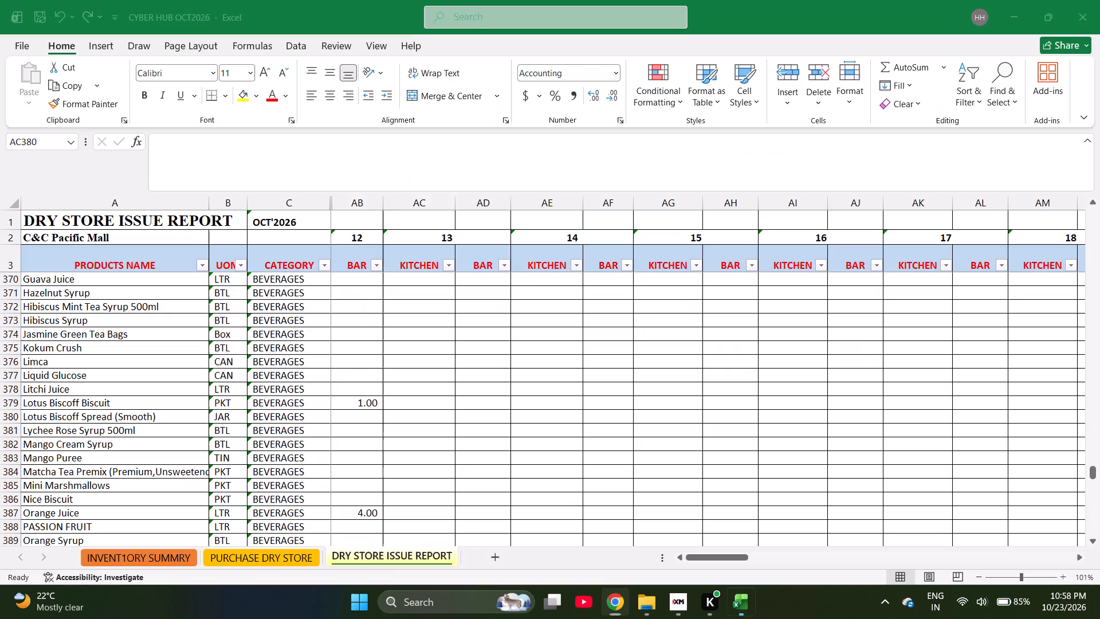
key("Left")
key("2")
key("Return")
Find Nice Biscuit in the issue report and enter the issued quantity, 4, in its day 12 BAR cell.
key("alt+Tab")
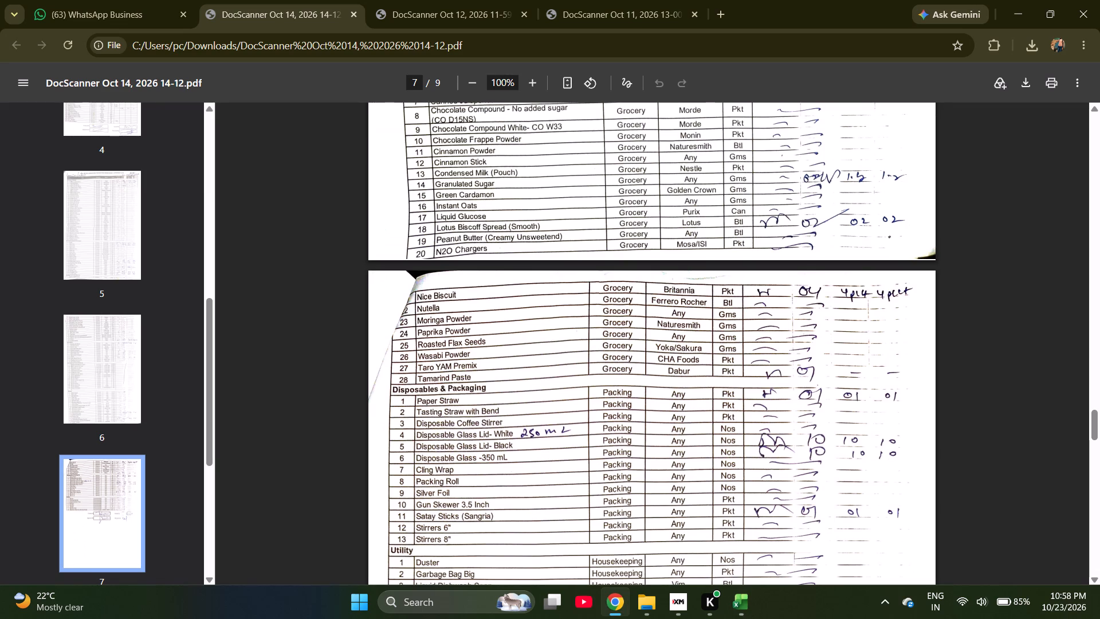
key("alt+Tab")
key("ctrl+f")
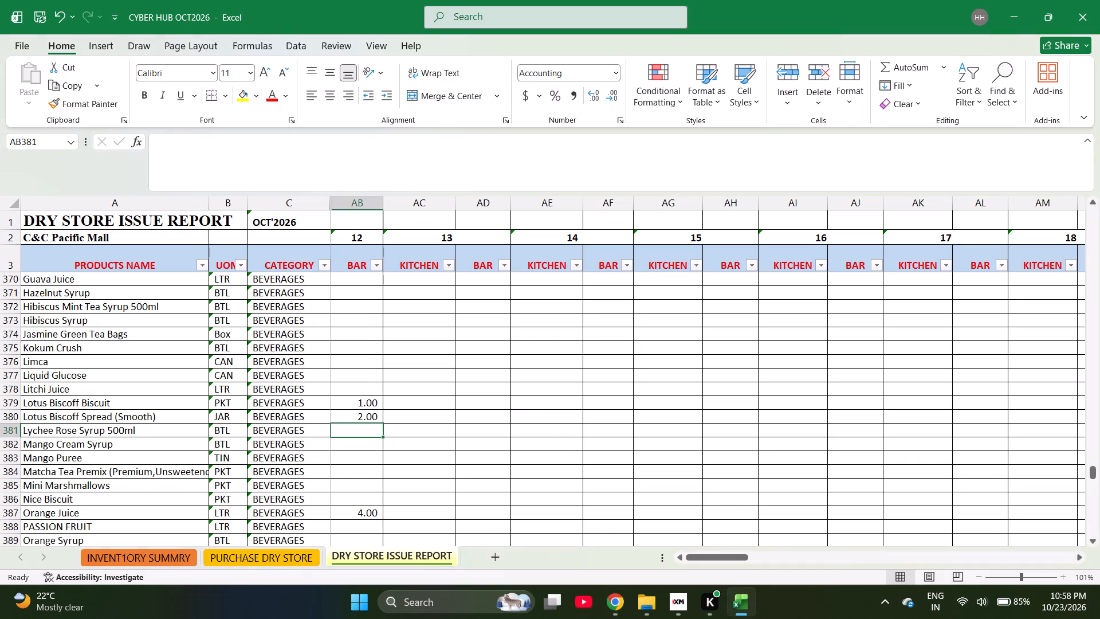
type("NICE")
key("Return")
key("Escape")
key("Right")
key("Right")
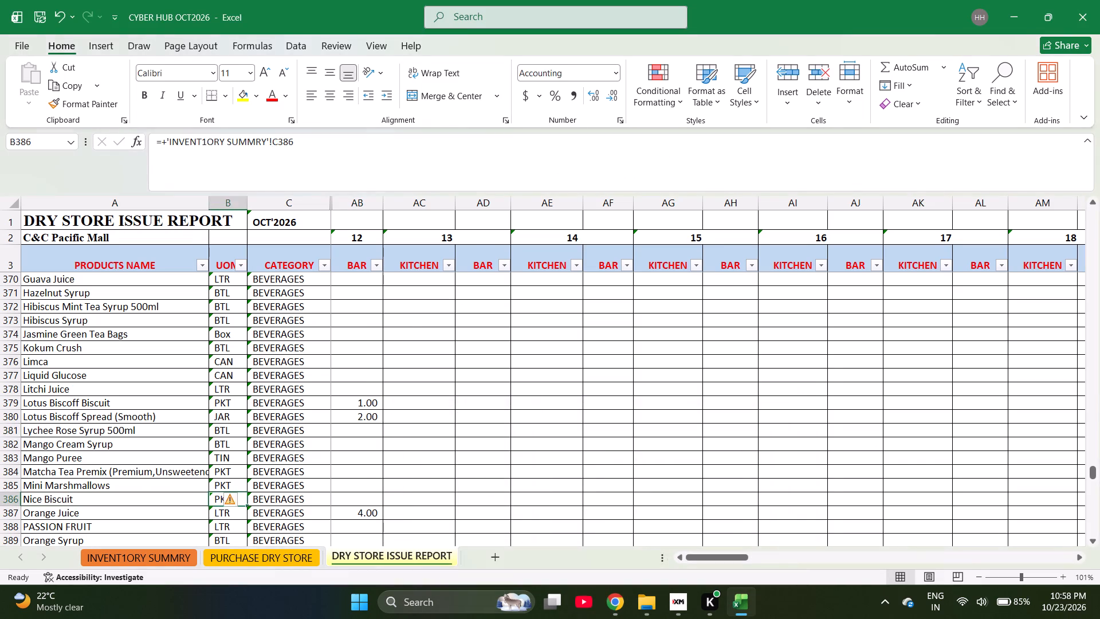
key("Right")
key("alt+Tab")
key("alt+Tab")
key("4")
key("Return")
Find Paper Straw in the issue report and enter the issued quantity, 1, in its day 12 BAR cell.
key("alt+Tab")
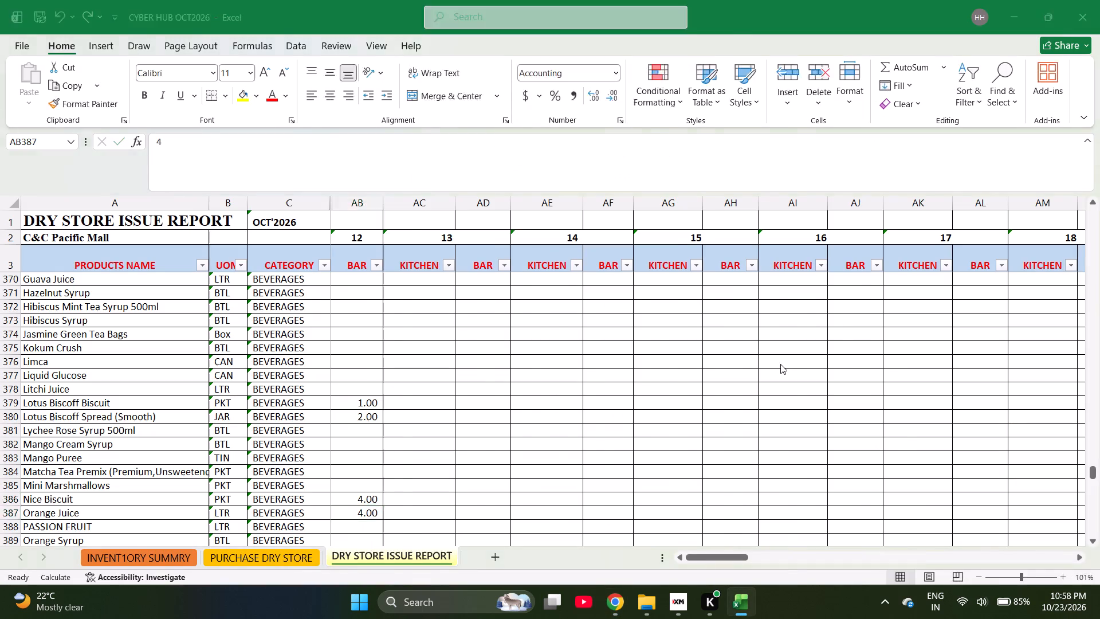
key("alt+Tab")
key("ctrl+f")
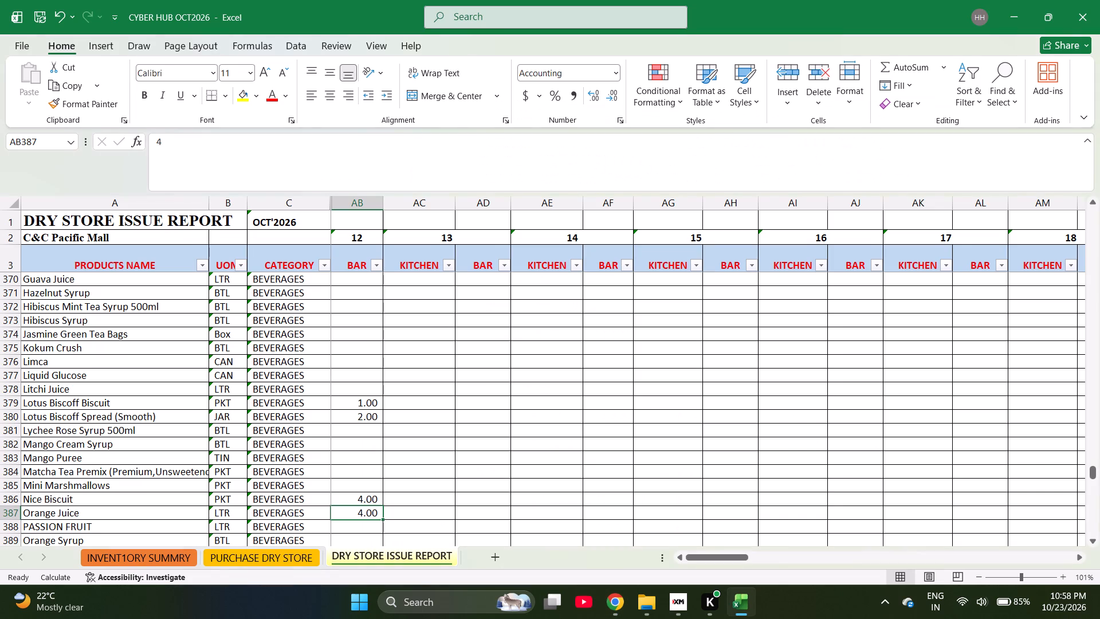
type("PAPER S")
key("Return")
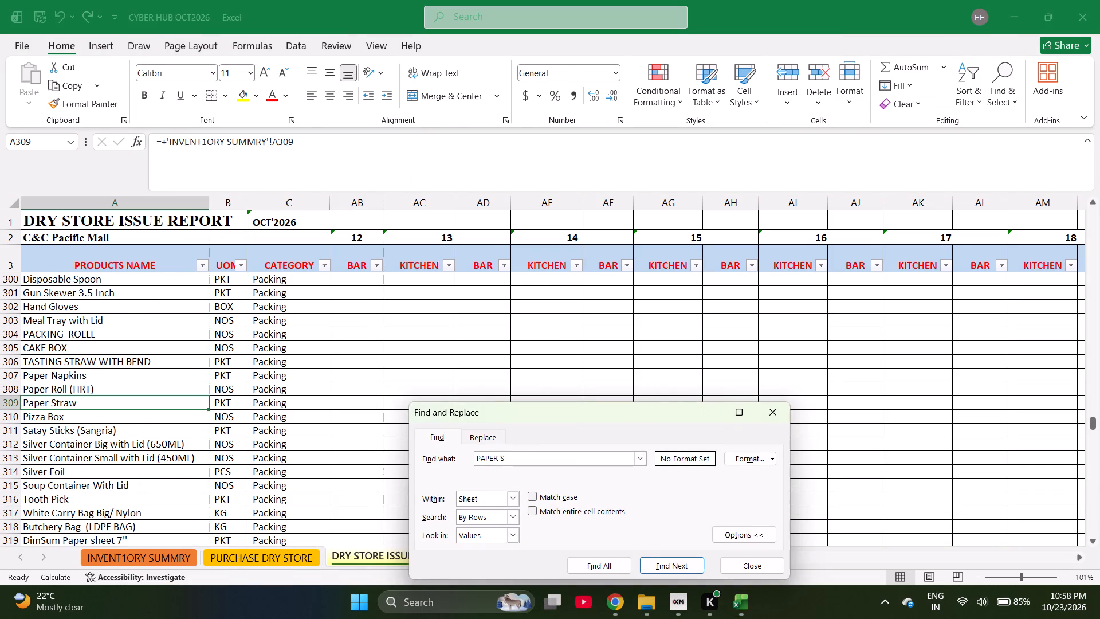
key("Escape")
key("Right")
key("Right")
key("Right")
key("alt+Tab")
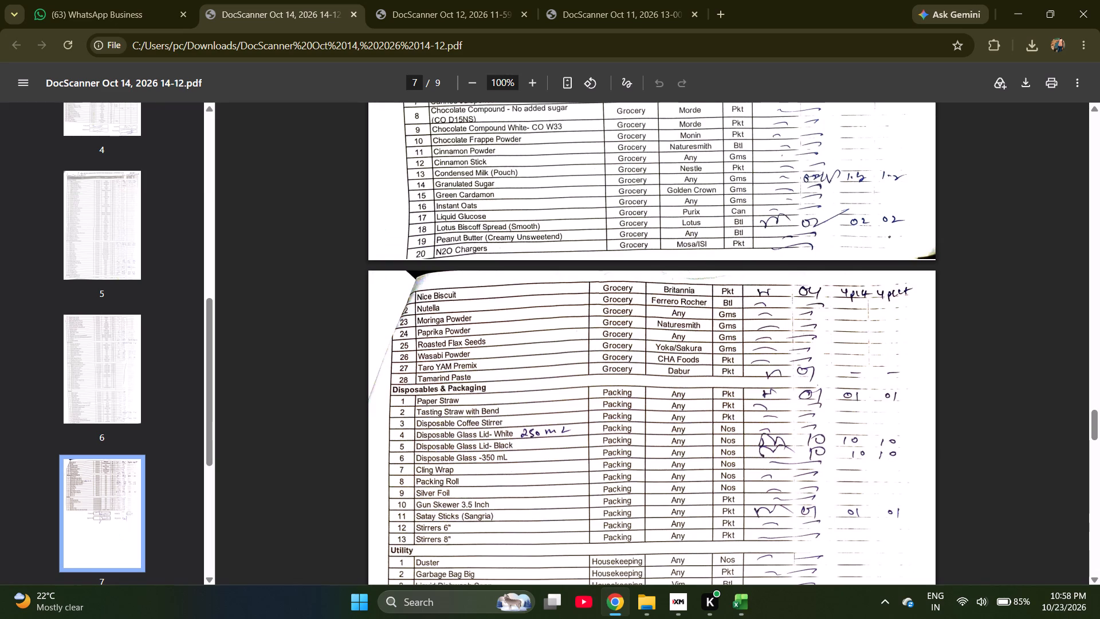
key("alt+Tab")
key("1")
key("Return")
Find Disposable Glass 350 in the issue report and enter the issued quantity, 10, in its day 12 BAR cell.
key("alt+Tab")
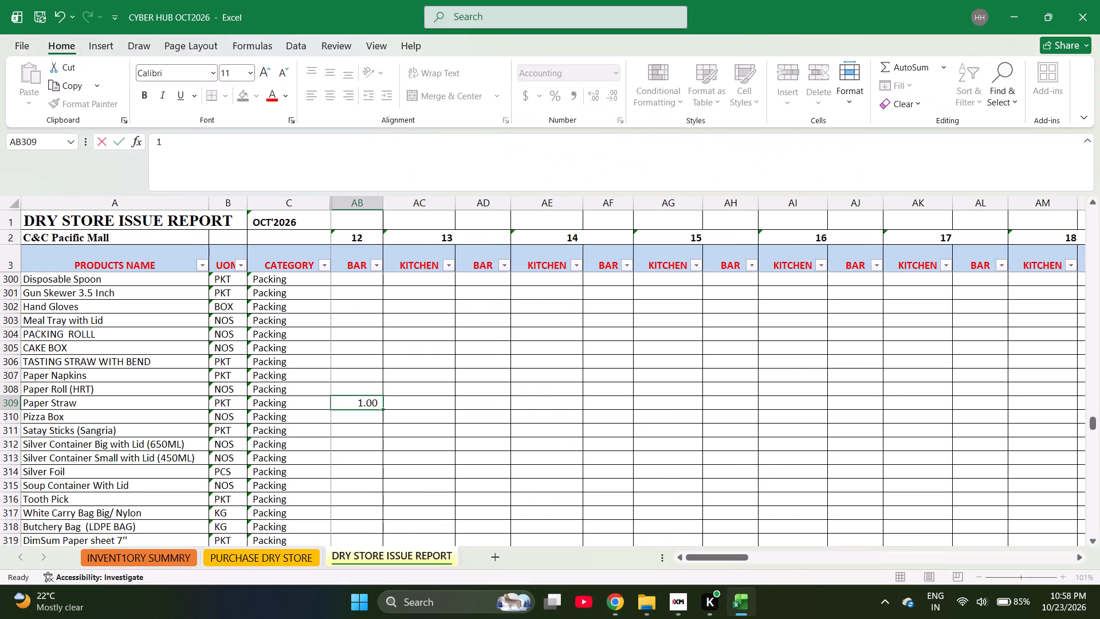
key("alt+Tab")
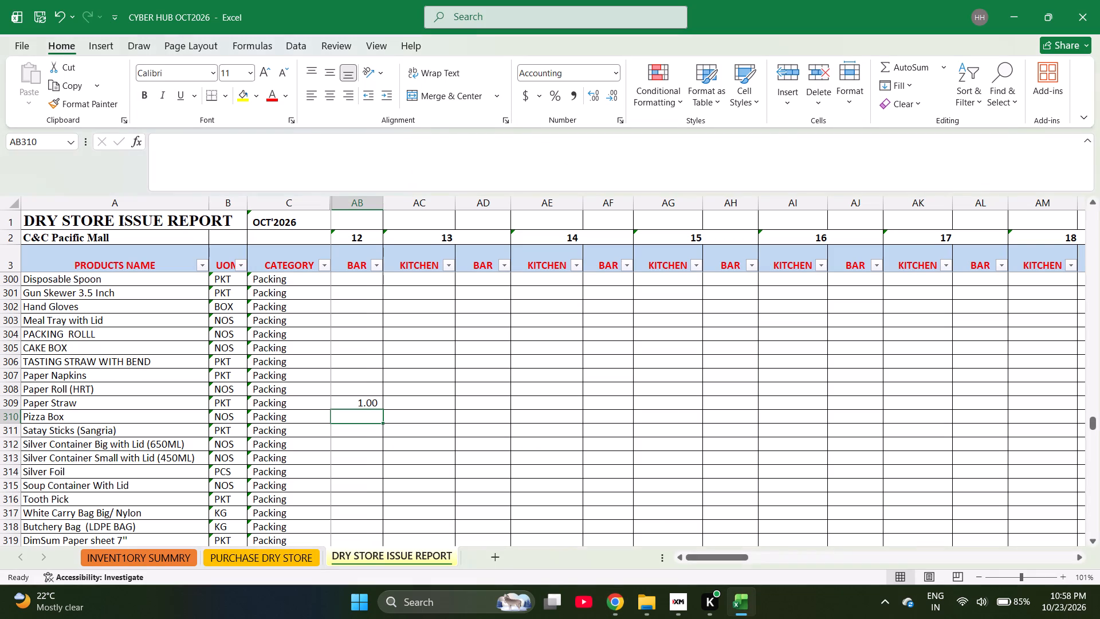
key("ctrl+f")
type("DISP")
key("Return")
key("Escape")
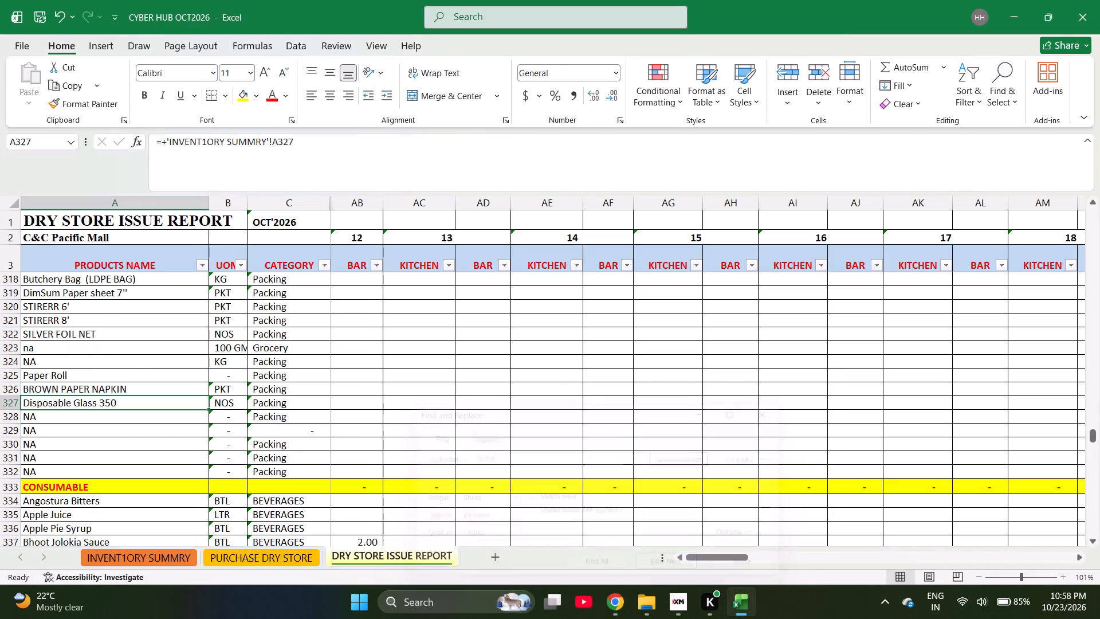
key("Right")
key("Right")
key("Right")
key("alt+Tab")
key("alt+Tab")
type("10")
key("Return")
Find the Disposable Coffee Cups with Lid row and enter the requisition's other issued disposable quantity, 10, in its day 12 BAR cell.
key("alt+Tab")
key("alt+Tab")
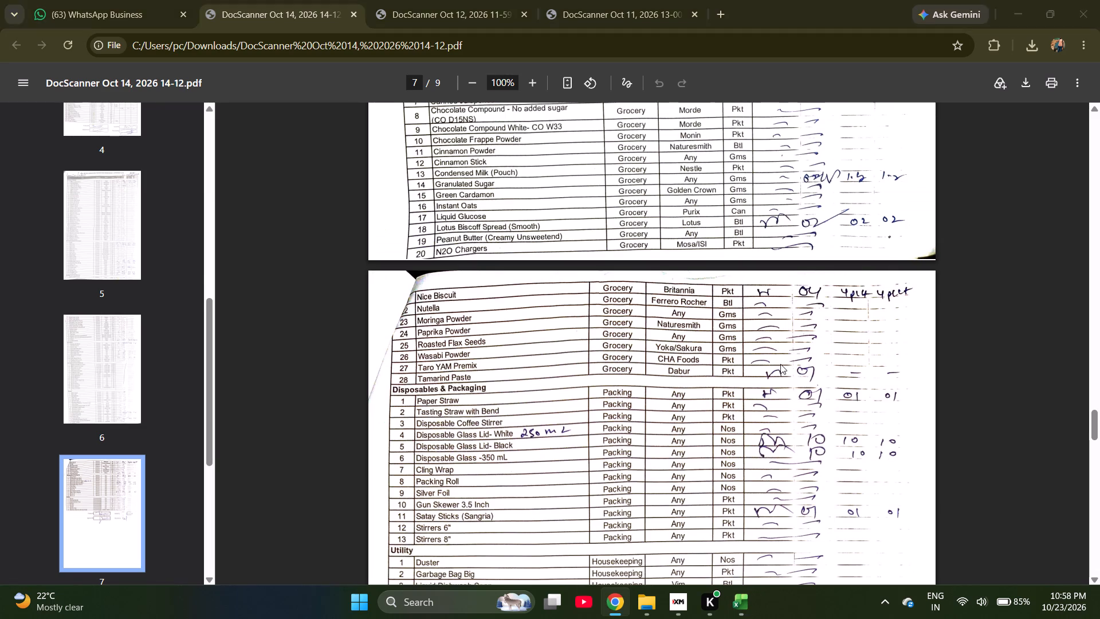
key("ctrl+f")
key("Return")
key("Escape")
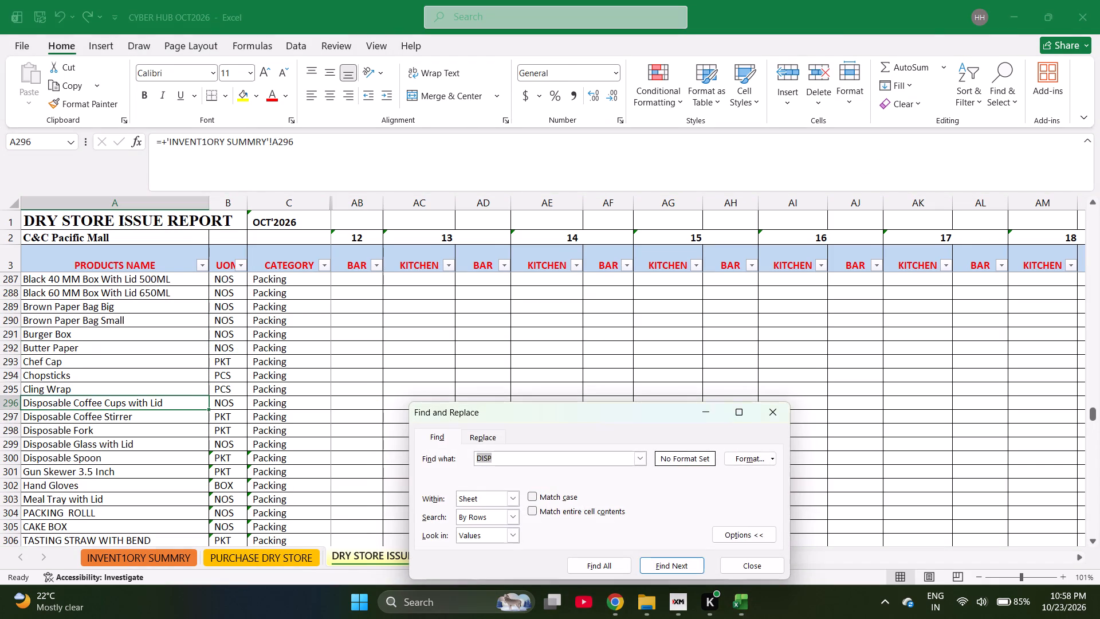
key("Right")
key("Right")
key("Right")
type("10")
key("Return")
Find Satay Sticks (Sangria) in the issue report and enter the issued quantity, 1, in its day 12 BAR cell.
key("alt+Tab")
key("Down")
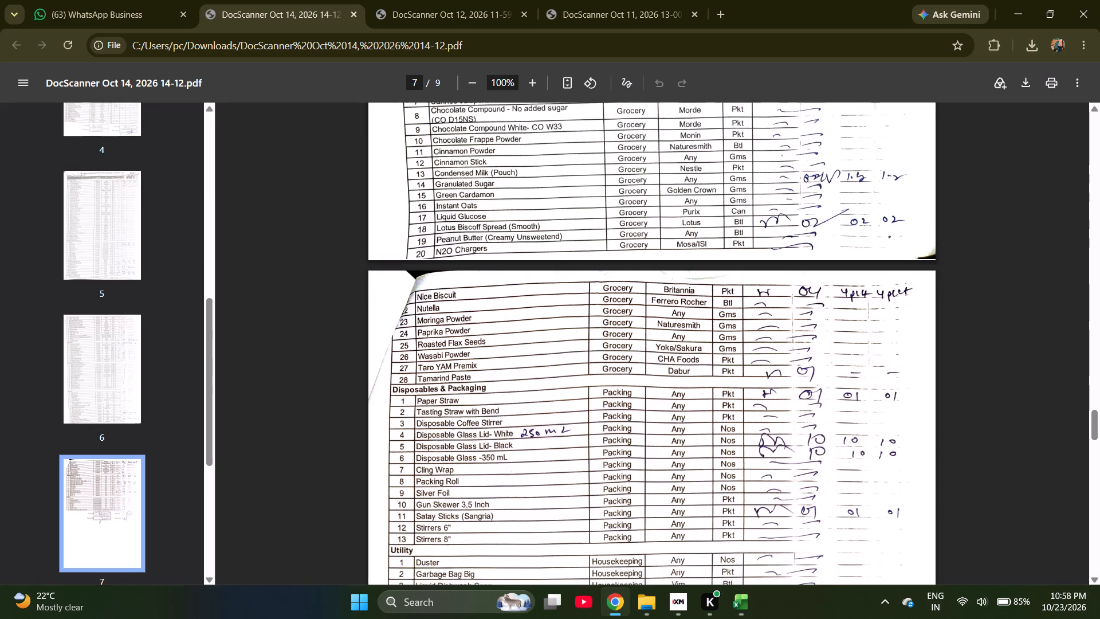
key("Down")
key("Down")
key("alt+Tab")
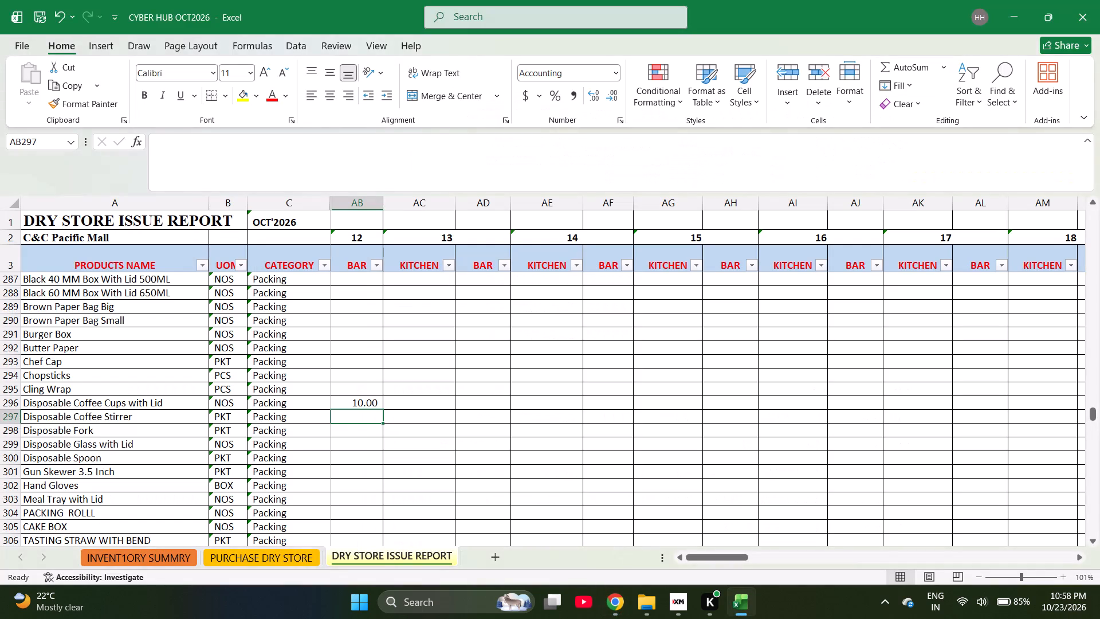
key("ctrl+f")
key("s")
type("AT")
key("Return")
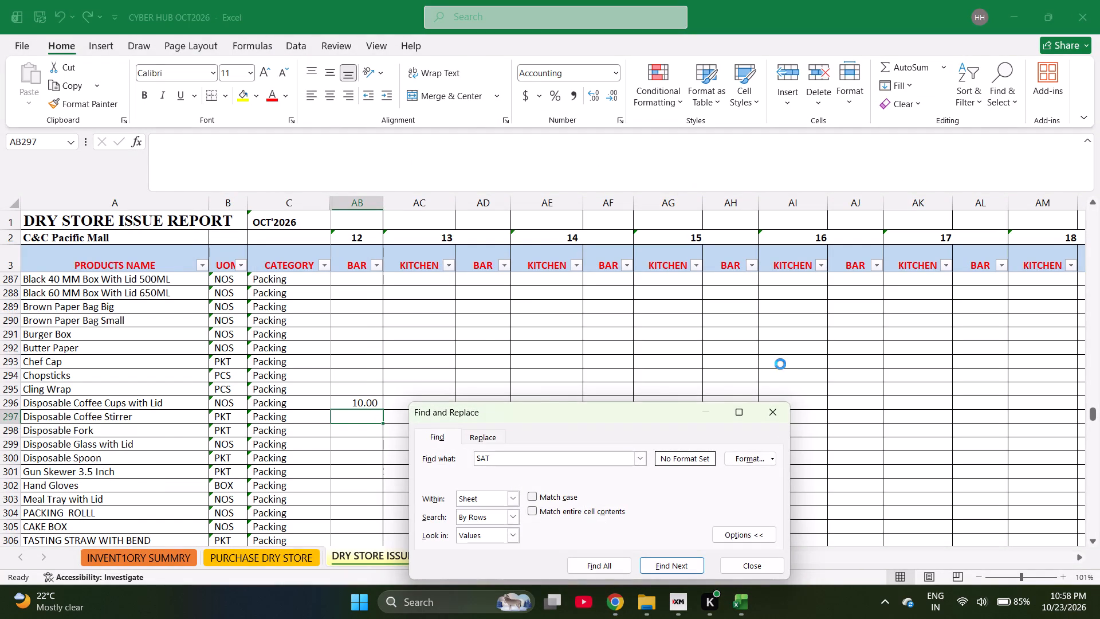
key("Escape")
key("Right")
key("Right")
key("Right")
key("alt+Tab")
key("alt+Tab")
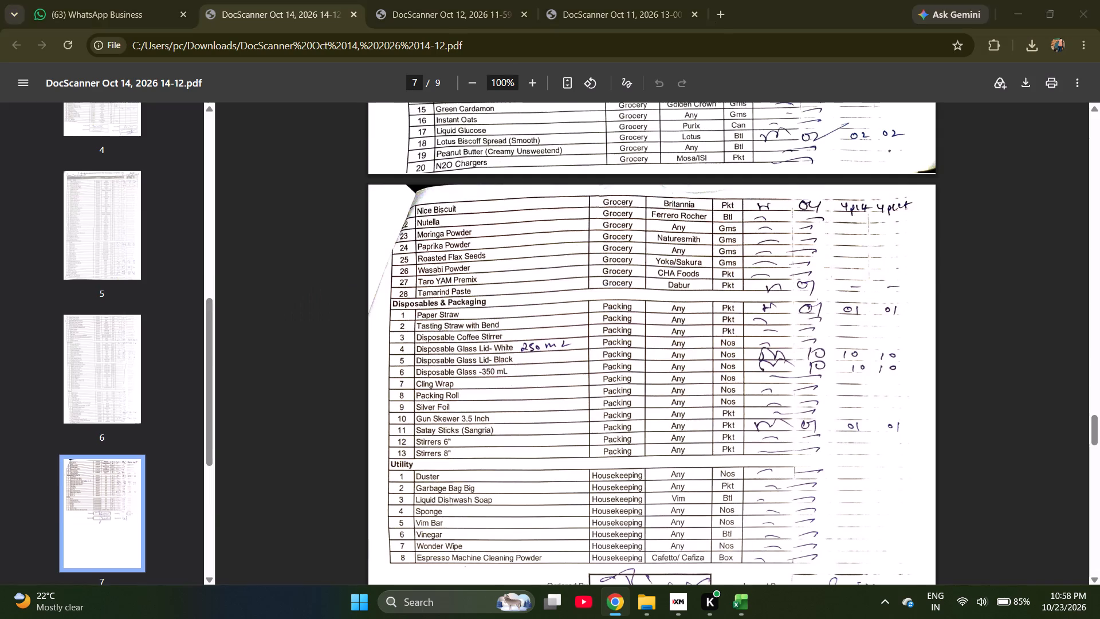
key("1")
key("Return")
Check the remaining bar requisition items on page 7 and the Packaging section on page 8 of the scanned PDF for issued quantities.
key("alt+Tab")
key("Down")
key("Down")
key("Down")
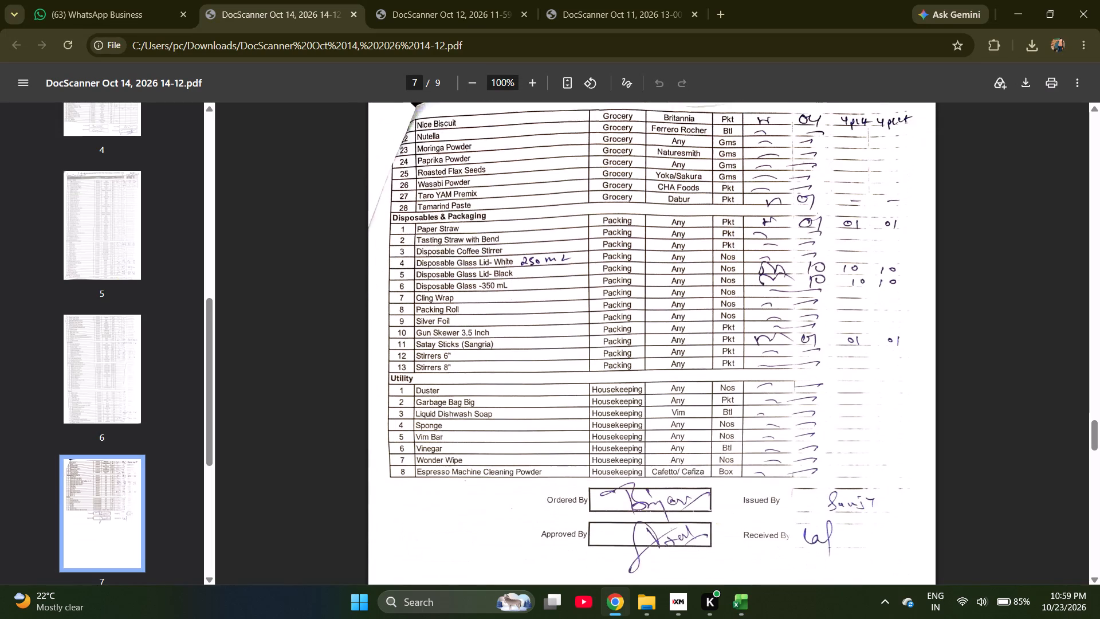
key("Down")
key("Down")
key("Down")
key("Down")
key("Down")
key("Down")
key("Down")
key("Down")
key("Down")
key("Down")
key("Down")
key("Down")
key("Down")
key("Down")
key("Down")
key("Down")
key("Down")
key("Down")
key("Down")
key("Down")
key("Up")
key("Up")
key("Up")
key("Up")
key("Up")
key("Up")
key("Up")
key("Up")
key("Up")
key("Up")
key("Up")
key("Up")
key("Up")
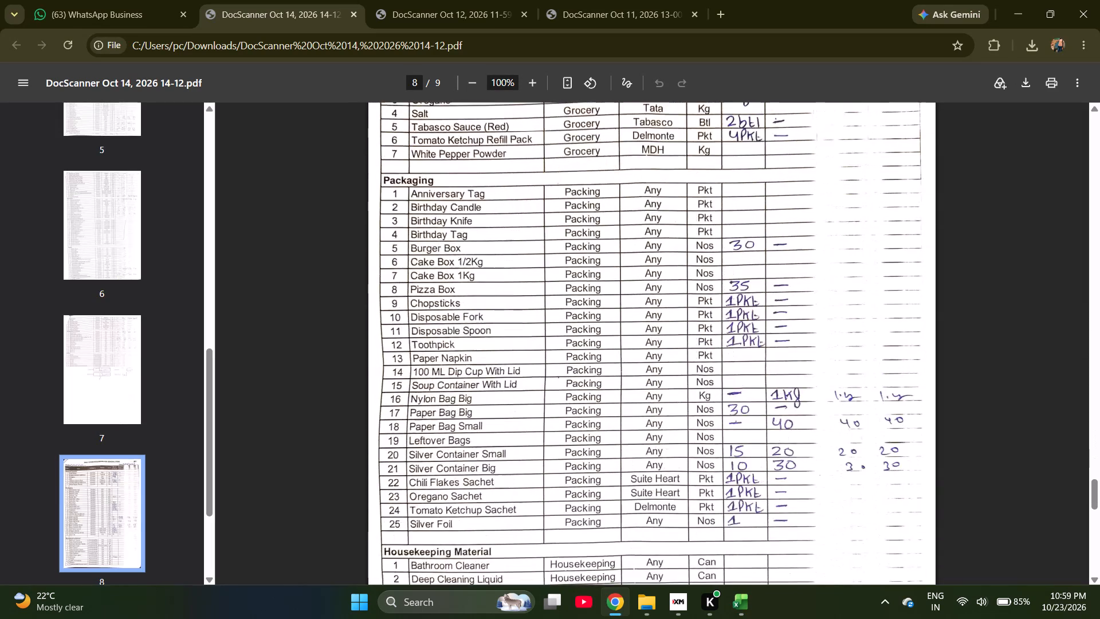
key("Down")
key("Down")
key("Down")
key("Down")
key("Down")
key("Down")
key("Down")
key("Down")
key("Down")
key("Down")
key("Down")
key("Down")
key("Down")
key("Down")
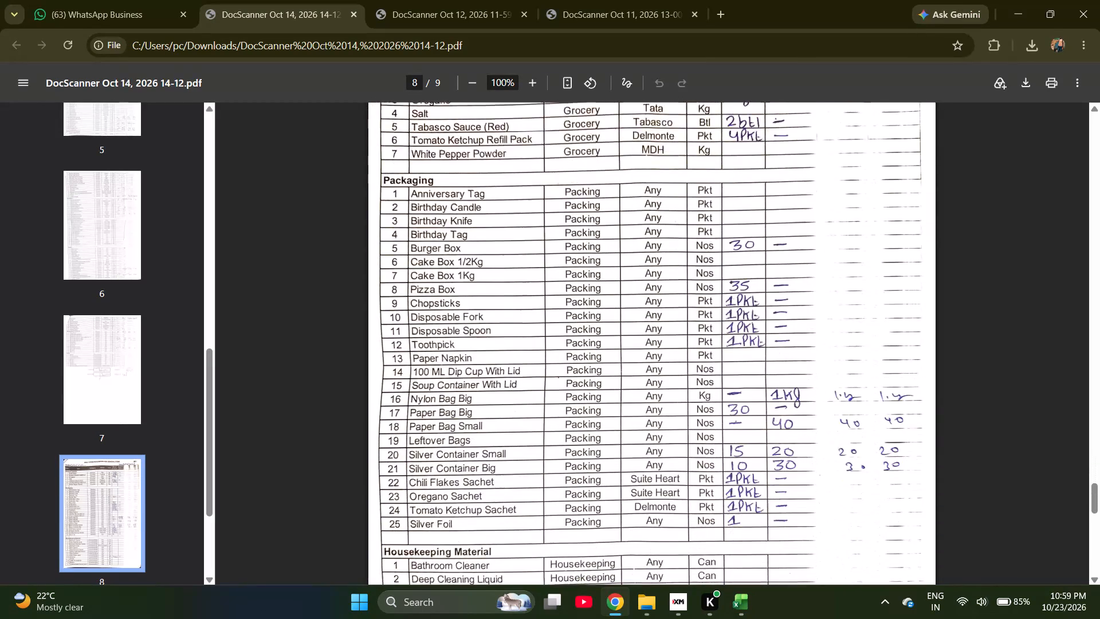
Find White Carry Bag Big/ Nylon in the issue report and enter the issued quantity, 1, in its day 12 BAR cell.
key("alt+Tab")
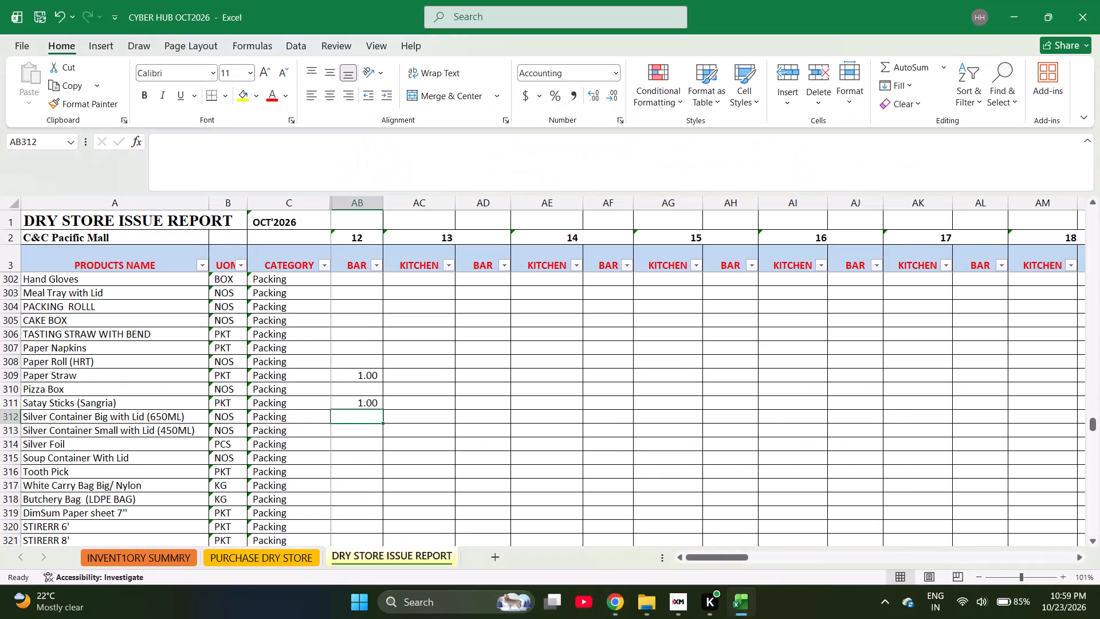
key("ctrl+f")
type("NYLON")
key("Return")
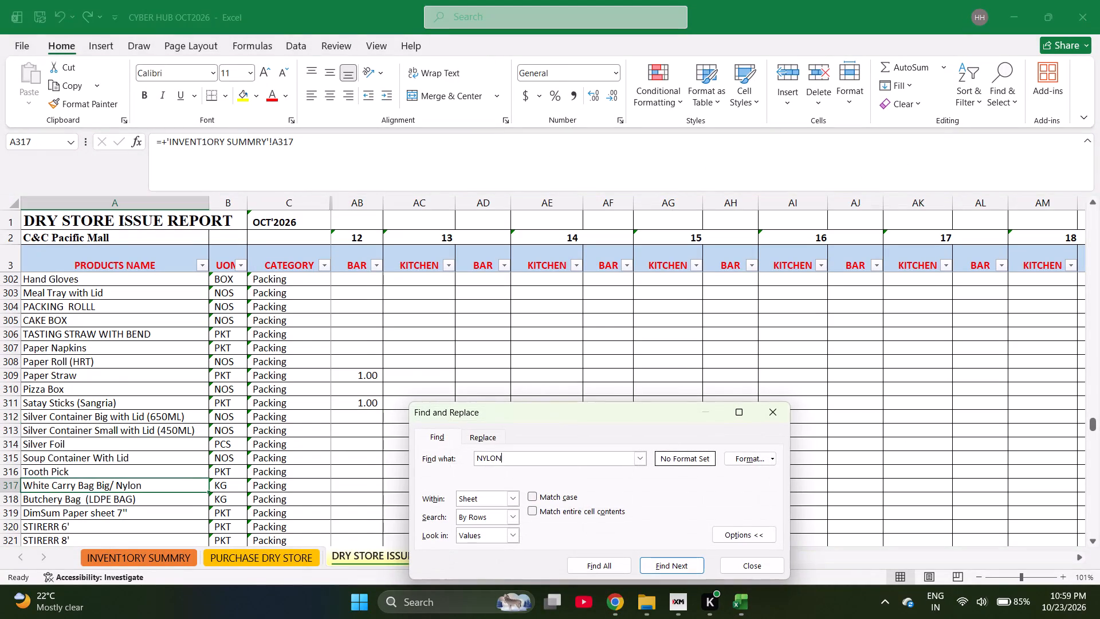
key("Escape")
key("Right")
key("Right")
key("Right")
key("alt+Tab")
key("alt+Tab")
key("1")
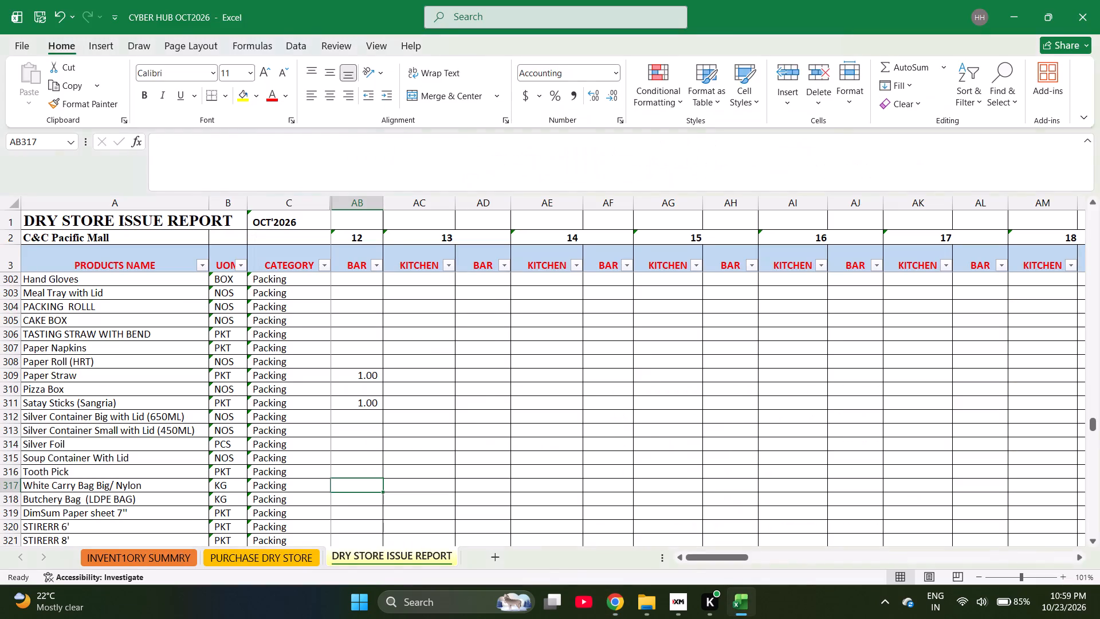
key("Return")
Find Brown Paper Bag Small in the issue report and enter the issued quantity, 40, in its day 12 BAR cell.
key("alt+Tab")
key("alt+Tab")
key("ctrl+f")
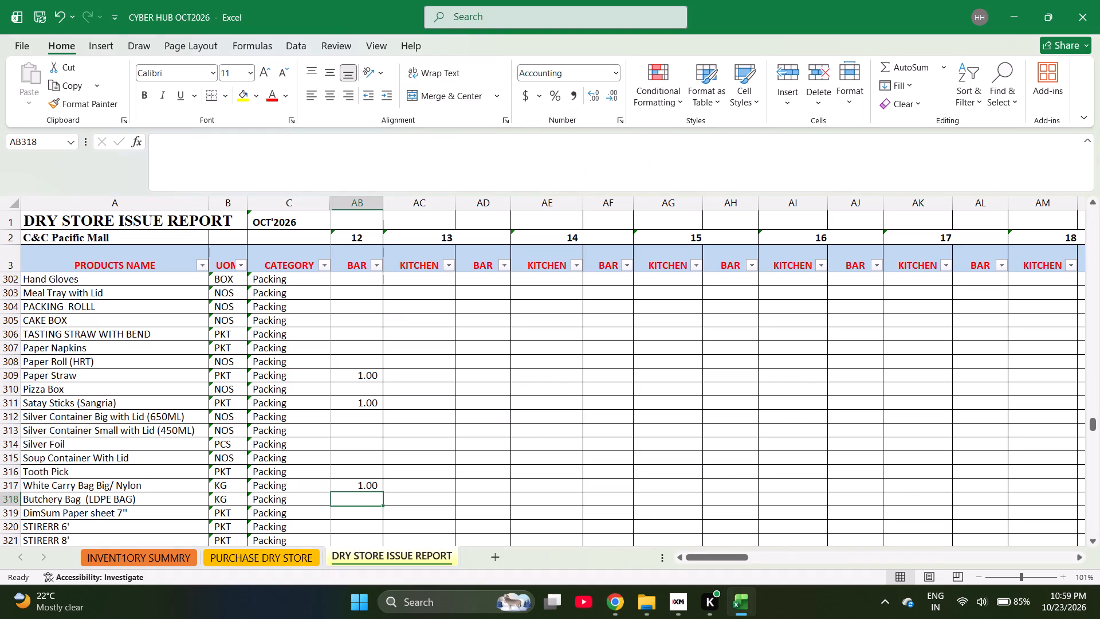
type("BAG S")
key("Return")
key("Escape")
key("Right")
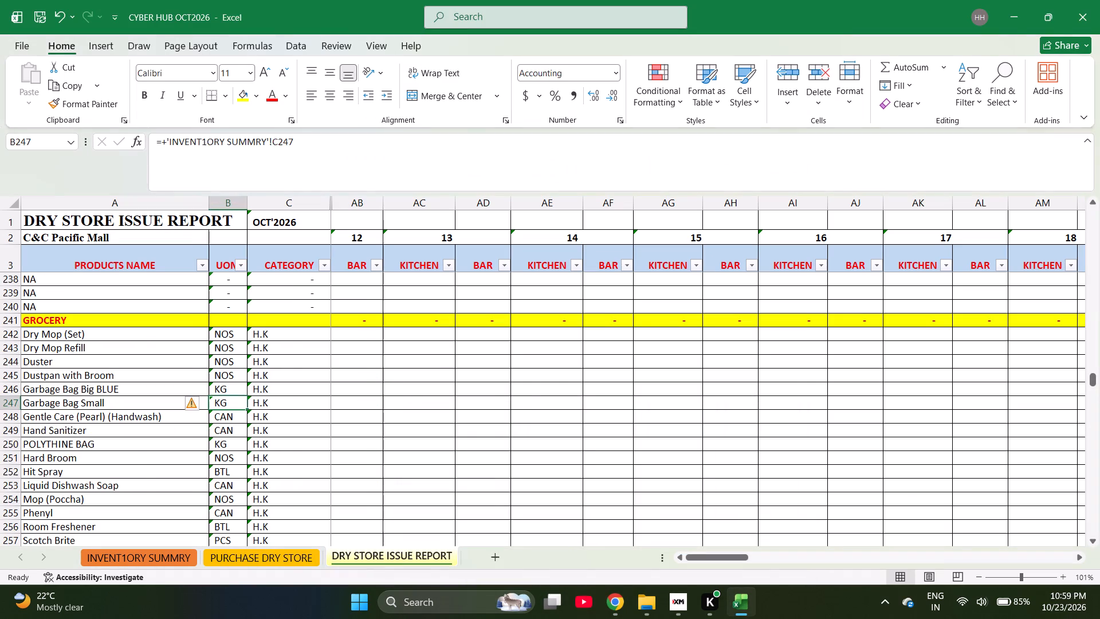
key("Right")
key("Right")
key("alt+Tab")
key("alt+Tab")
key("ctrl+f")
key("Return")
key("Escape")
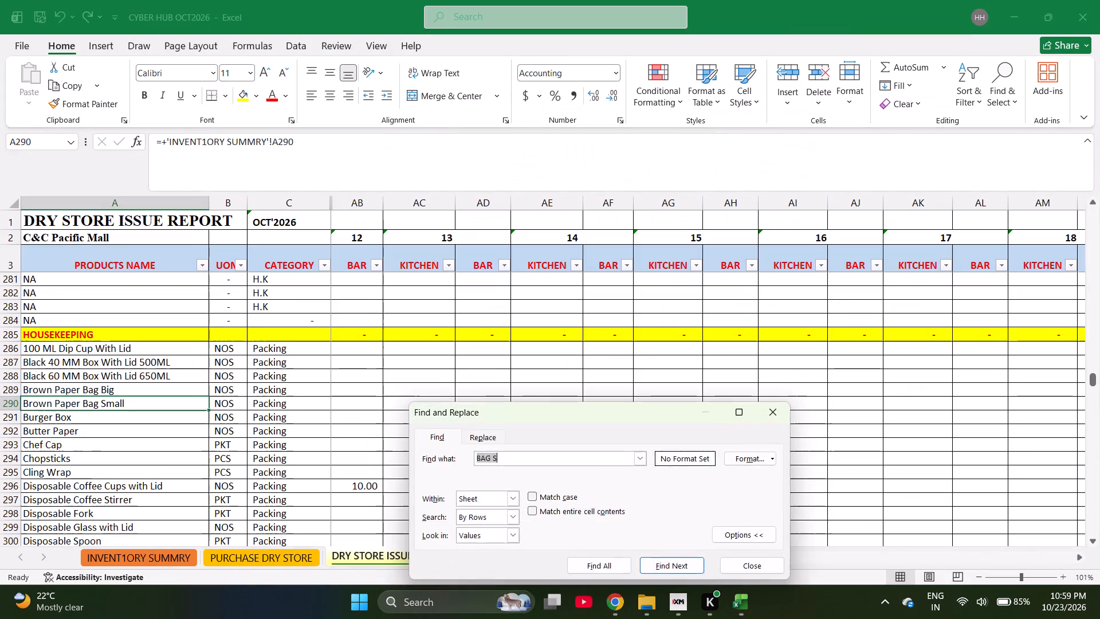
key("Right")
key("Right")
key("Right")
key("alt+Tab")
key("alt+Tab")
type("40")
key("Return")
Find the lidded Silver Container rows and enter day 12 BAR quantities of 30 for Big (650ML) and 20 for Small (450ML).
key("alt+Tab")
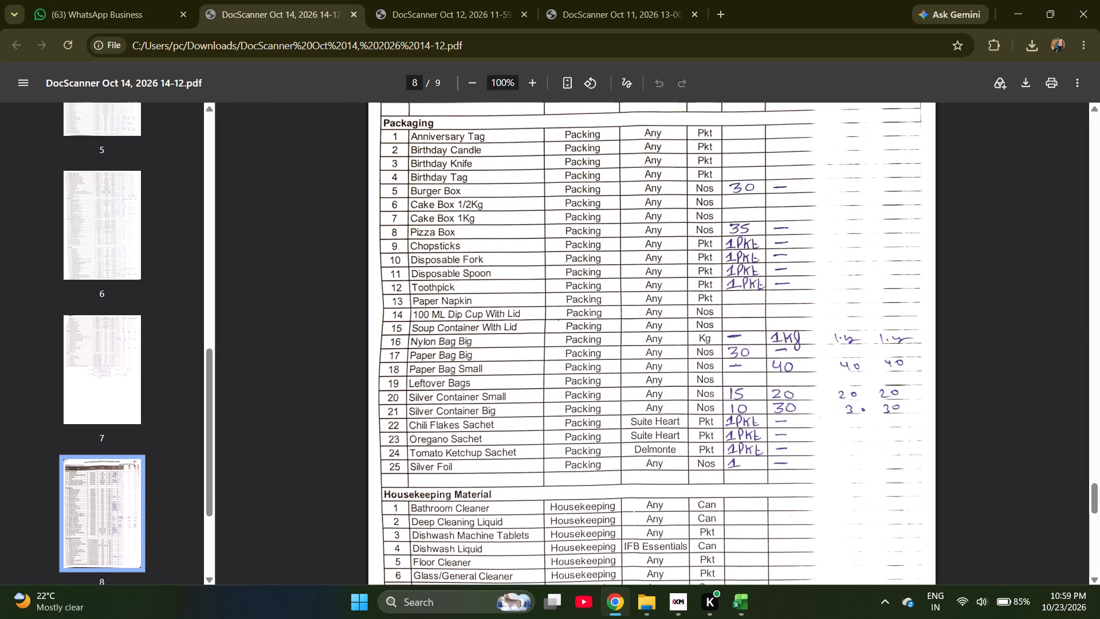
key("alt+Tab")
key("ctrl+f")
type("SILV")
key("Return")
key("Escape")
key("Right")
key("Right")
key("Right")
key("alt+Tab")
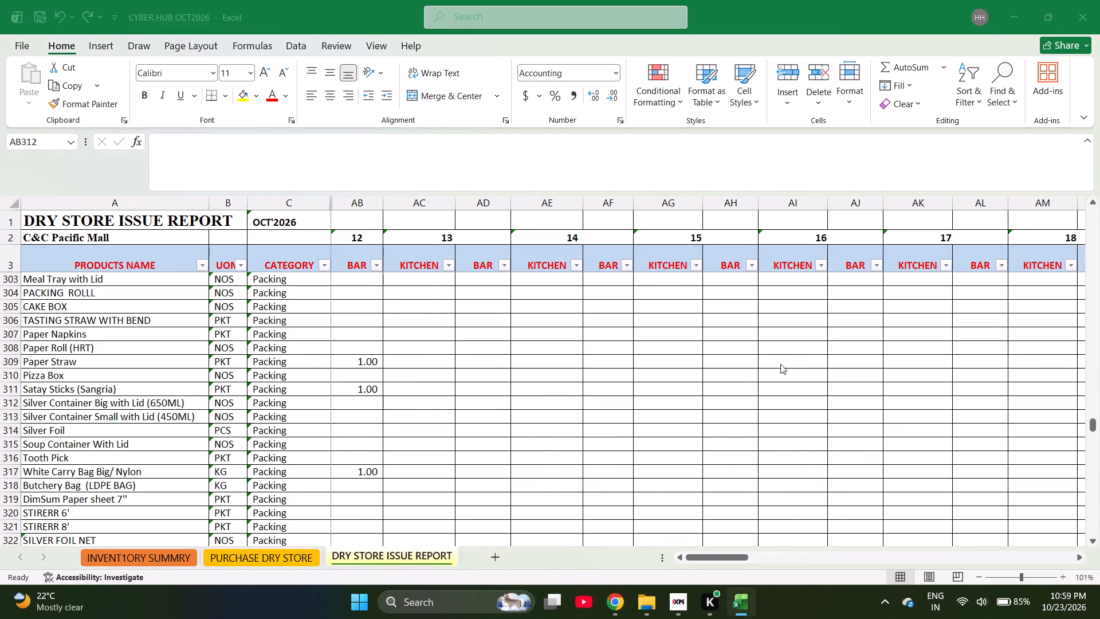
key("alt+Tab")
key("2")
key("Escape")
type("30")
key("Return")
type("20")
key("Return")
Check the Housekeeping Material section on pages 8 and 9 of the scanned requisition for issued quantities.
key("alt+Tab")
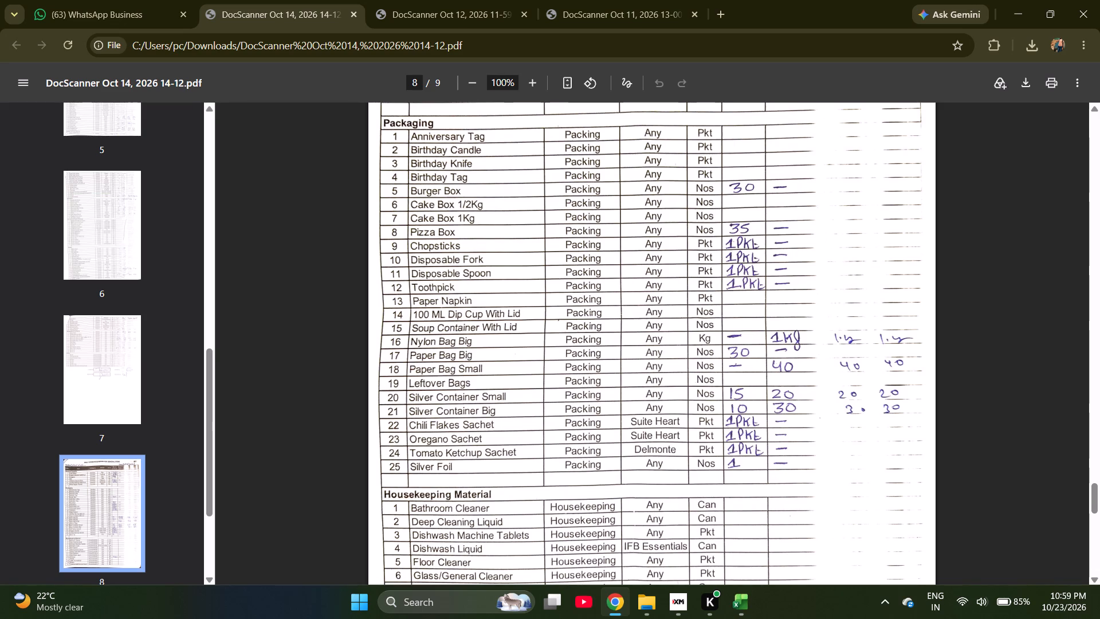
key("Down")
key("Down")
key("Down")
key("Down")
key("Down")
key("Down")
key("Down")
key("Down")
key("Down")
key("Down")
key("Down")
key("Down")
key("Down")
key("Down")
key("Down")
key("Down")
key("Down")
key("Down")
key("Down")
key("Down")
key("Down")
key("Down")
key("Down")
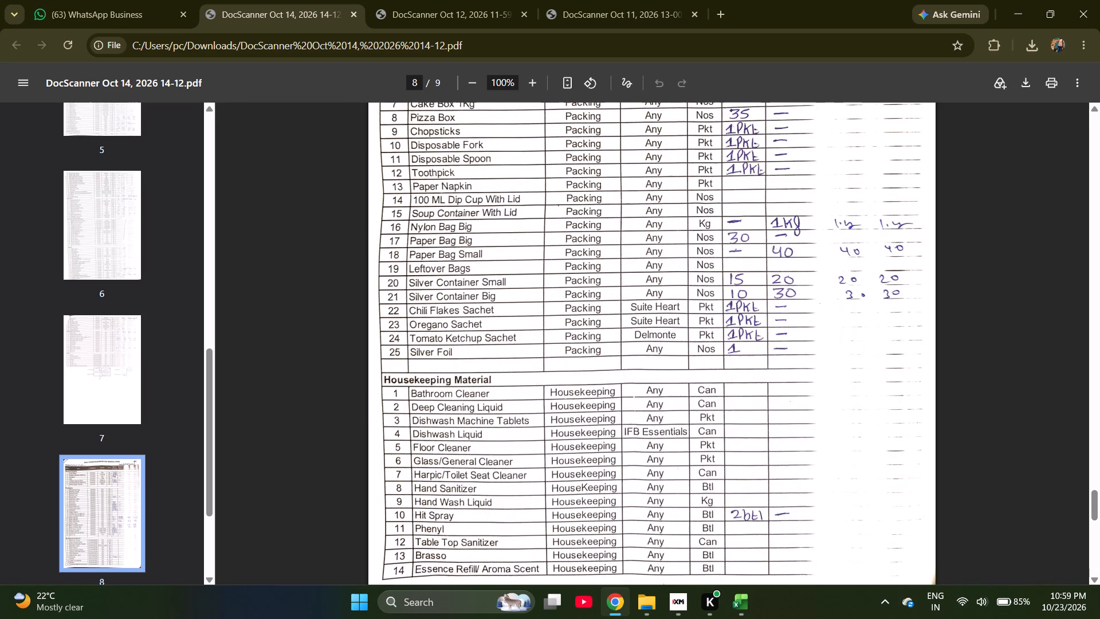
key("Up")
key("Up")
key("Up")
key("Up")
key("Up")
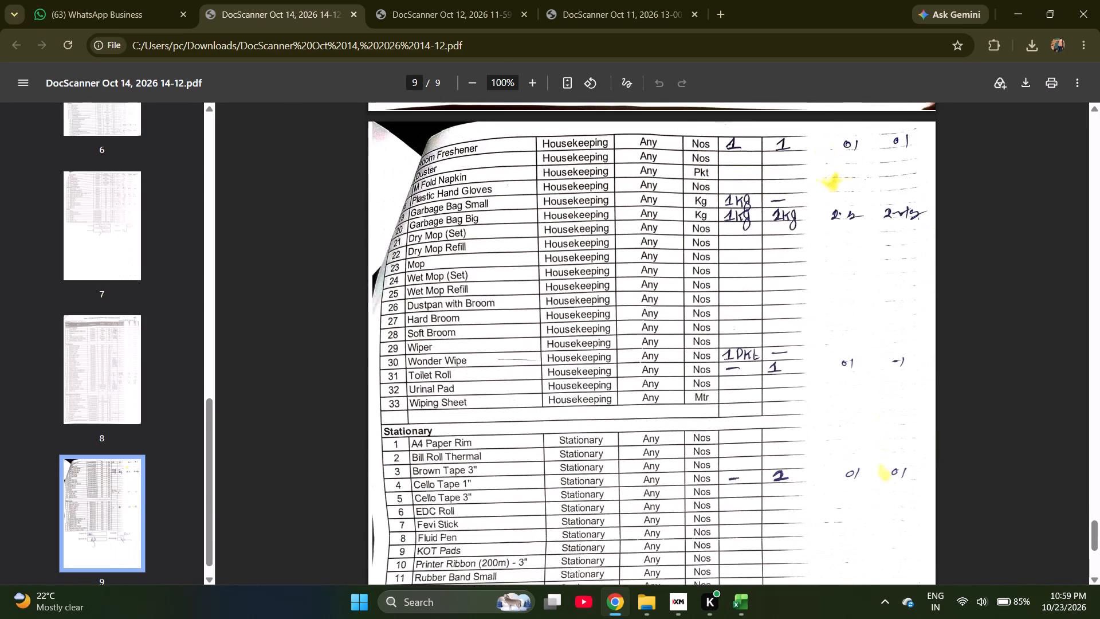
Find Room Freshener in the issue report and enter the issued quantity, 1, in its day 12 BAR cell.
key("alt+Tab")
key("ctrl+f")
type("ROOM F")
key("Return")
key("Escape")
key("Right")
key("Right")
key("Right")
key("alt+Tab")
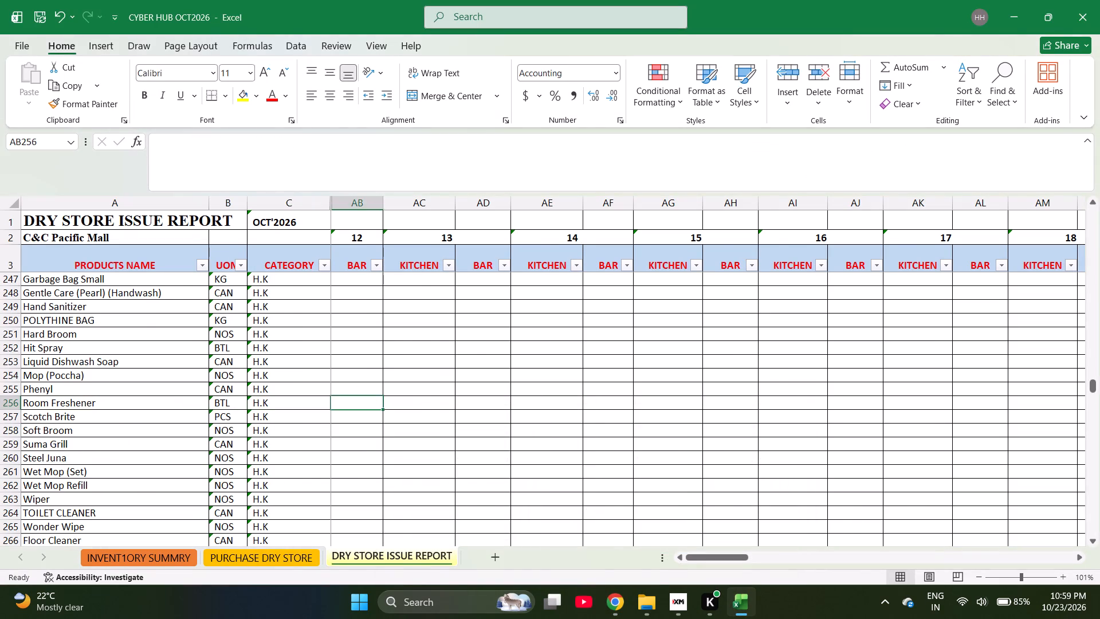
key("alt+Tab")
key("1")
key("Return")
Find Garbage Bag Big BLUE in the issue report and enter the issued quantity, 2, in its day 12 BAR cell.
key("alt+Tab")
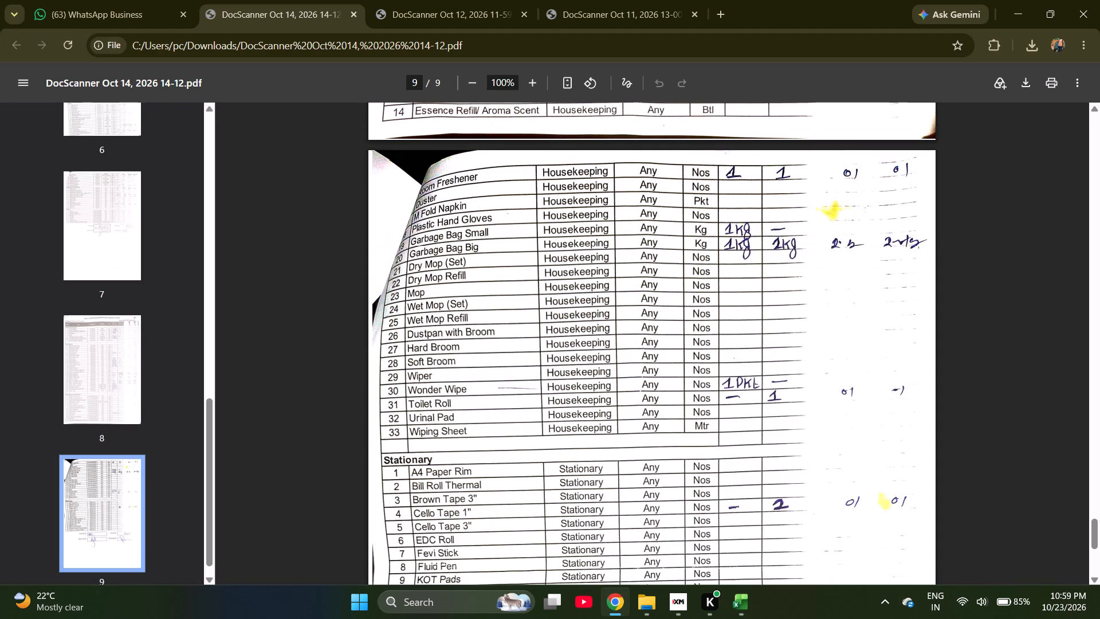
key("alt+Tab")
key("ctrl+f")
type("GARB")
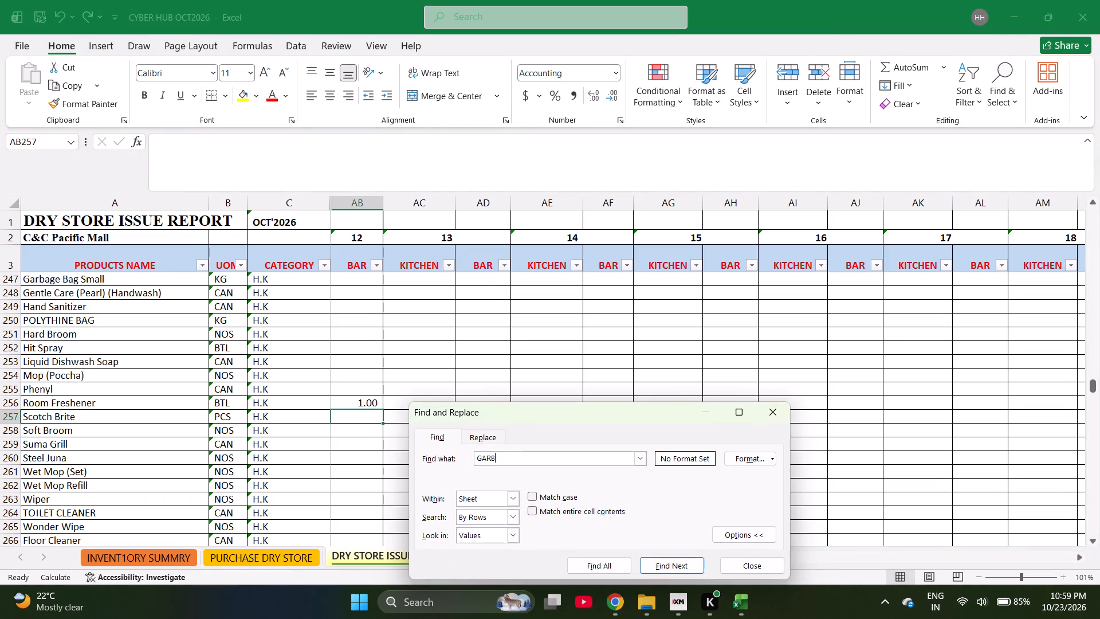
key("Return")
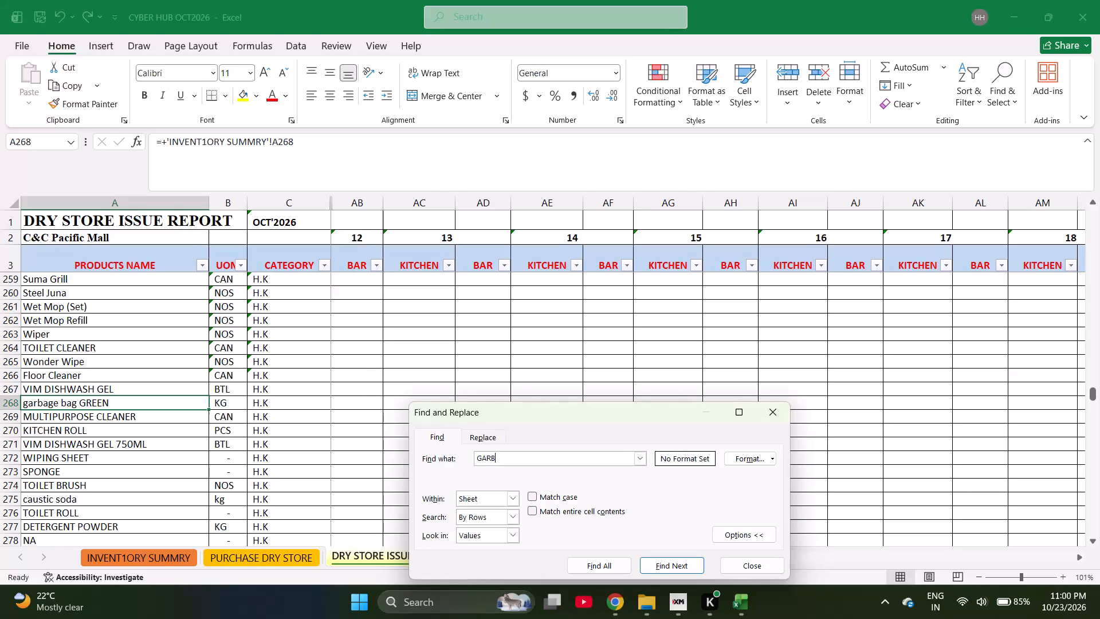
key("Return")
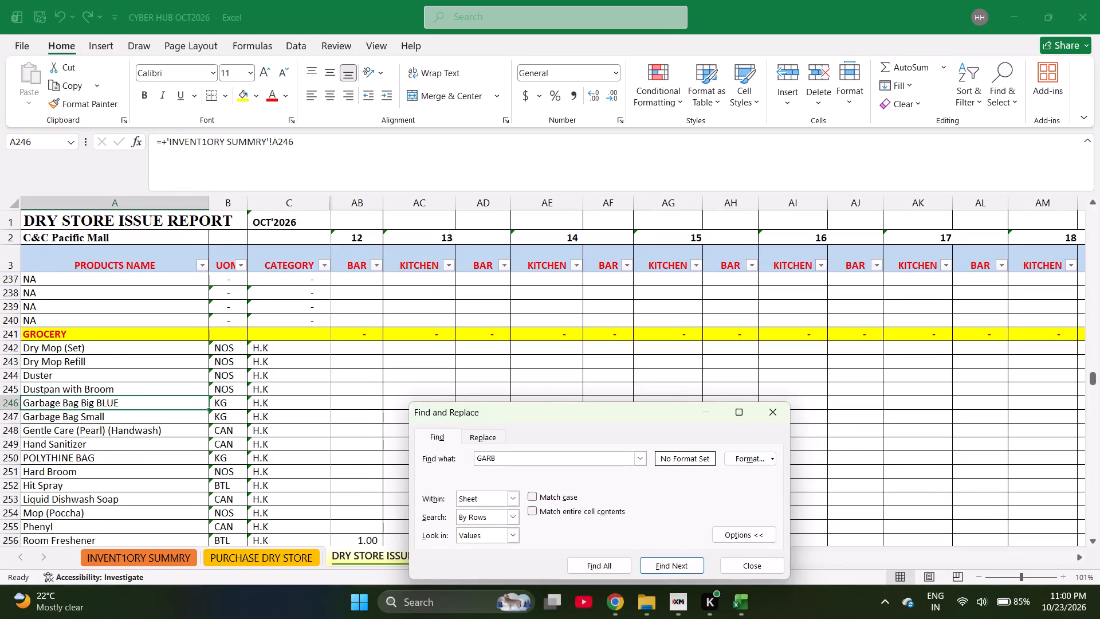
key("Escape")
key("Right")
key("Right")
key("Right")
key("alt+Tab")
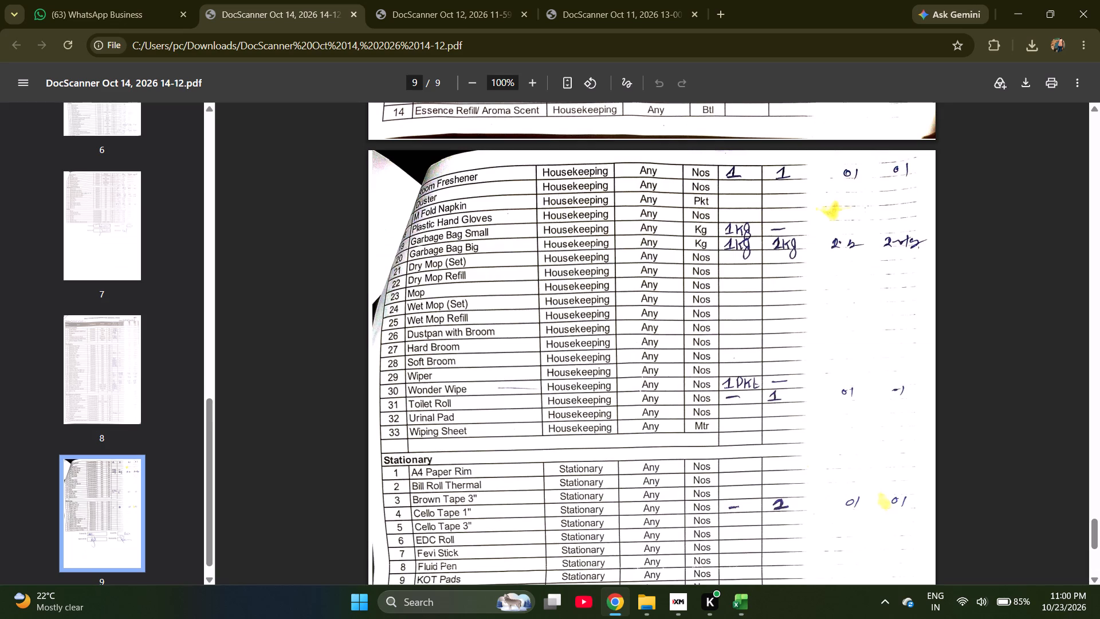
key("alt+Tab")
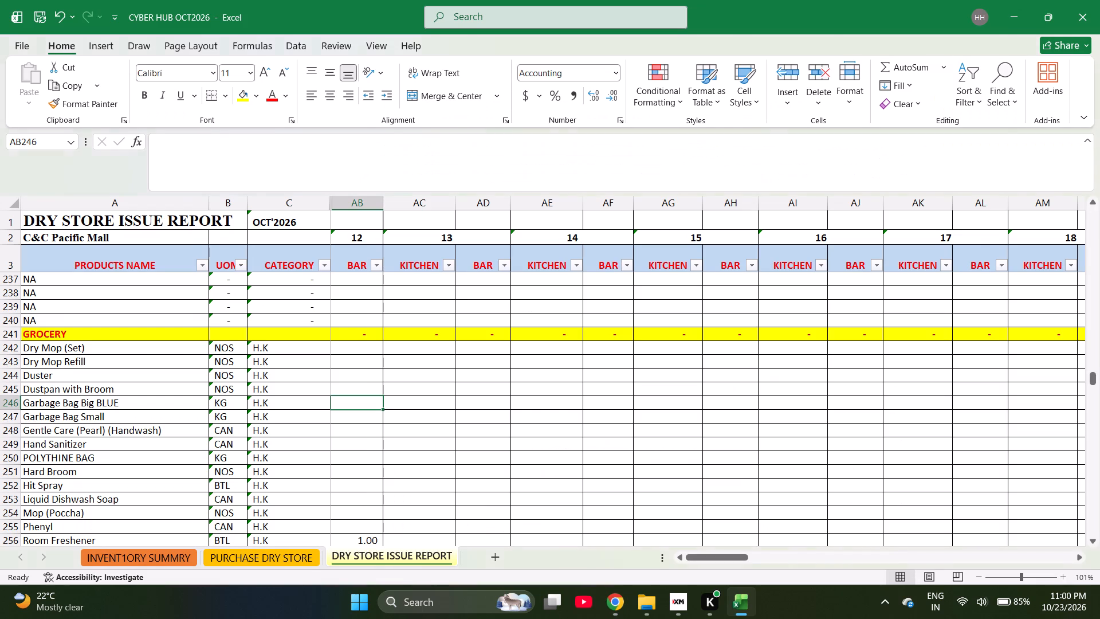
key("alt+Tab")
key("alt+Tab")
key("2")
key("Return")
Find TOILET ROLL in the issue report, select its day 12 BAR cell and check its issued quantity in the scanned requisition.
key("alt+Tab")
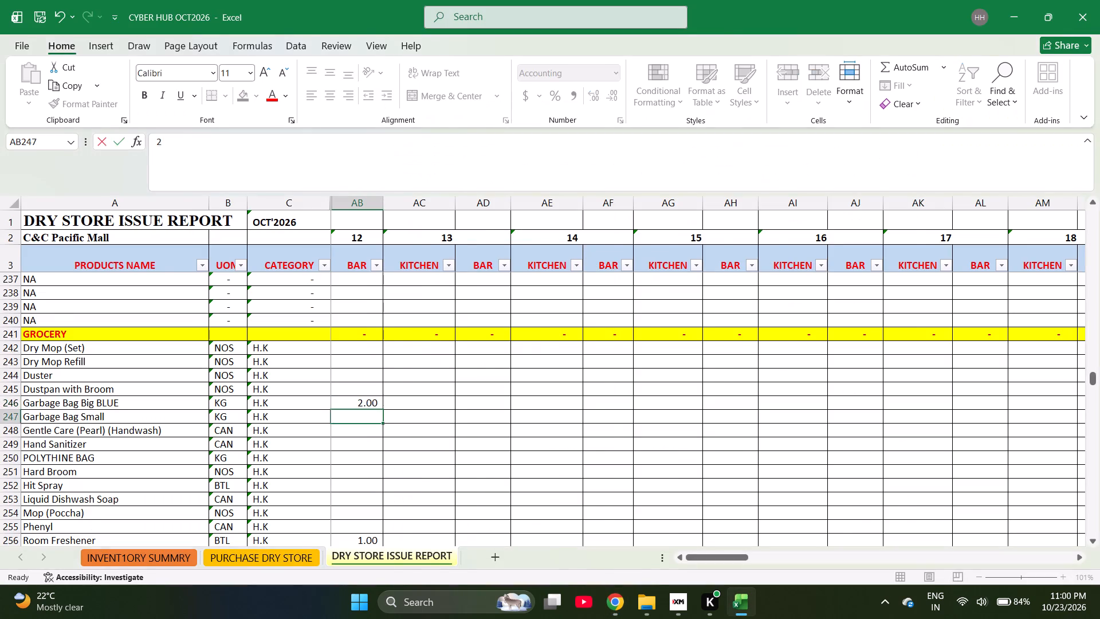
key("alt+Tab")
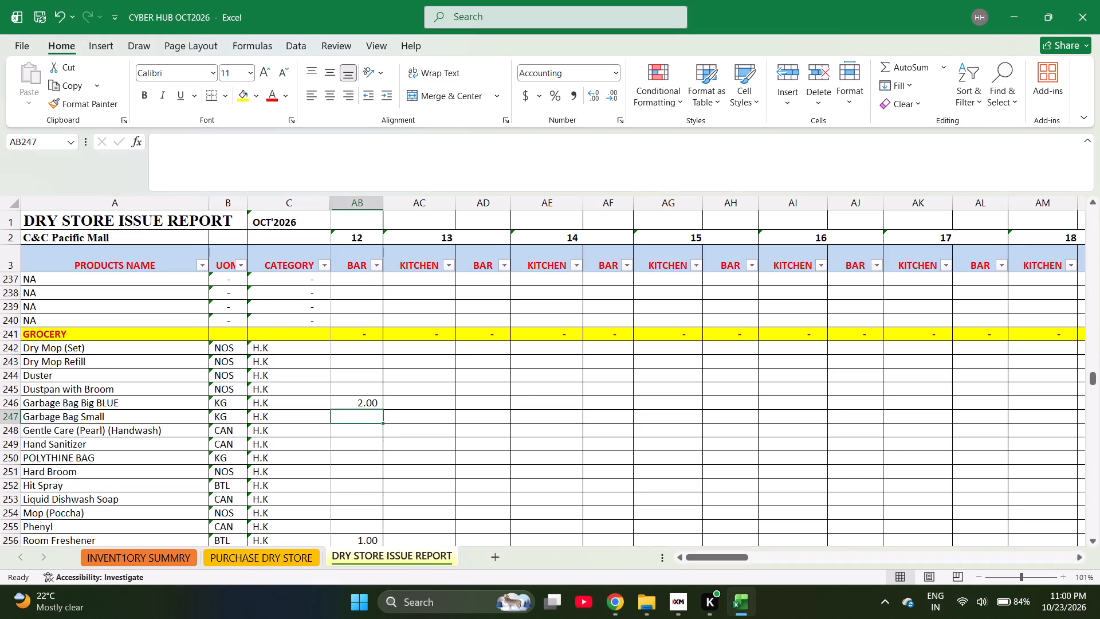
key("ctrl+f")
type("TOILET")
key("Return")
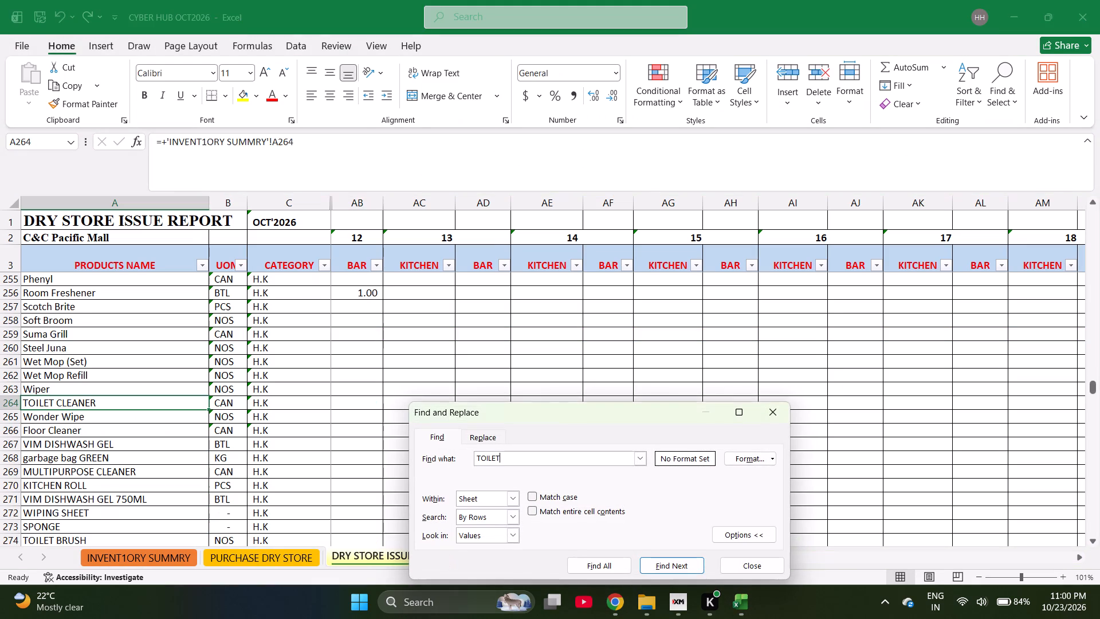
key("Escape")
key("Right")
key("Right")
key("Right")
key("ctrl+f")
key("Return")
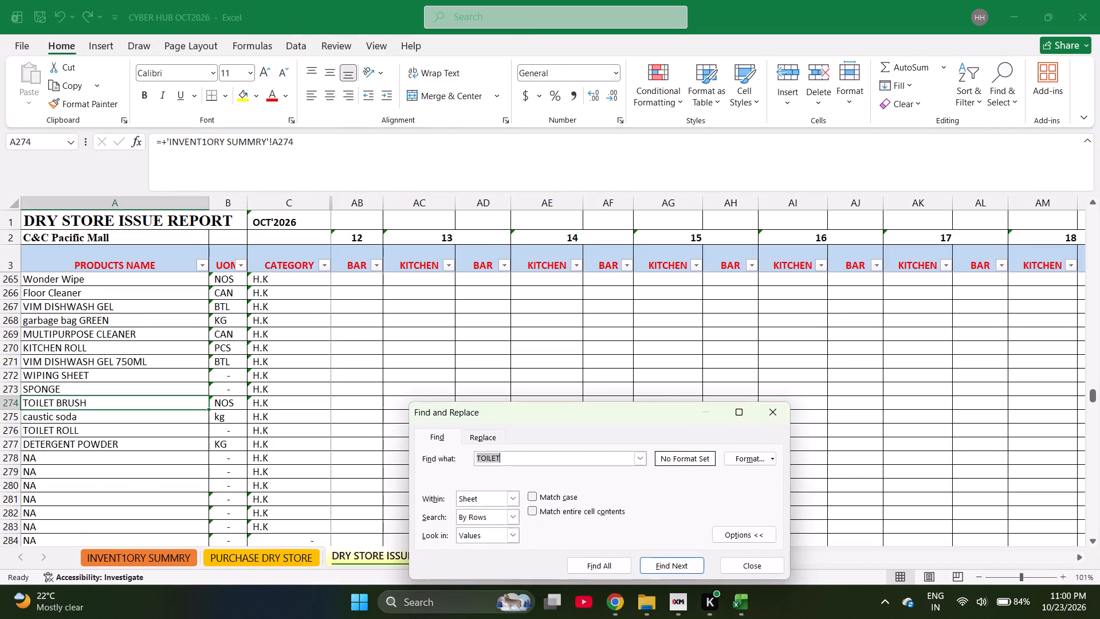
key("Escape")
key("Right")
key("Right")
key("Down")
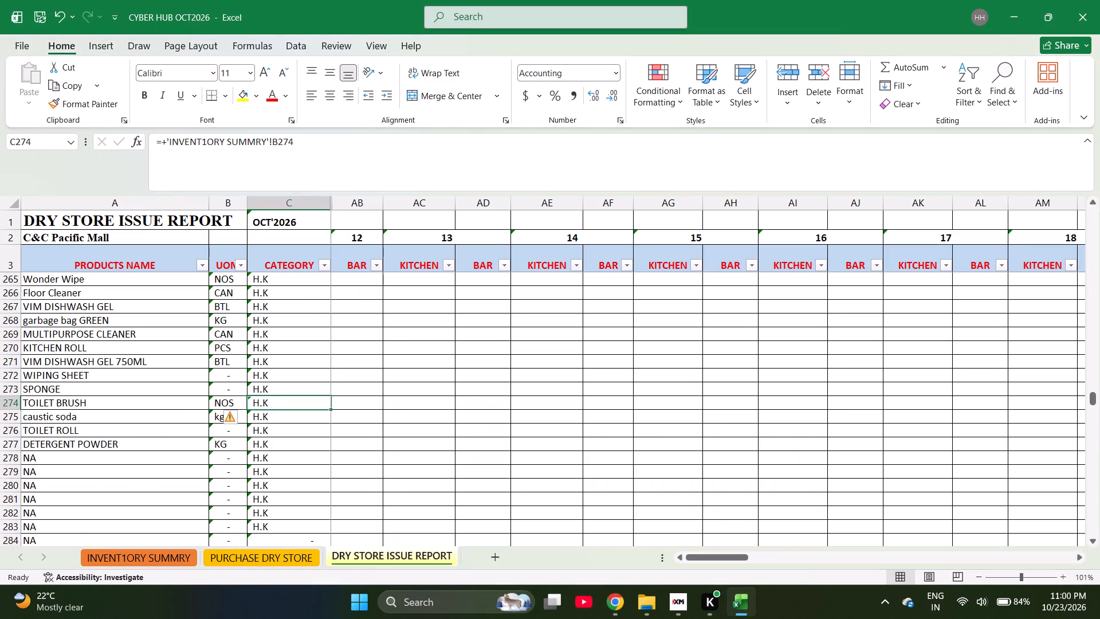
key("Down")
key("Right")
key("alt+Tab")
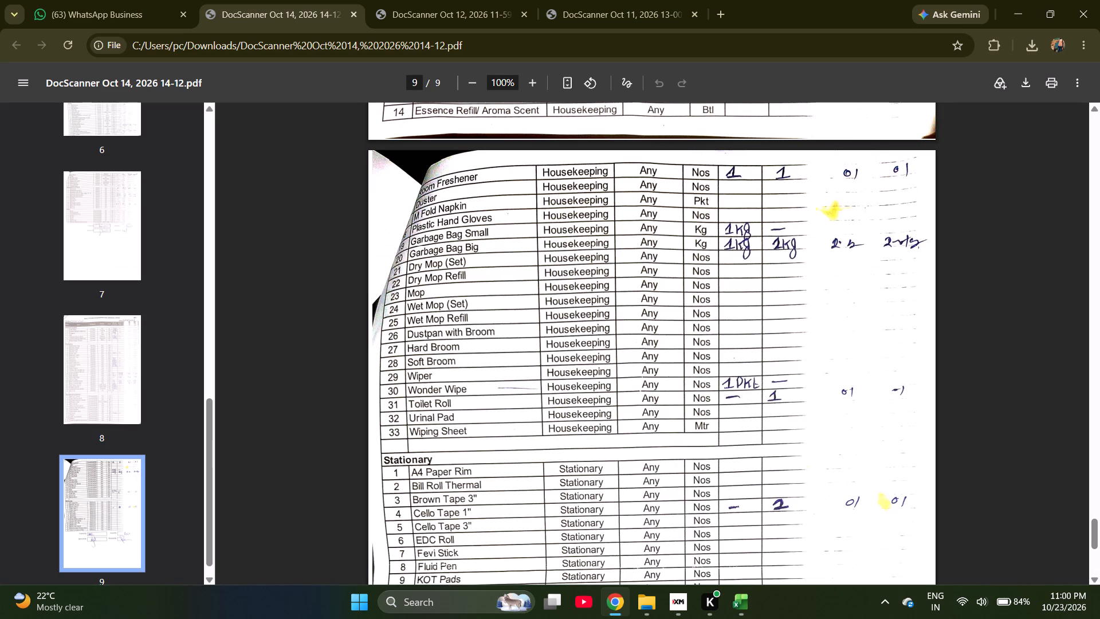
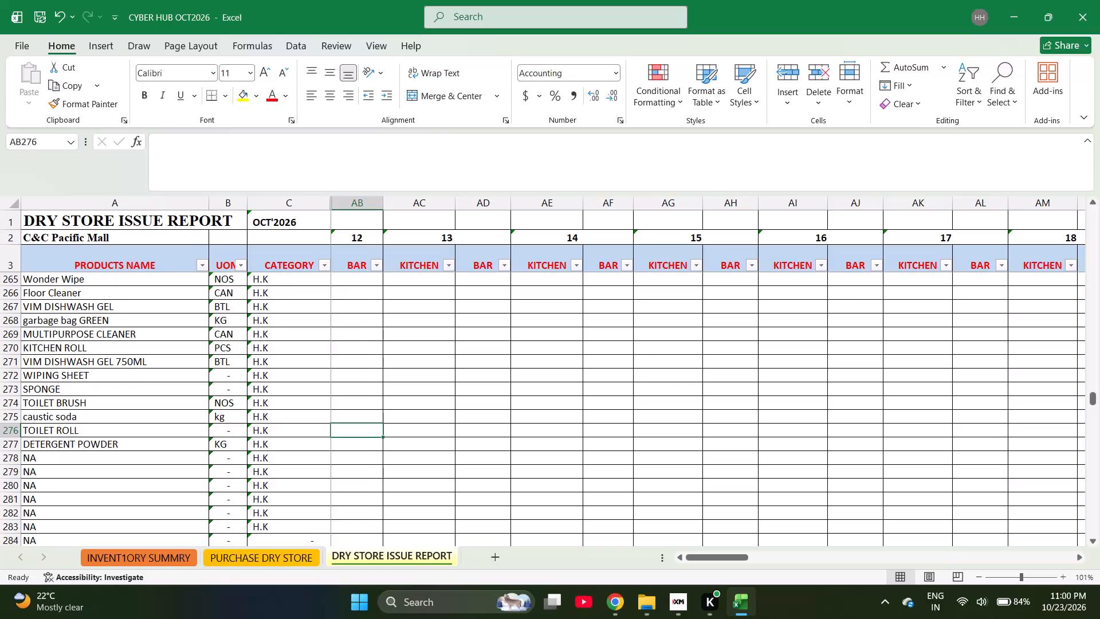
Recheck Toilet Roll in the scanned requisition and enter the issued quantity, 1, in its day 12 BAR cell of the issue report.
key("alt+Tab")
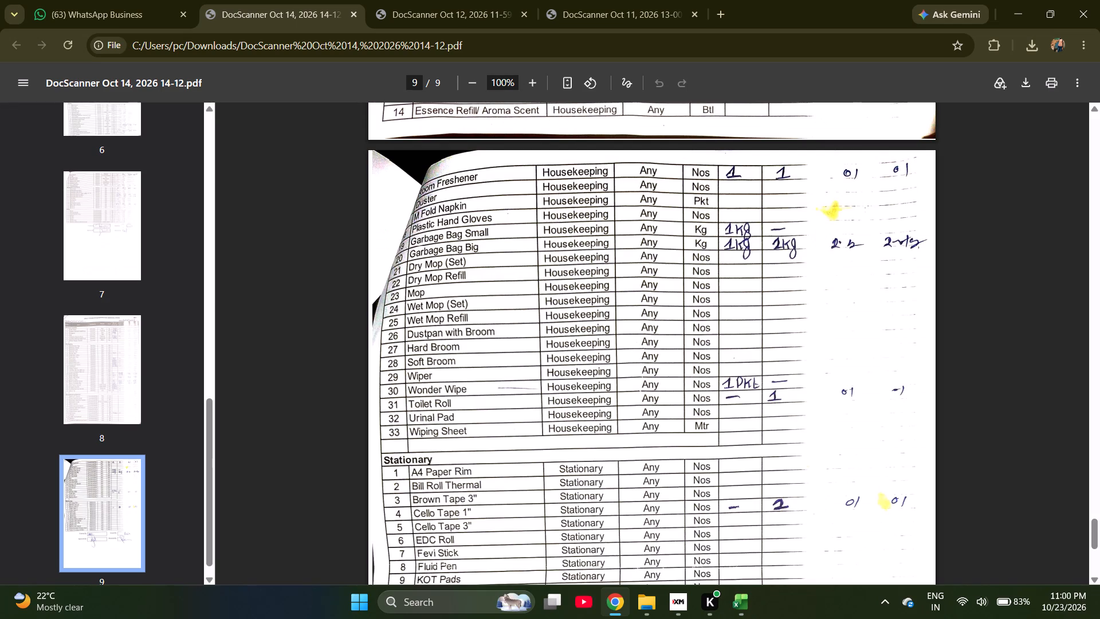
key("alt+Tab")
key("1")
key("Return")
Check the issued Cello Tape 1" in the scanned requisition and search the issue report for "TAP".
key("alt+Tab")
key("alt+Tab")
key("ctrl+f")
type("TAP")
key("Return")
key("Escape")
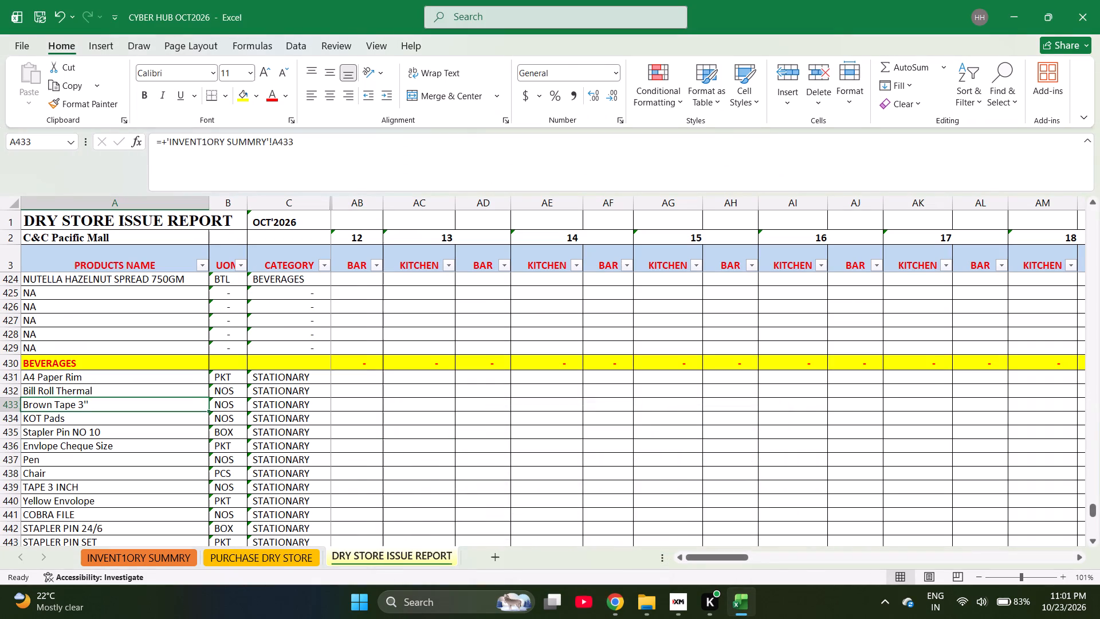
key("ctrl+f")
key("Return")
key("Return")
key("Return")
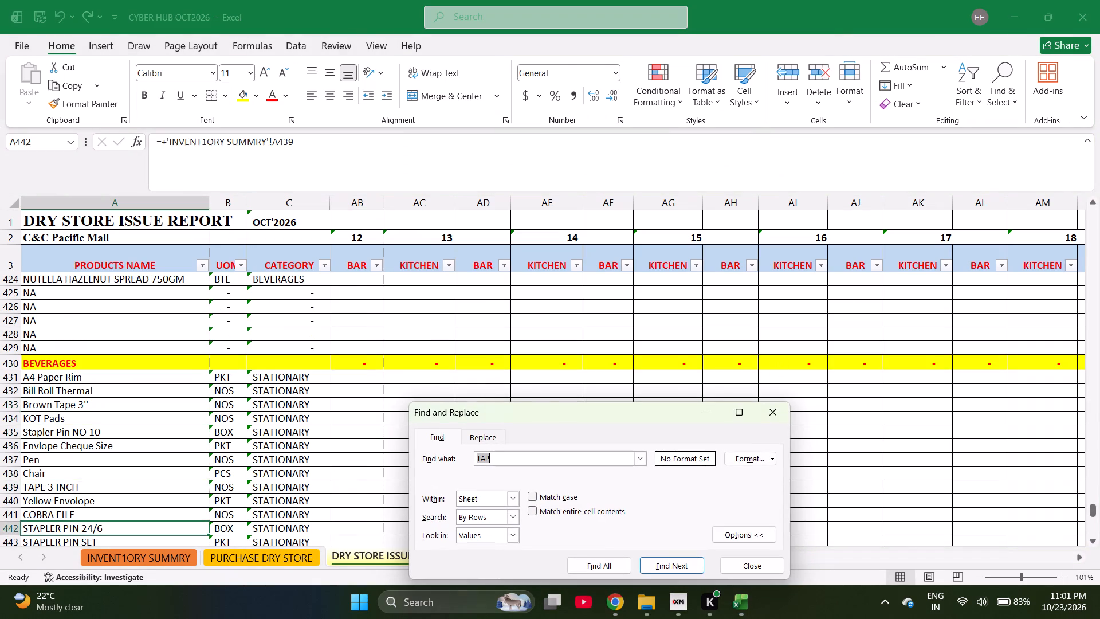
key("Return")
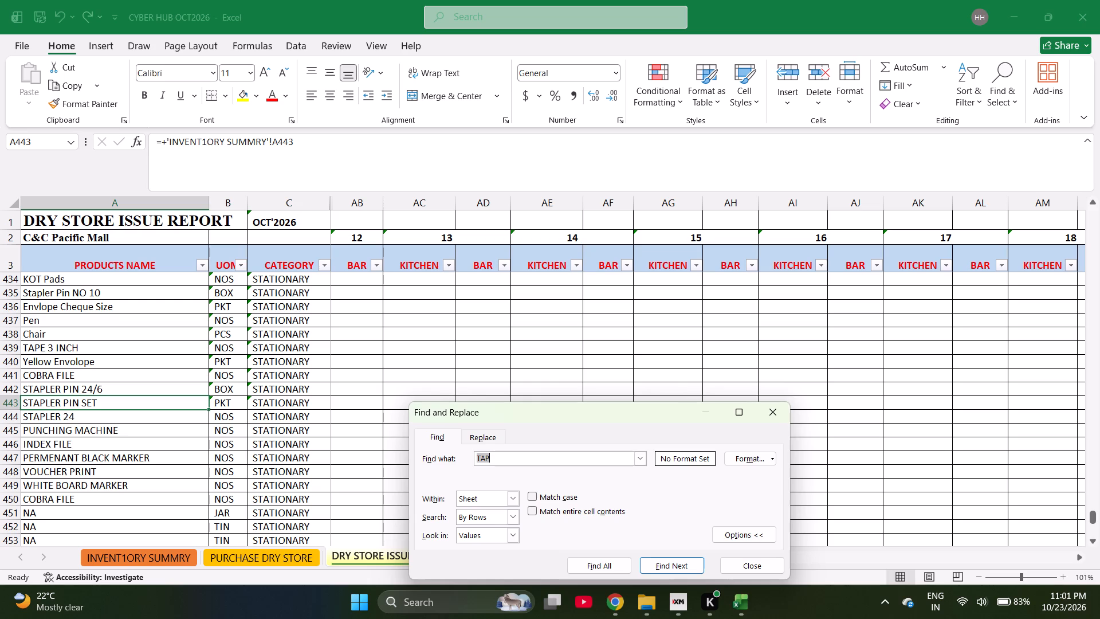
key("Return")
key("Return")
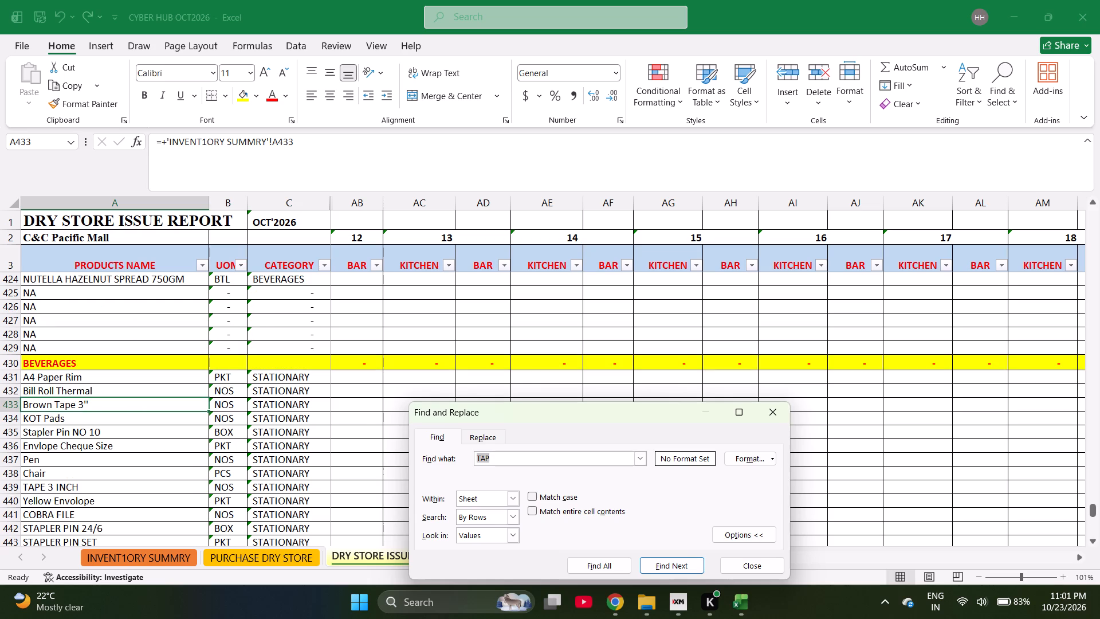
key("Return")
key("Escape")
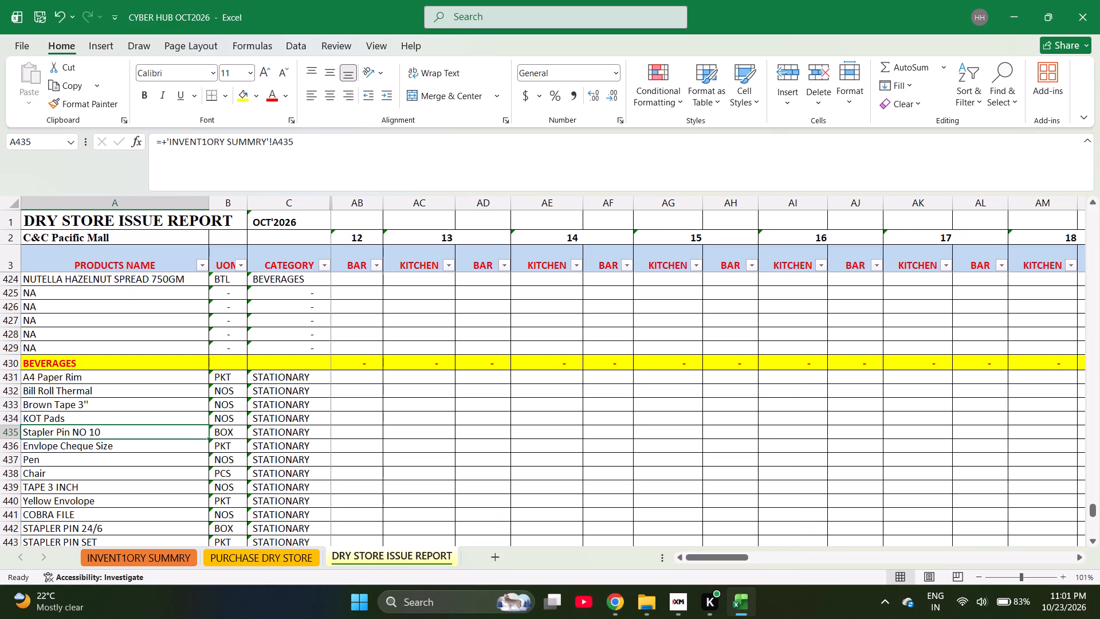
Look through the remaining STATIONARY product names in the issue report for a 1-inch tape, down to row 450.
key("Down")
key("Down")
key("Down")
key("Down")
key("Down")
key("Down")
key("Down")
key("Down")
key("Down")
key("Down")
key("Down")
key("Down")
key("Down")
key("Down")
key("Down")
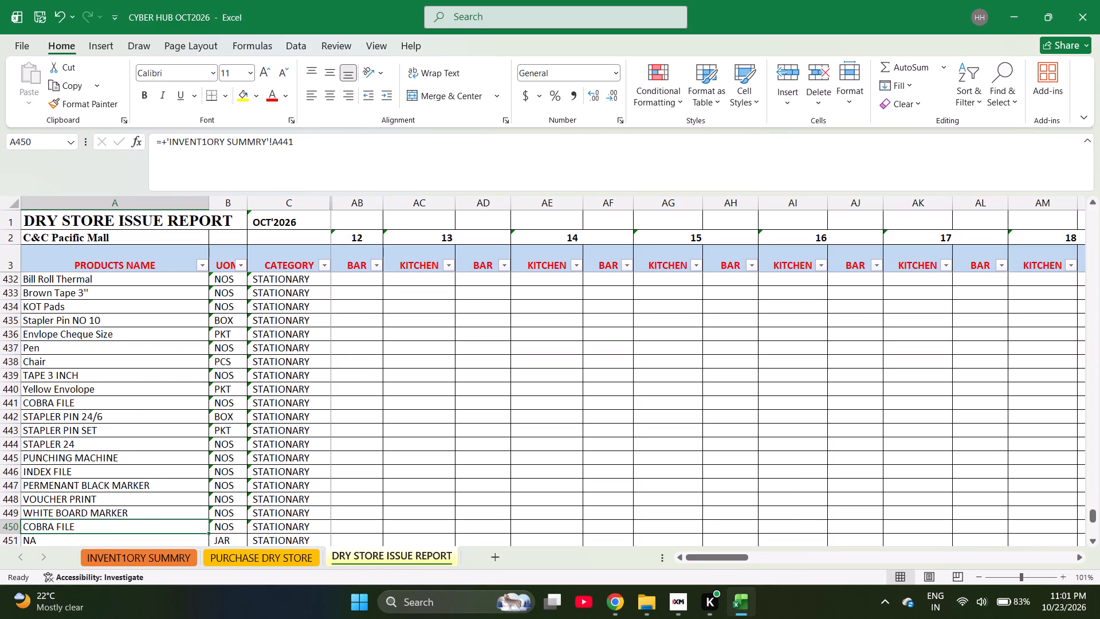
Look for the 1-inch tape among the stationary items at the end of the INVENT1ORY SUMMRY sheet.
key("ctrl+Page_Up")
key("ctrl+Page_Up")
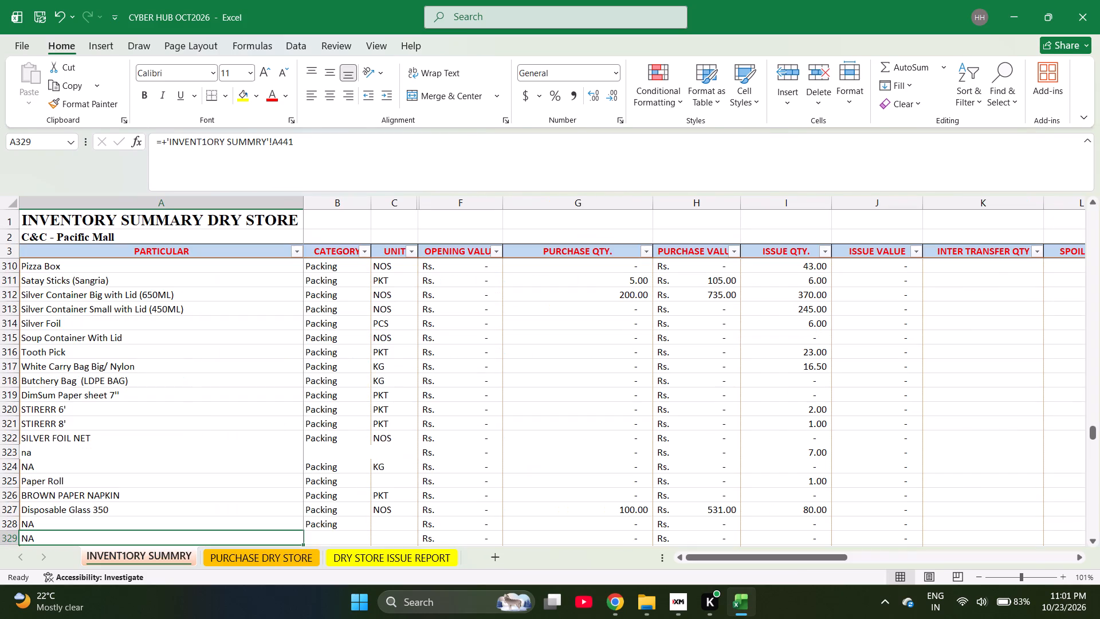
key("Page_Down")
key("Page_Down")
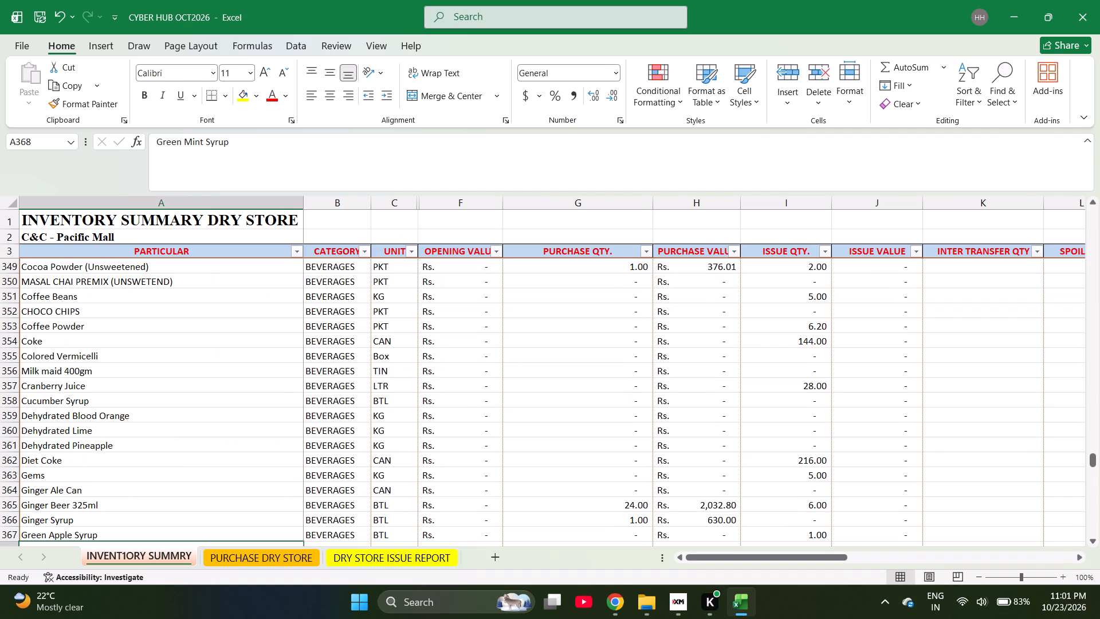
key("Page_Down")
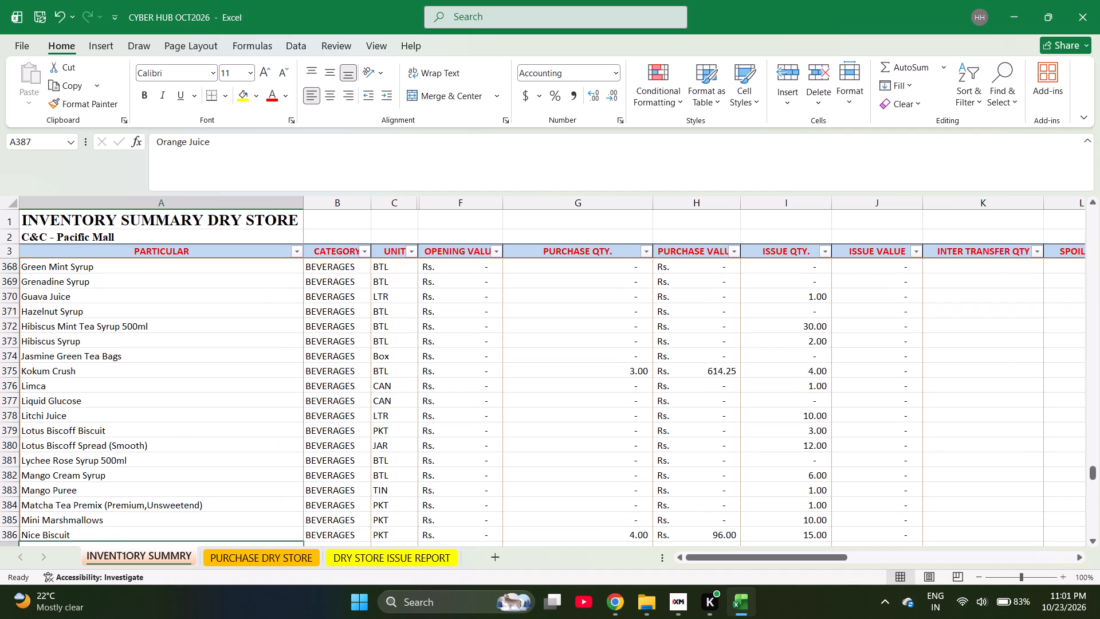
key("Page_Down")
key("Page_Down")
key("Page_Down")
key("Page_Down")
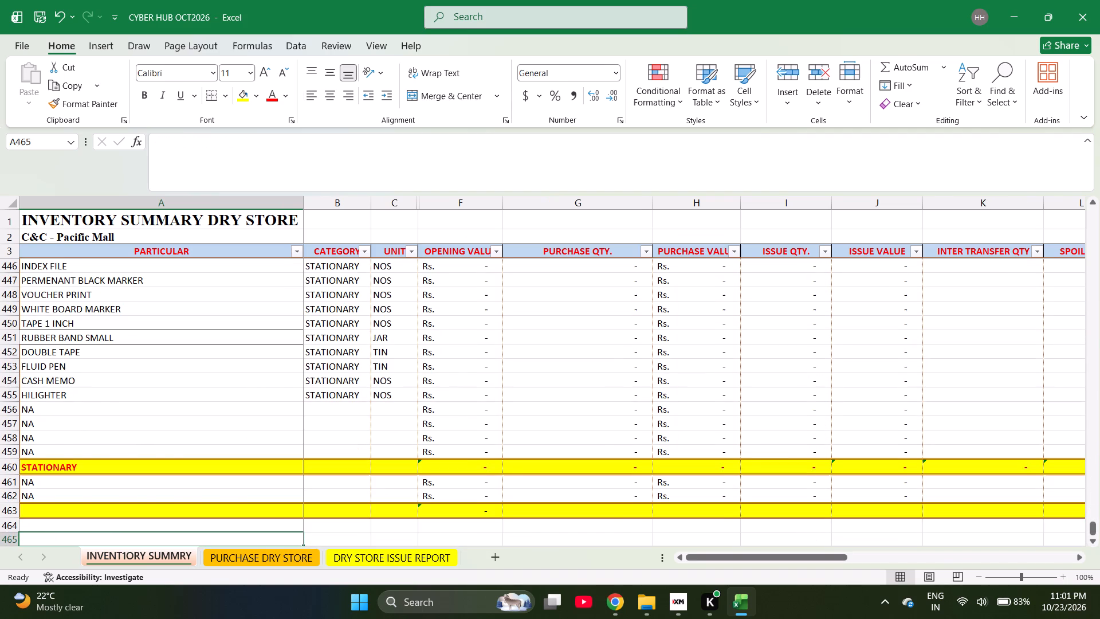
In the dry store issue report, check the stationary name references and fill the WHITE BOARD MARKER name formula down into A450.
key("ctrl+Page_Down")
key("ctrl+Page_Down")
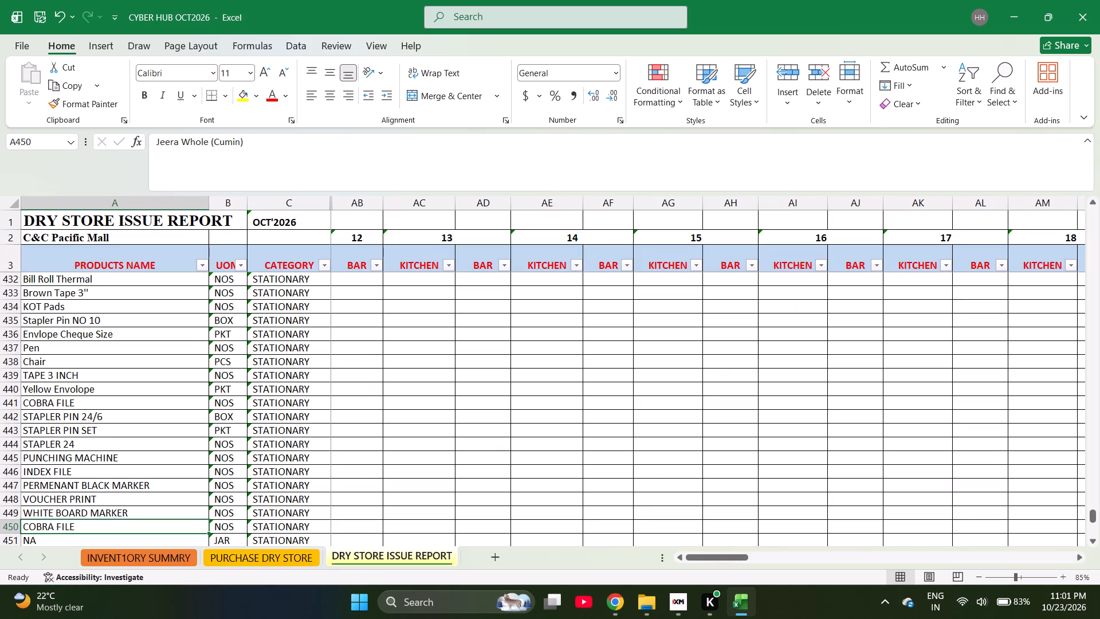
key("Up")
key("Up")
key("Up")
key("Up")
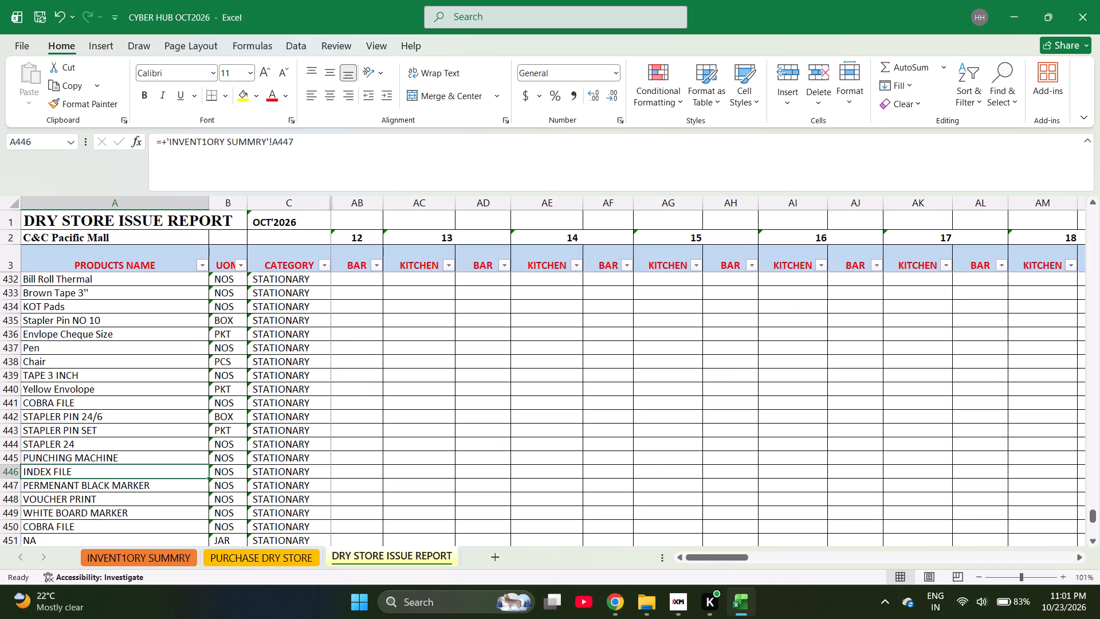
key("Down")
key("Down")
key("Down")
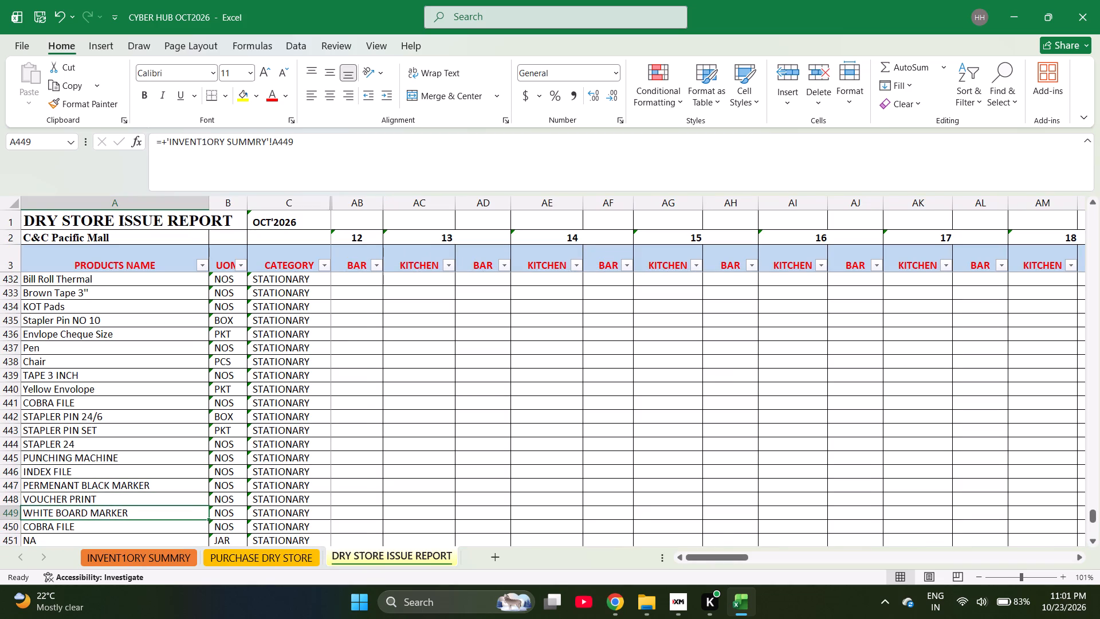
key("Up")
key("Up")
key("Up")
key("Up")
key("Up")
key("Down")
key("Down")
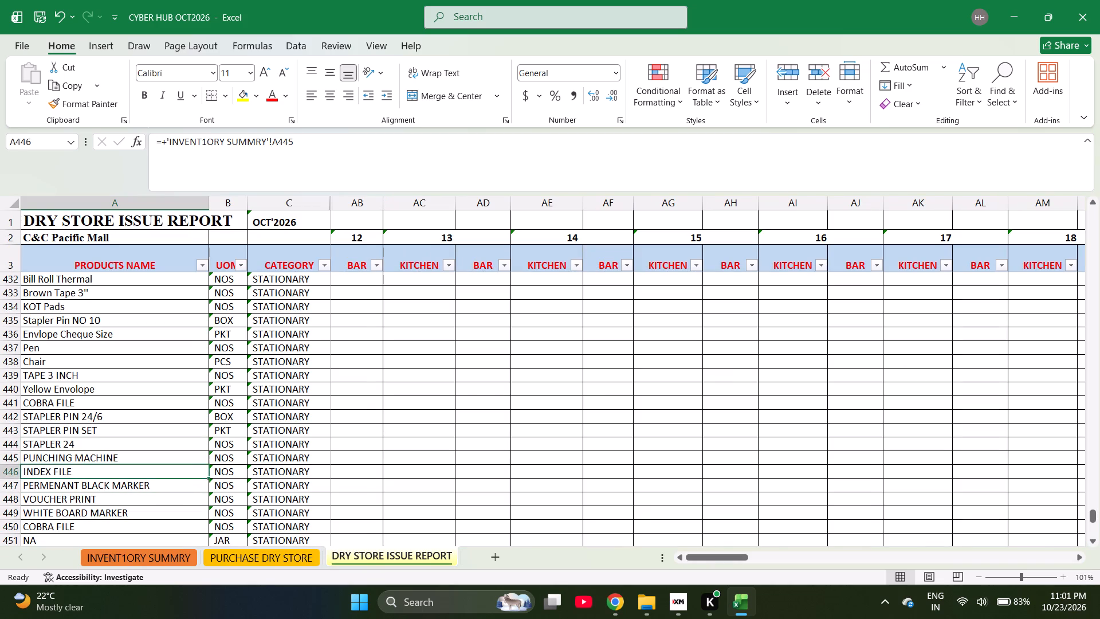
key("Down")
key("Down")
key("Down")
key("Down")
key("ctrl+d")
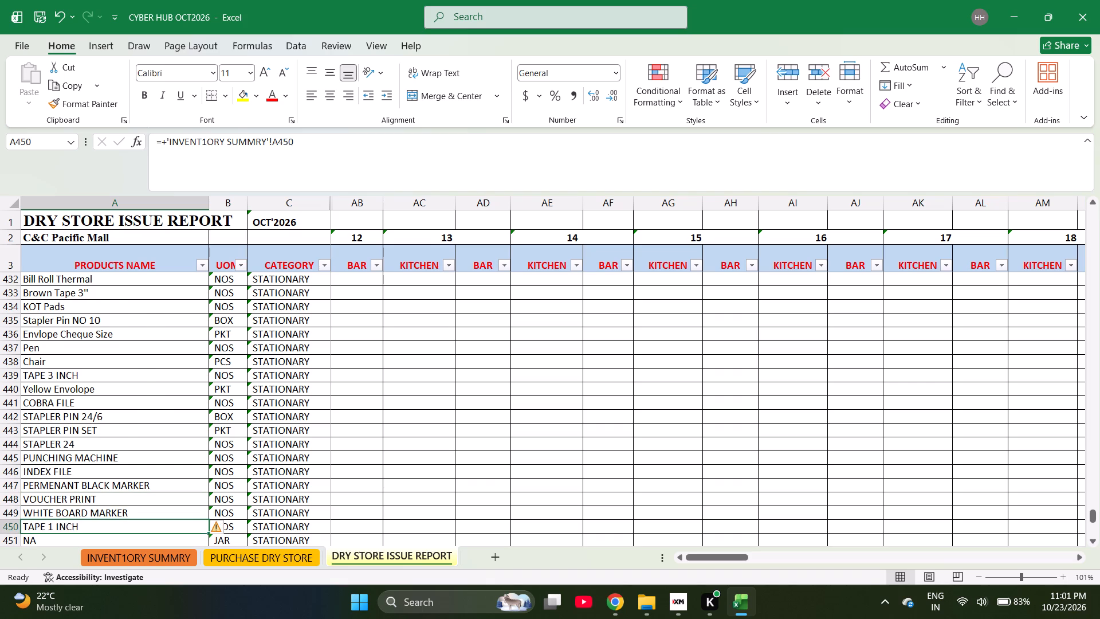
Fill the product name formula down from A450 into cells A451, A452 and A453 of the issue report.
key("Down")
key("ctrl+d")
key("Down")
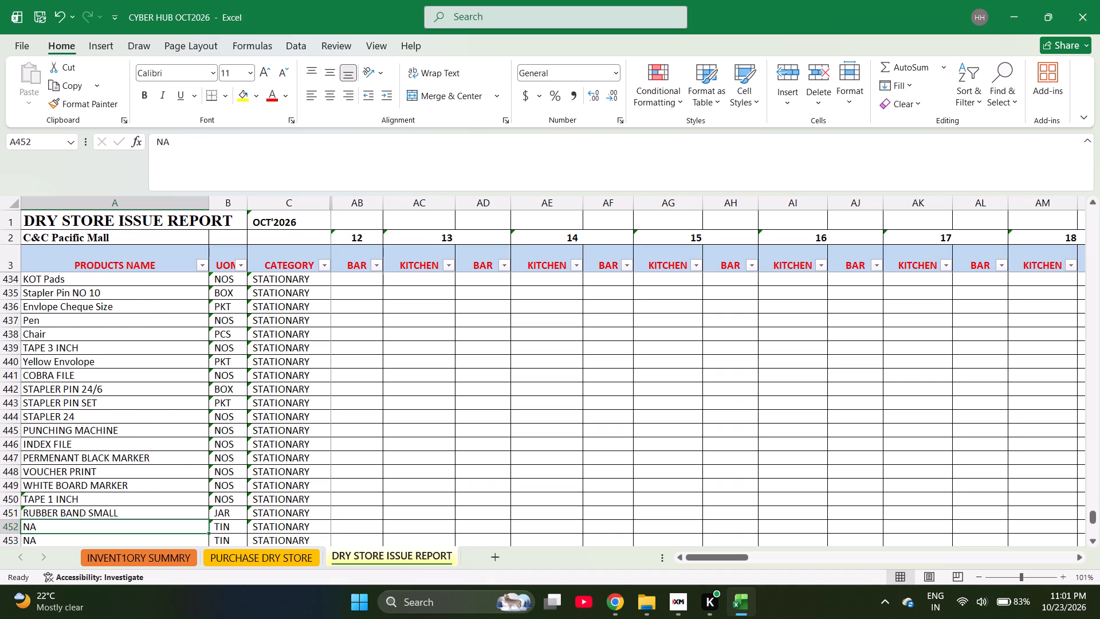
key("ctrl+d")
key("Down")
key("ctrl+d")
Continue filling the product name formula down into cells A454 to A459, above the yellow STATIONARY row.
key("ctrl+Down")
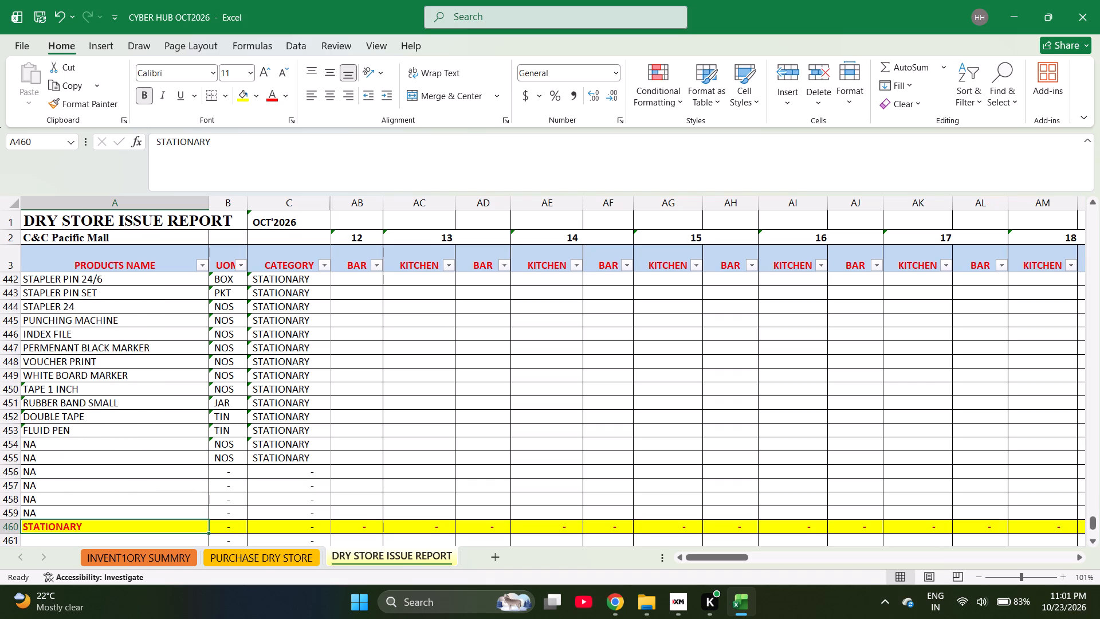
key("Up")
key("Up")
key("Up")
key("Up")
key("Up")
key("Up")
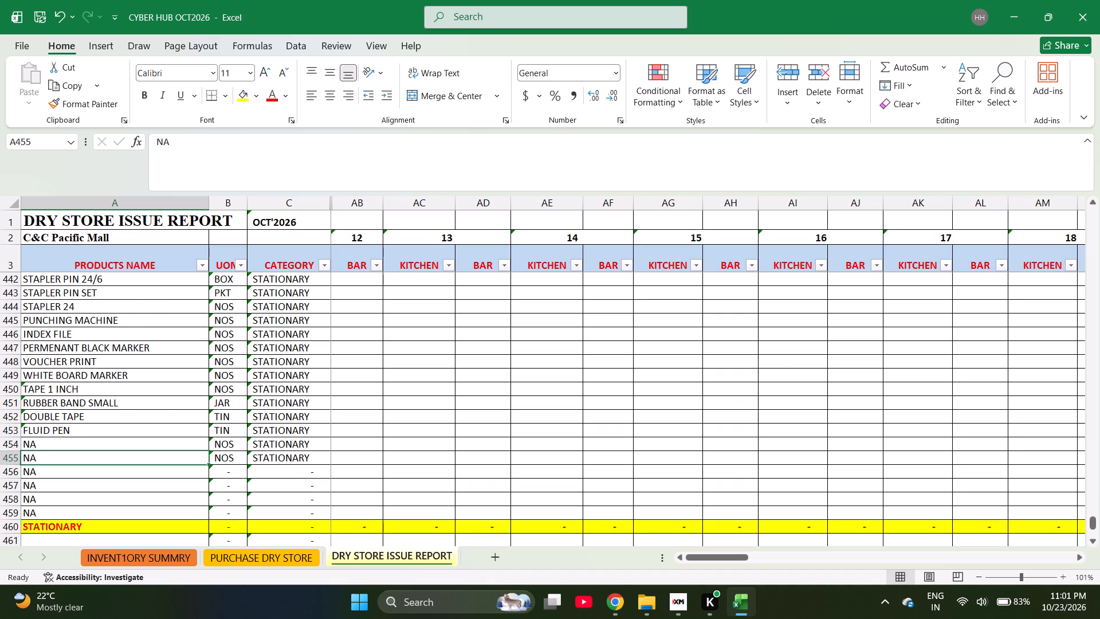
key("ctrl+d")
key("Down")
key("ctrl+d")
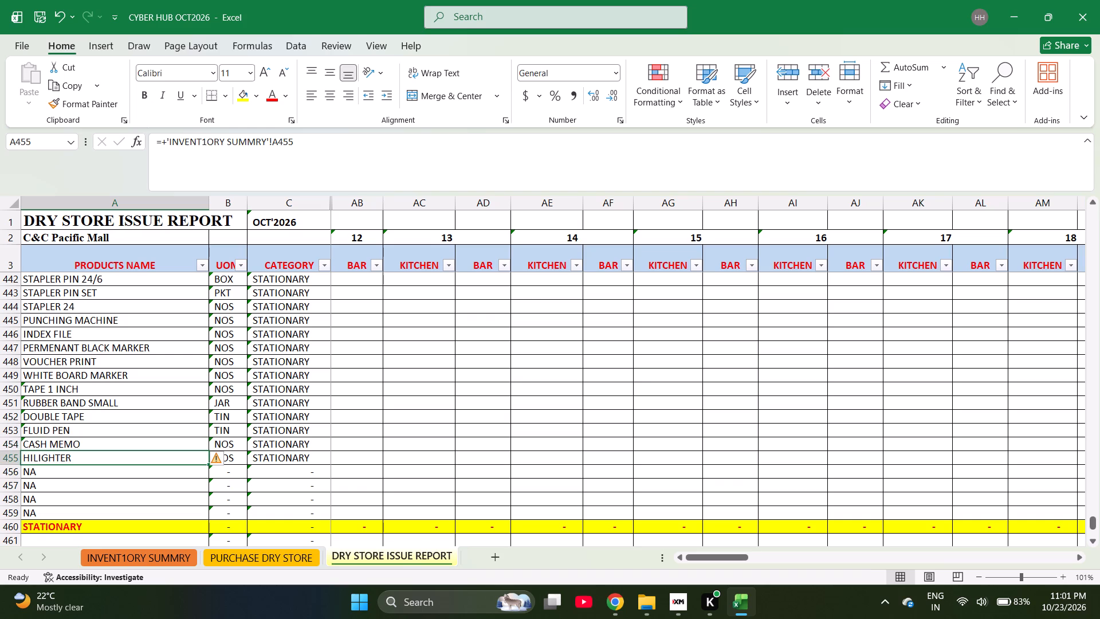
key("Down")
key("ctrl+d")
key("Down")
key("ctrl+d")
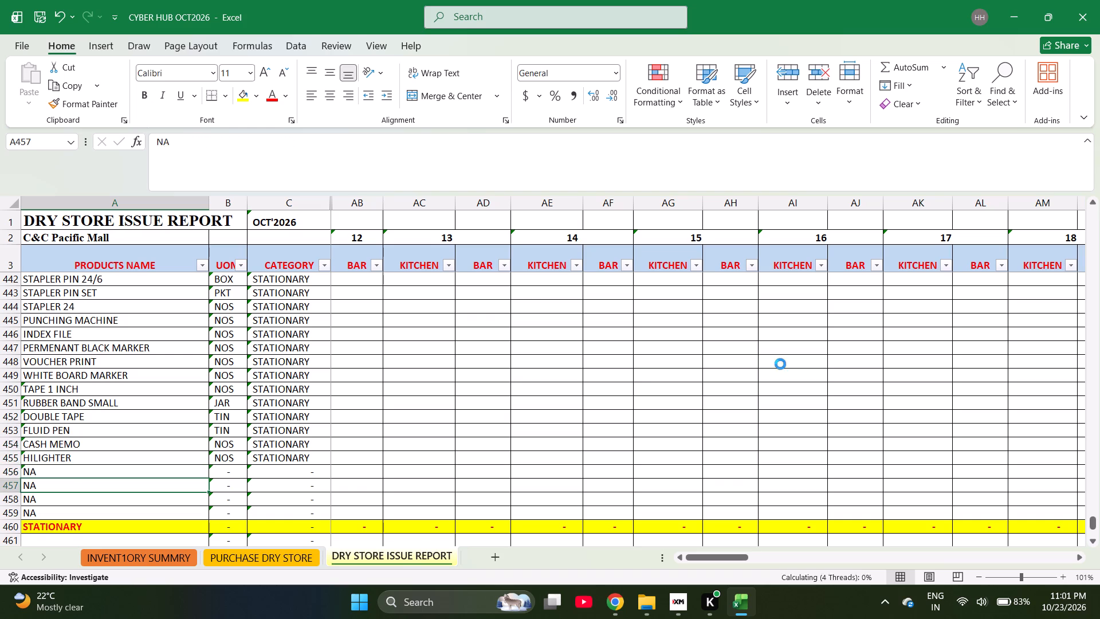
key("Down")
key("ctrl+d")
key("Down")
key("ctrl+d")
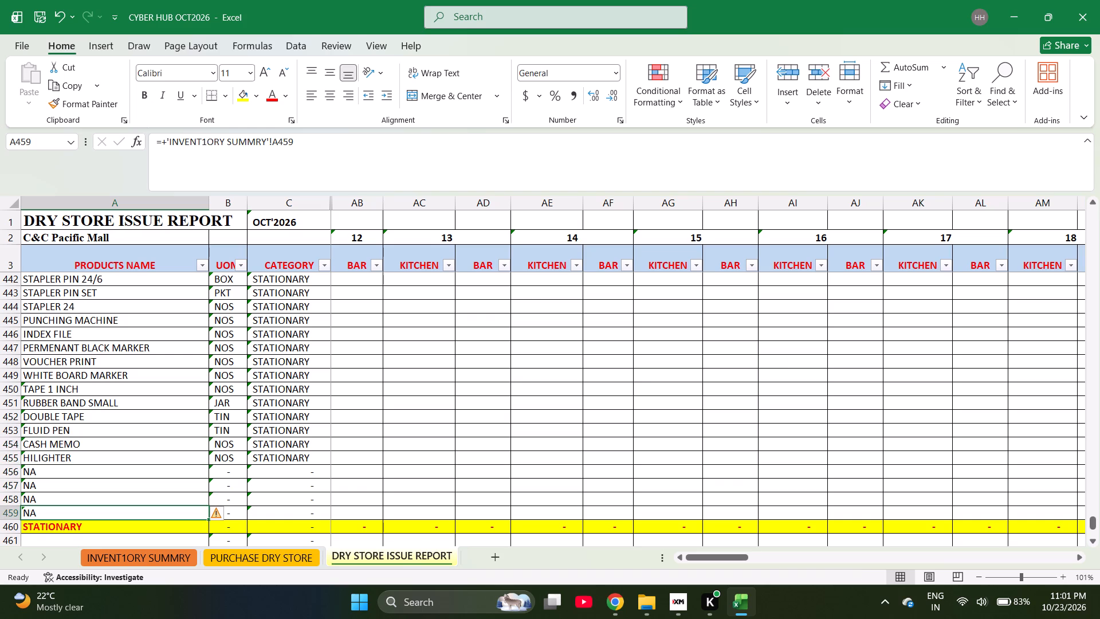
Check the Cello Tape 1" issue in the scanned requisition and enter 1 in the day 12 BAR cell of TAPE 1 INCH.
key("Up")
key("Up")
key("Up")
key("Up")
key("Up")
key("Up")
key("Up")
key("Up")
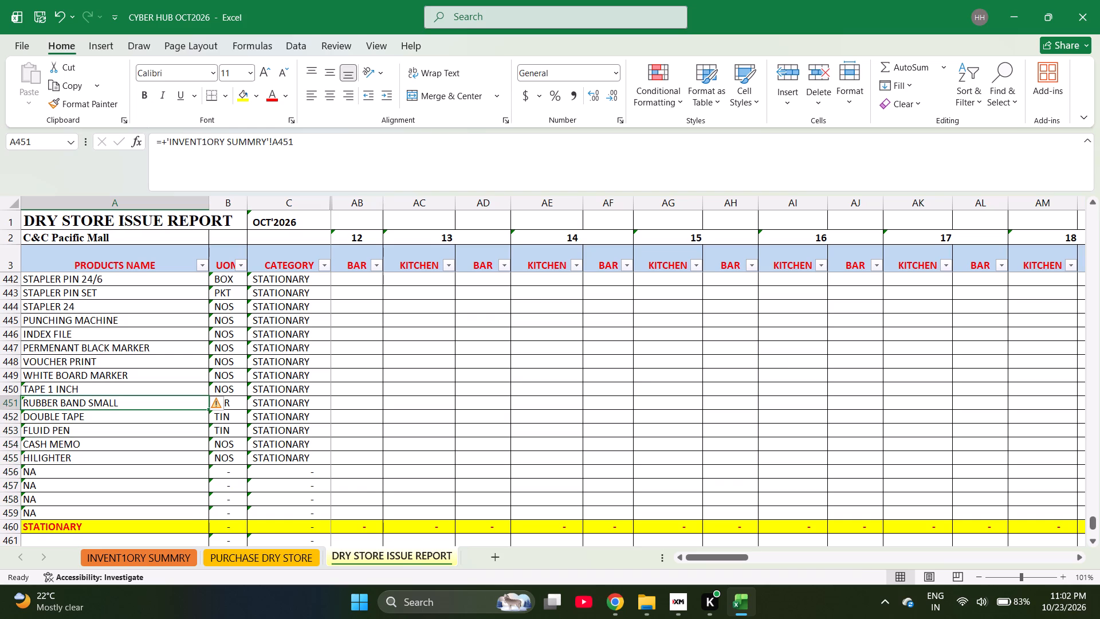
key("Up")
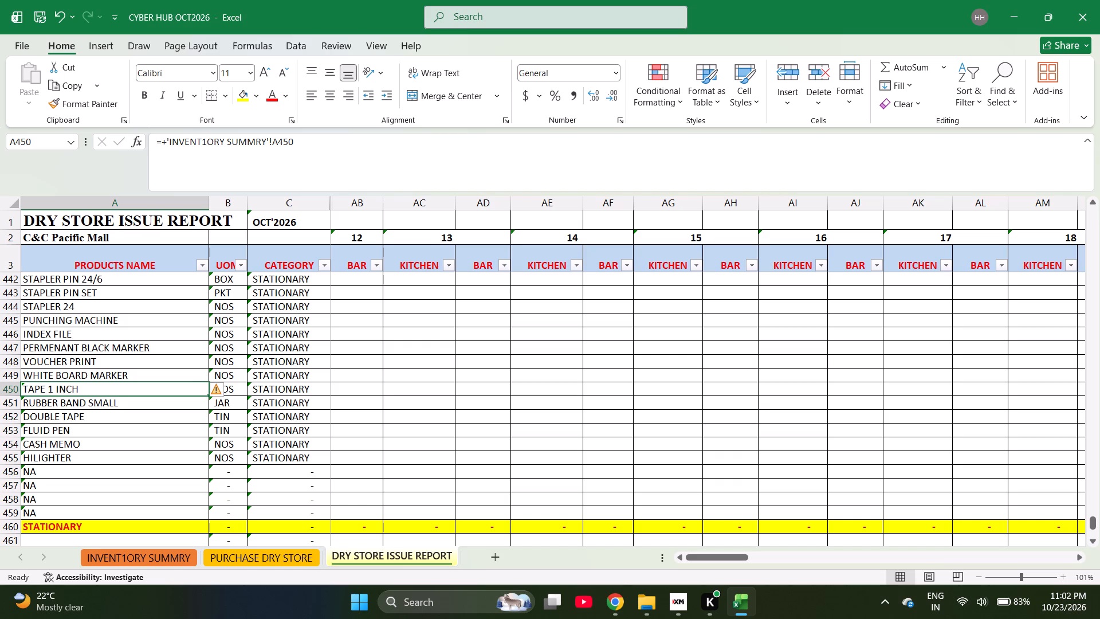
key("Right")
key("Right")
key("Right")
key("alt+Tab")
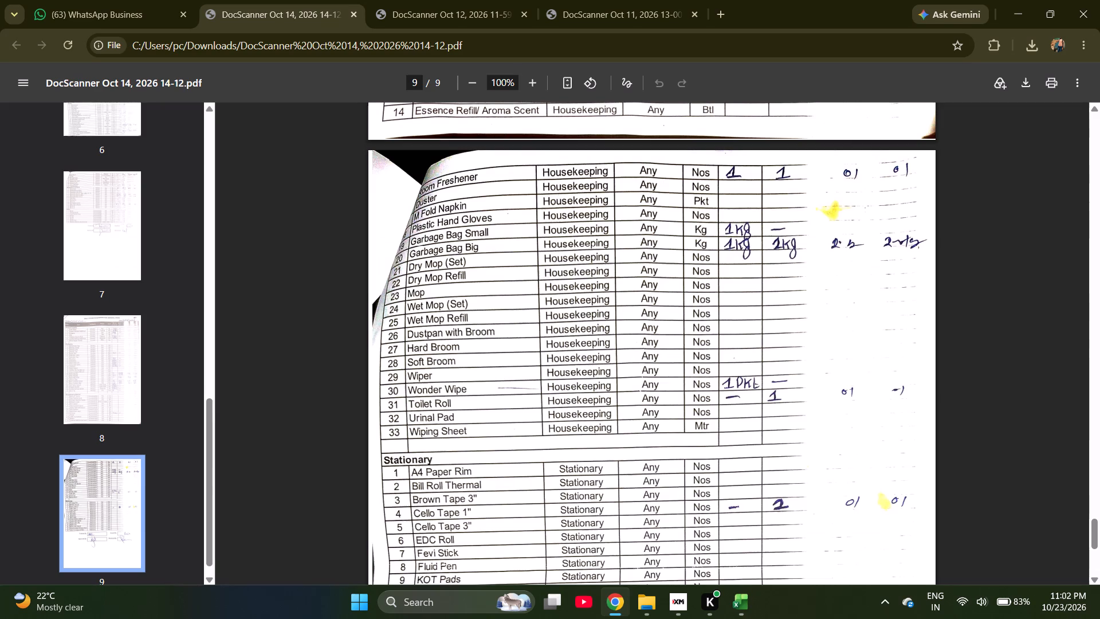
key("alt+Tab")
key("1")
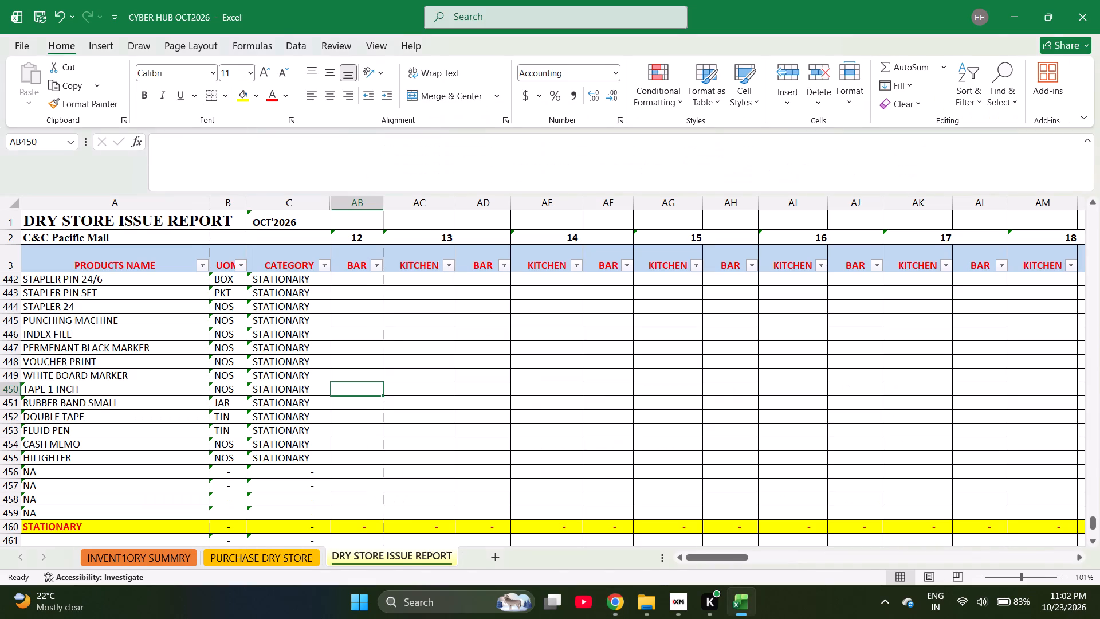
key("Return")
Check the rest of the Stationary section on page 9 of the scanned requisition for further issued quantities.
key("alt+Tab")
key("Down")
key("Down")
key("Down")
key("Down")
key("Down")
key("Down")
key("Down")
key("Down")
key("Down")
key("Down")
key("Down")
key("Down")
key("Down")
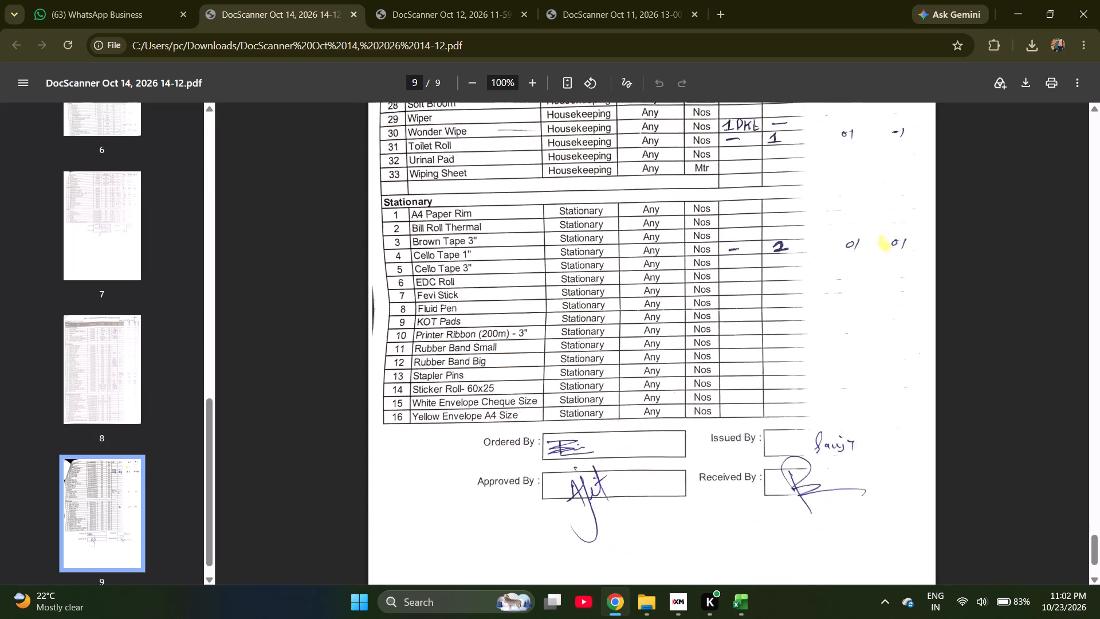
key("Down")
key("Down")
key("Down")
key("Down")
key("Down")
key("Down")
key("Down")
key("Down")
key("Down")
key("Down")
key("Down")
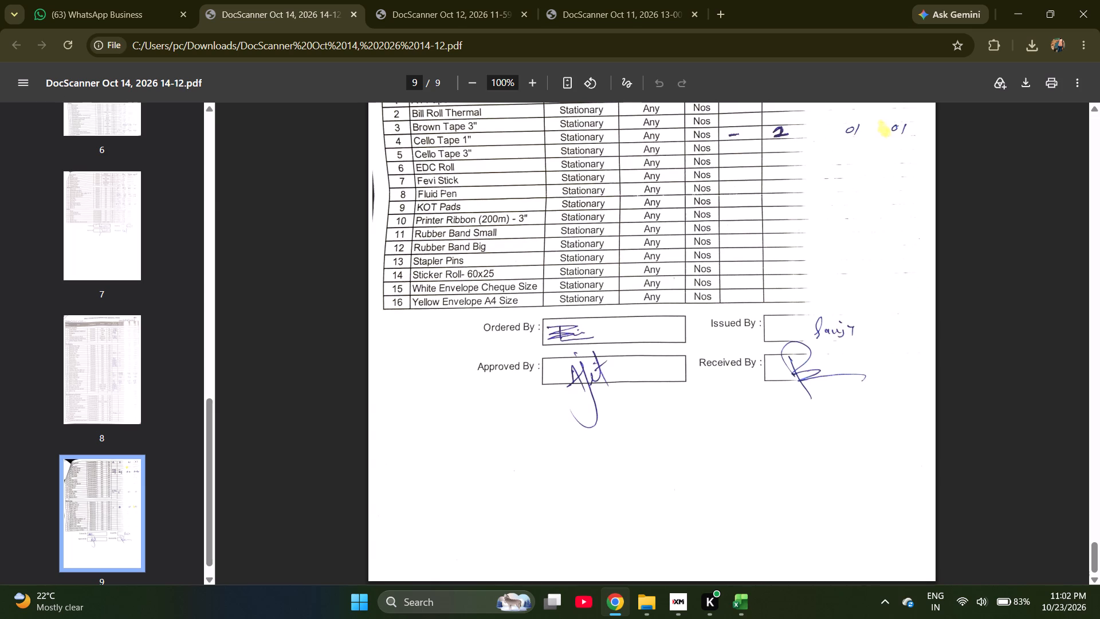
Switch back to the issue report and save the workbook.
key("alt+Tab")
key("ctrl+s")
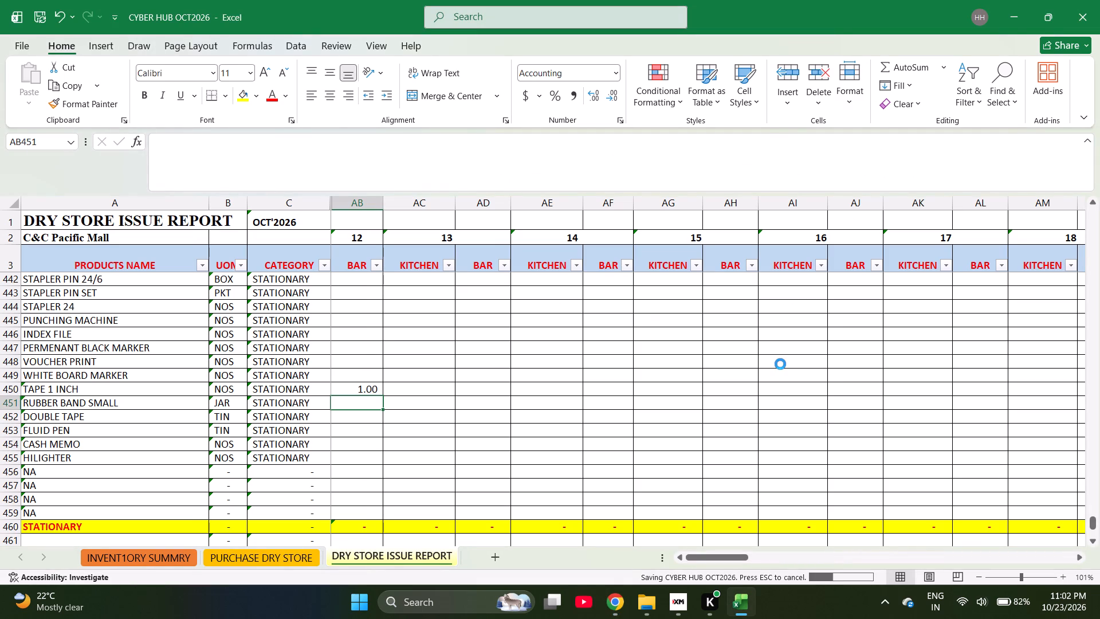
Hide the day 12 BAR column, AB, in the issue report.
key("ctrl+0")
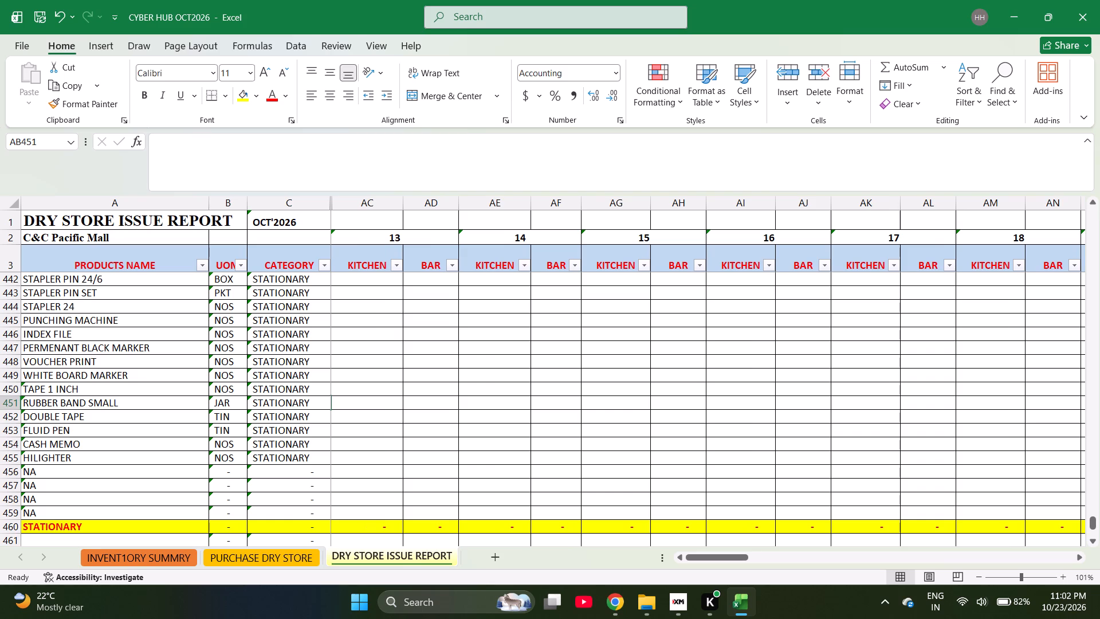
Switch to the scanned requisitions in Chrome.
key("alt+Tab")
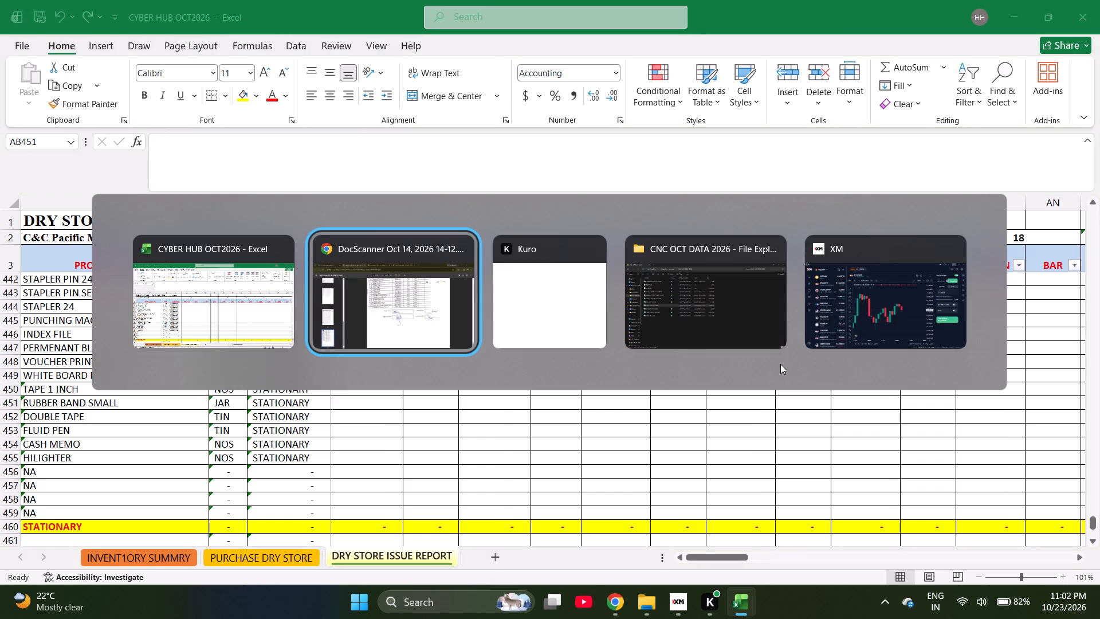
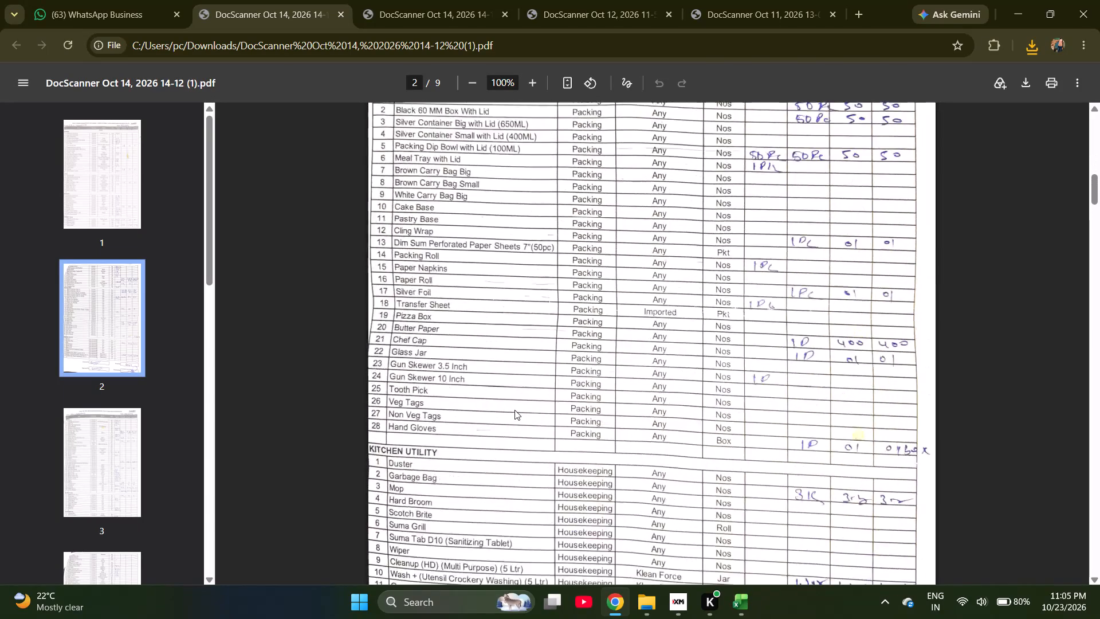
Check Garam Masala in the scanned requisition and set its day 13 KITCHEN quantity to 10 in the issue report.
key("alt+Tab")
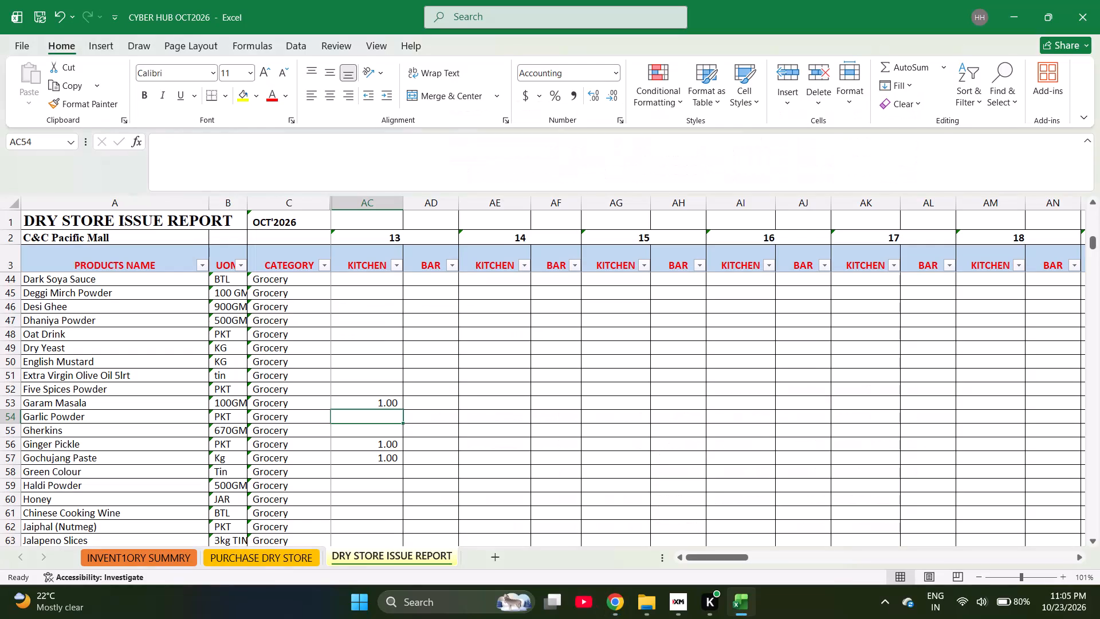
key("alt+Tab")
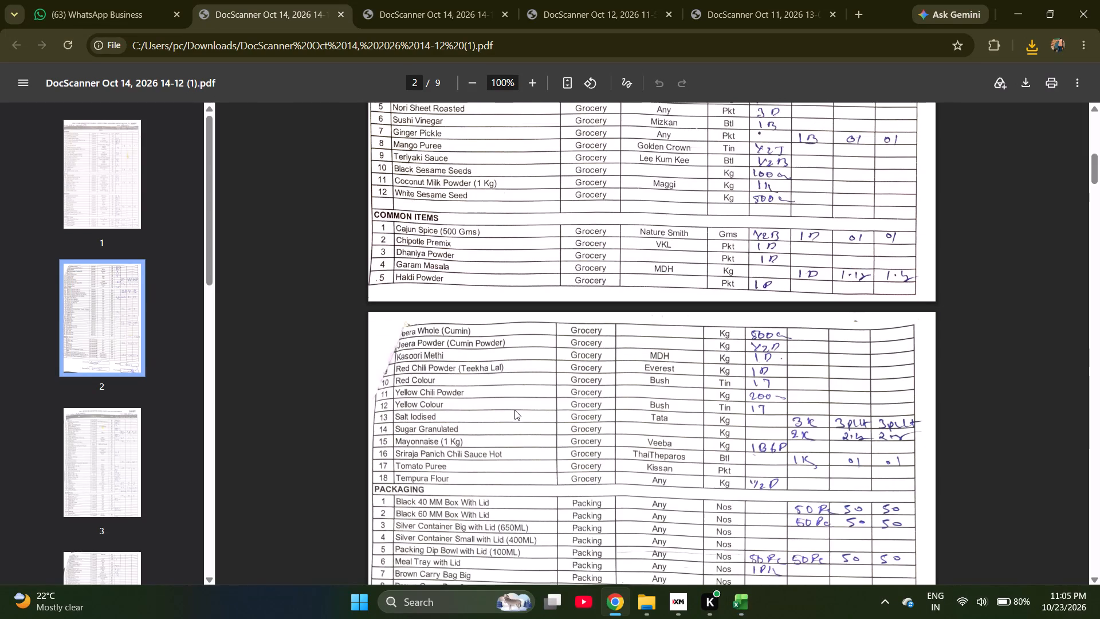
key("alt+Tab")
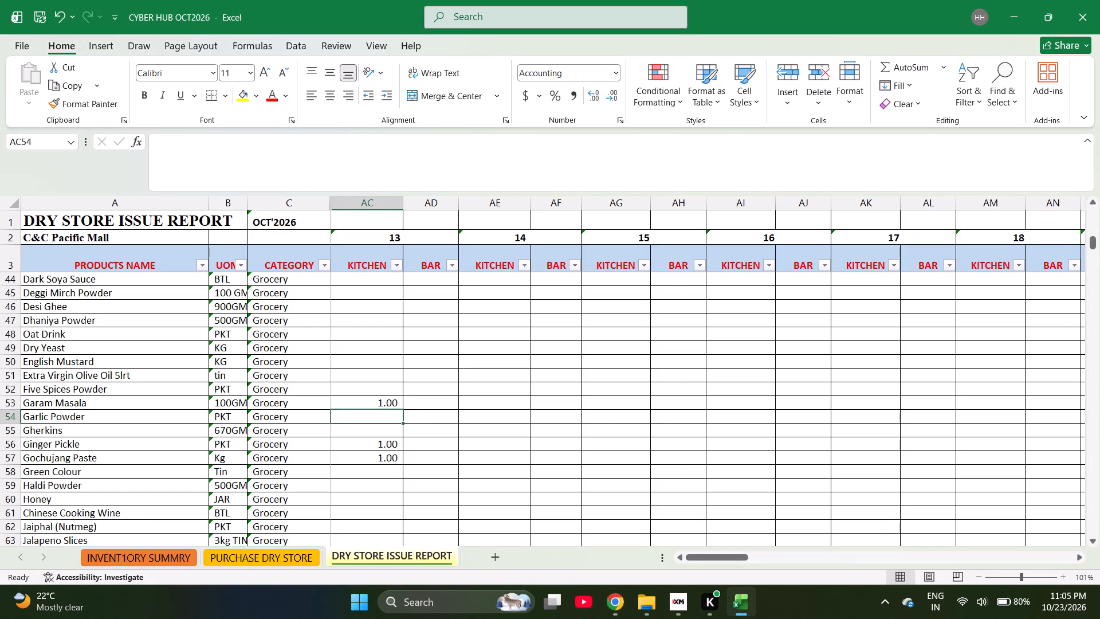
key("Up")
key("alt+Tab")
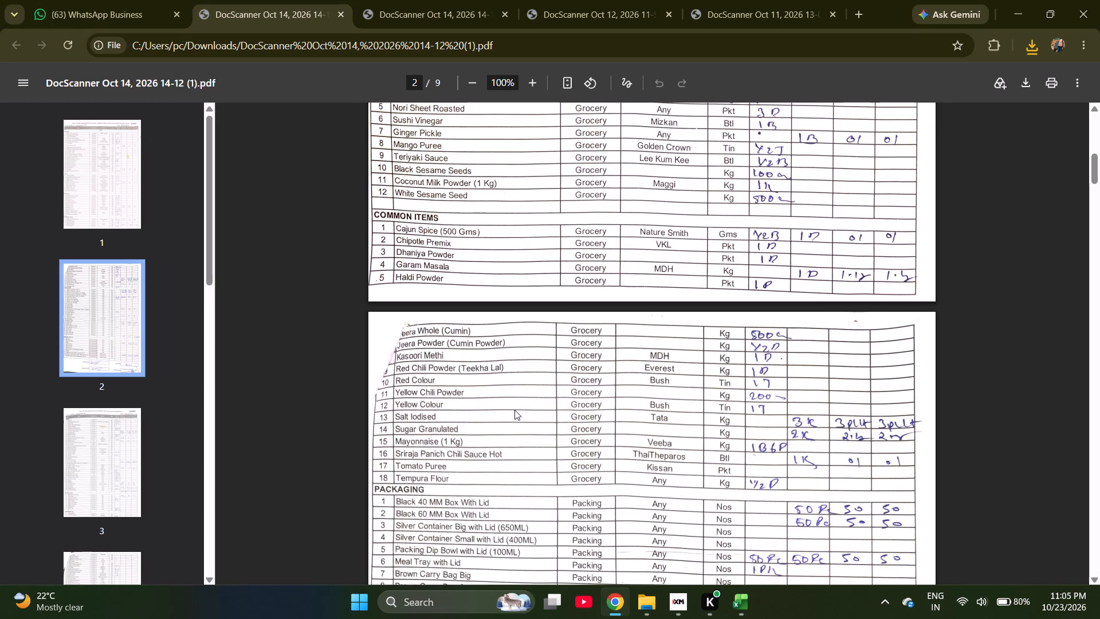
key("alt+Tab")
type("10")
key("Return")
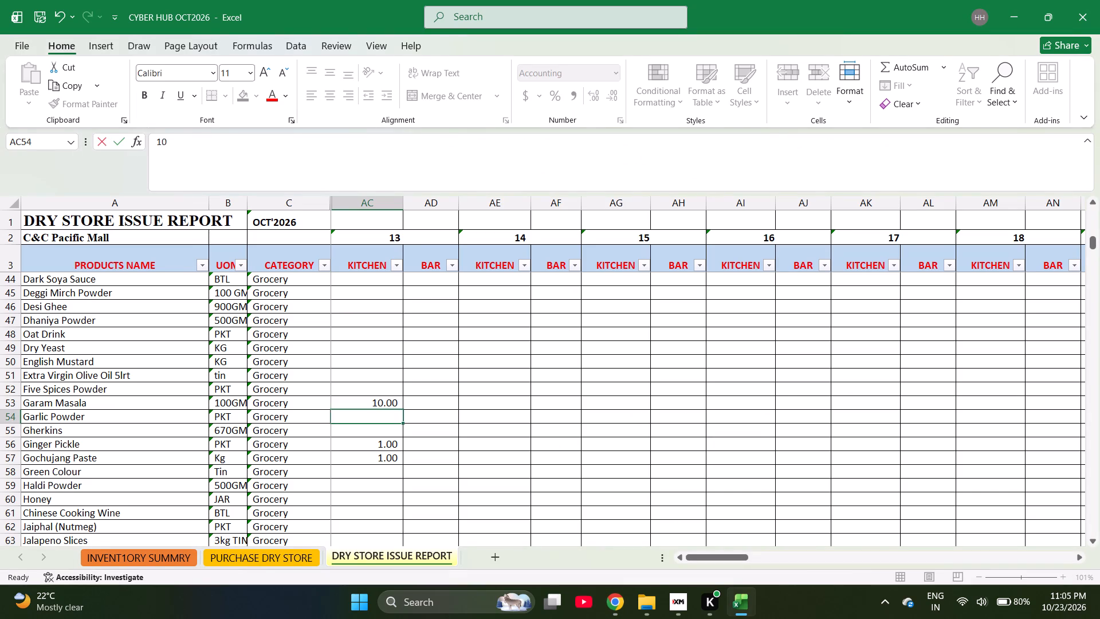
Find the Sugar row in the issue report and enter 2 as its day 13 KITCHEN quantity from the requisition.
key("alt+Tab")
key("alt+Tab")
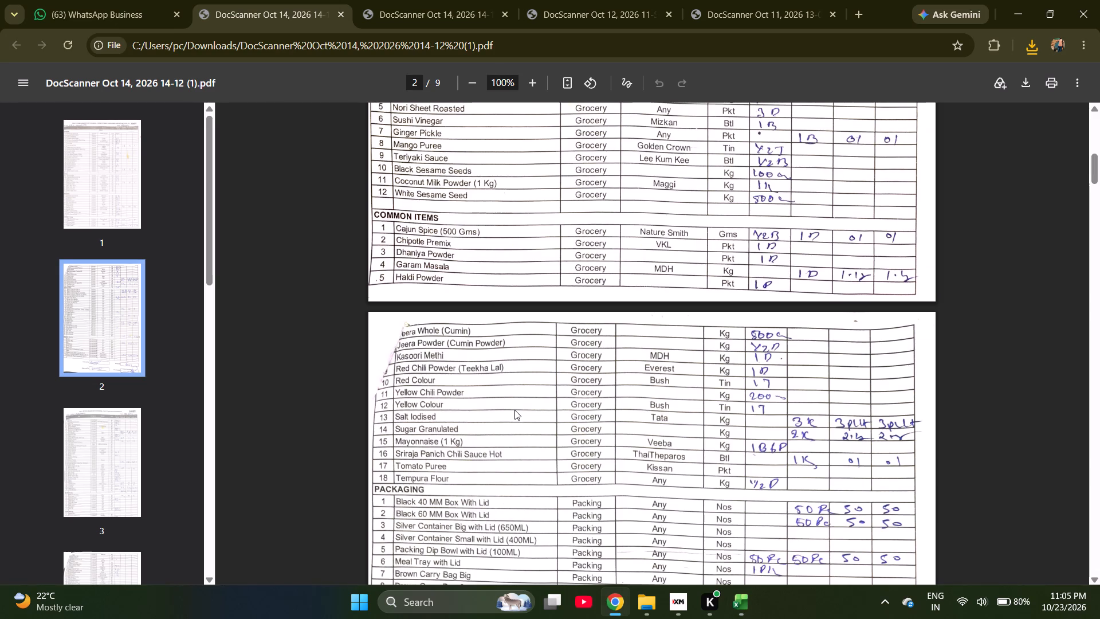
key("alt+Tab")
key("alt+Tab")
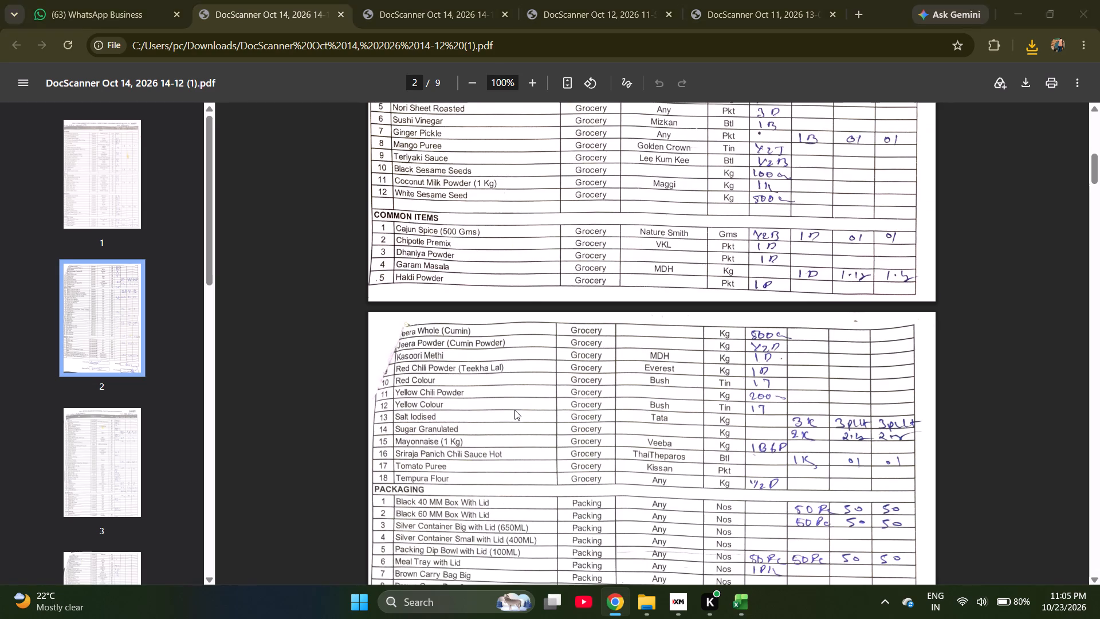
key("ctrl+f")
left_click(514, 410, "ctrl")
type("SUGAR")
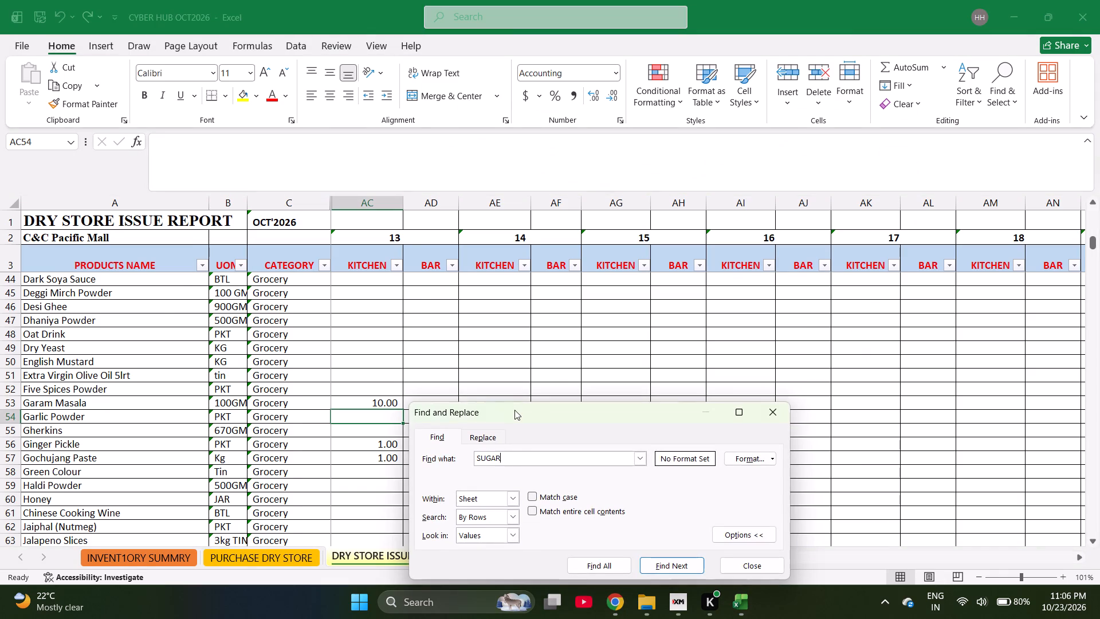
key("Return")
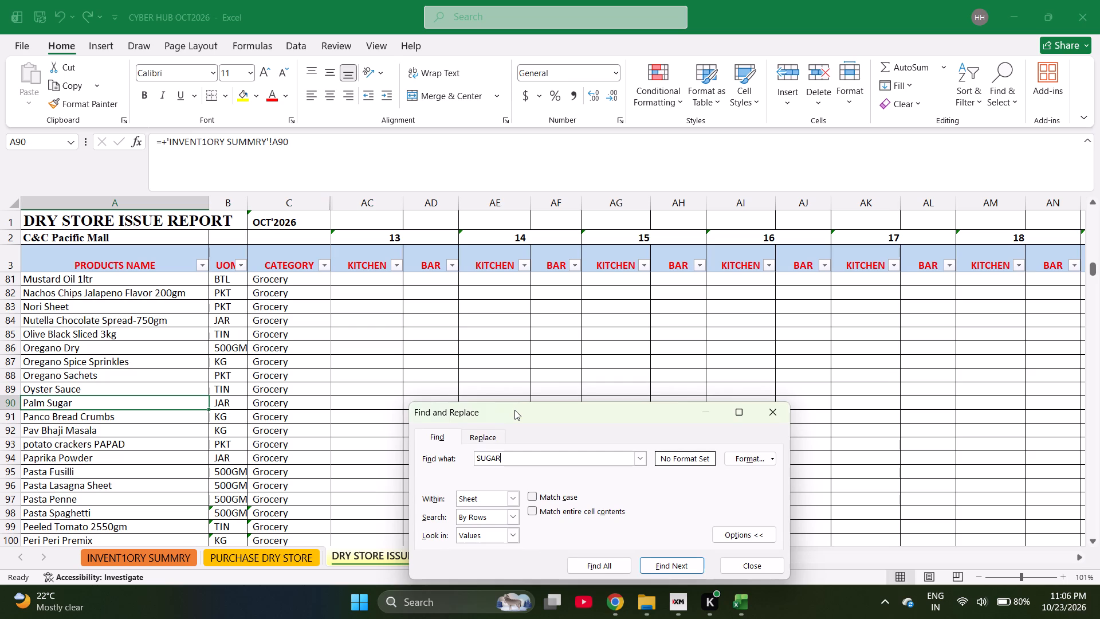
key("Return")
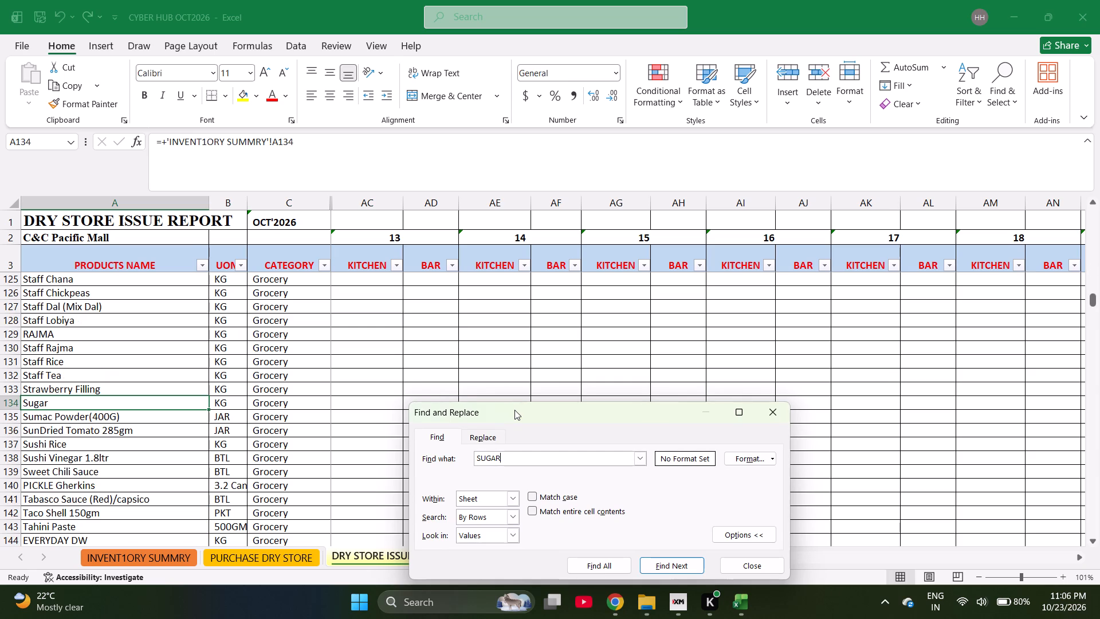
key("Escape")
key("Right")
key("Right")
key("Right")
key("alt+Tab")
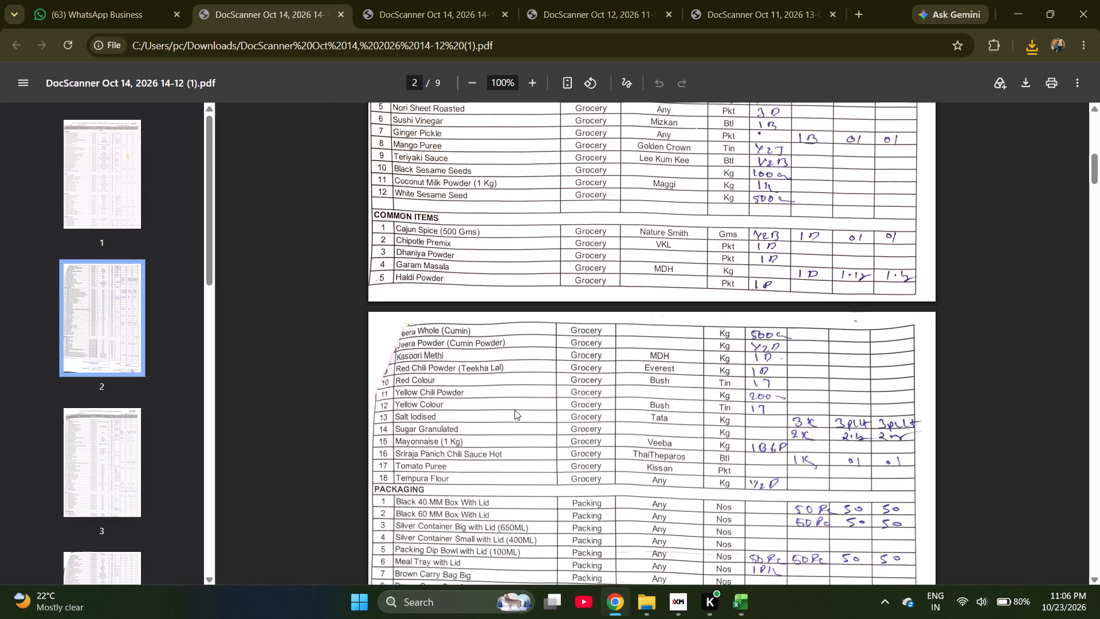
key("alt+Tab")
key("2")
key("Return")
Look up the Sriracha chilli sauce in the requisition, find its row in the issue report and enter 1 for day 13 KITCHEN.
key("alt+Tab")
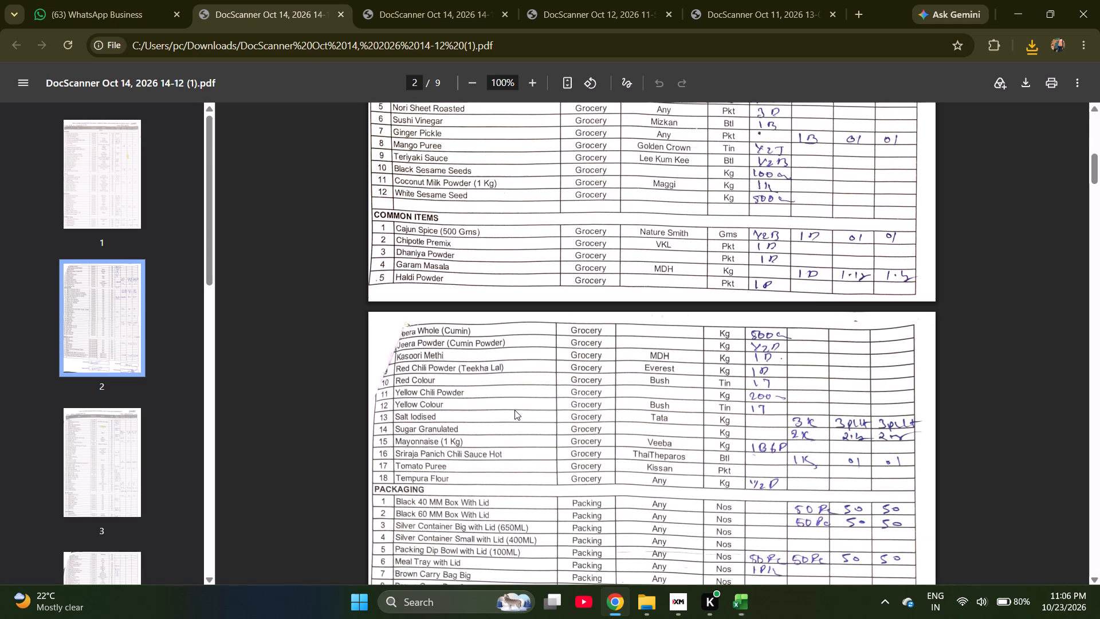
key("Down")
key("Down")
key("Down")
left_click(514, 410)
key("Down")
key("Down")
key("Down")
key("Down")
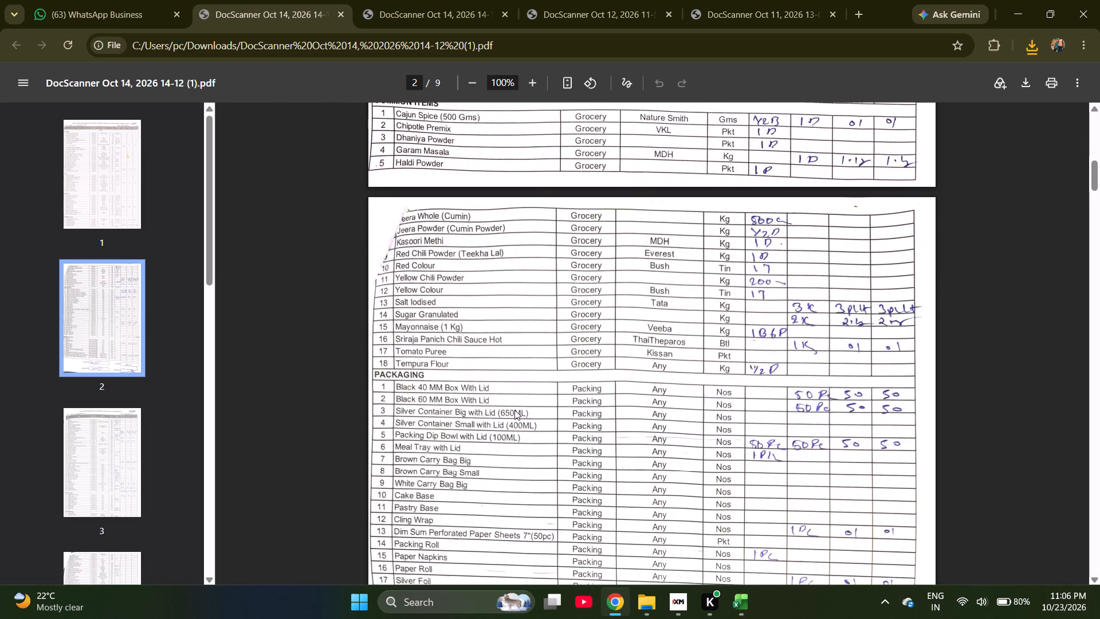
key("alt+Tab")
key("ctrl+f")
type("SR")
key("Return")
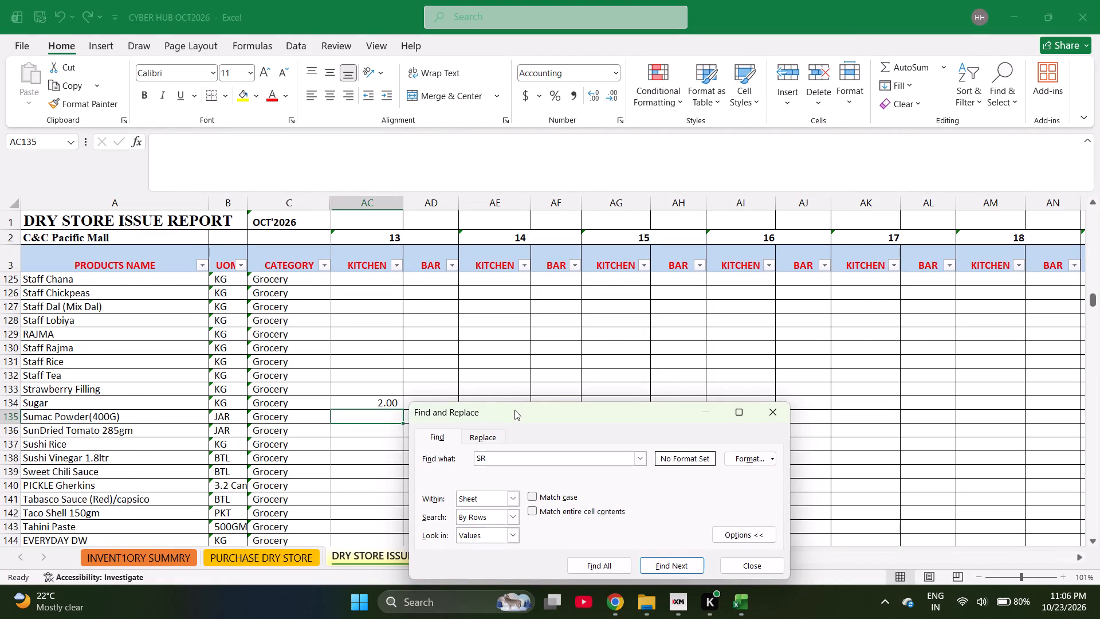
key("Escape")
key("Right")
key("Right")
key("Right")
key("alt+Tab")
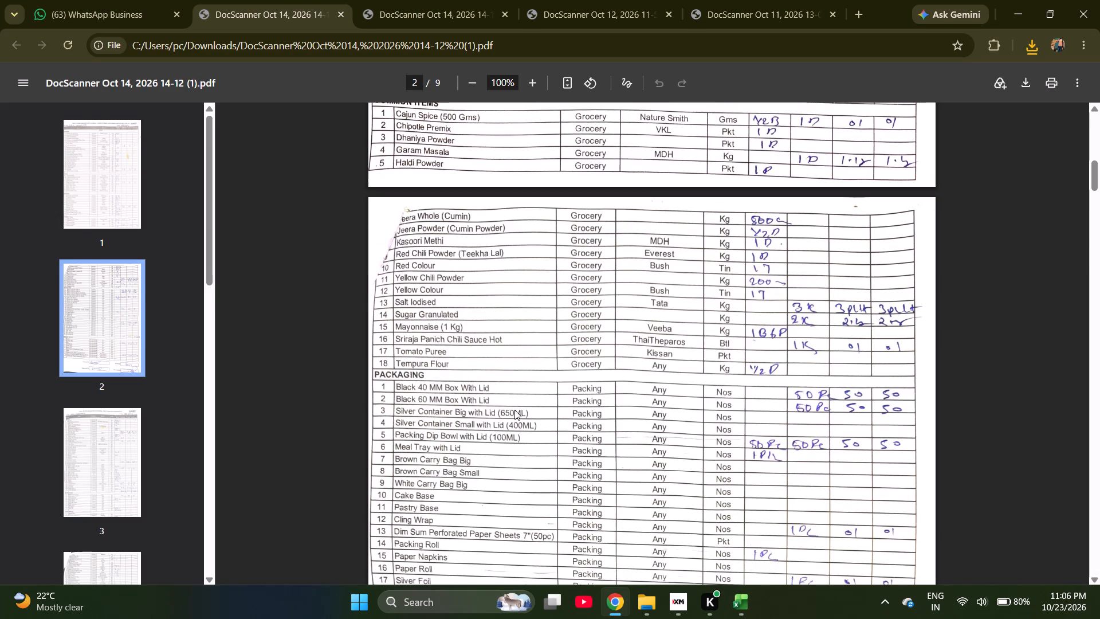
key("alt+Tab")
key("1")
key("Return")
Enter 50 in day 13 KITCHEN for the 100 ML dip cup, Black 40 MM box and Black 60 MM box in the issue report.
key("alt+Tab")
key("alt+Tab")
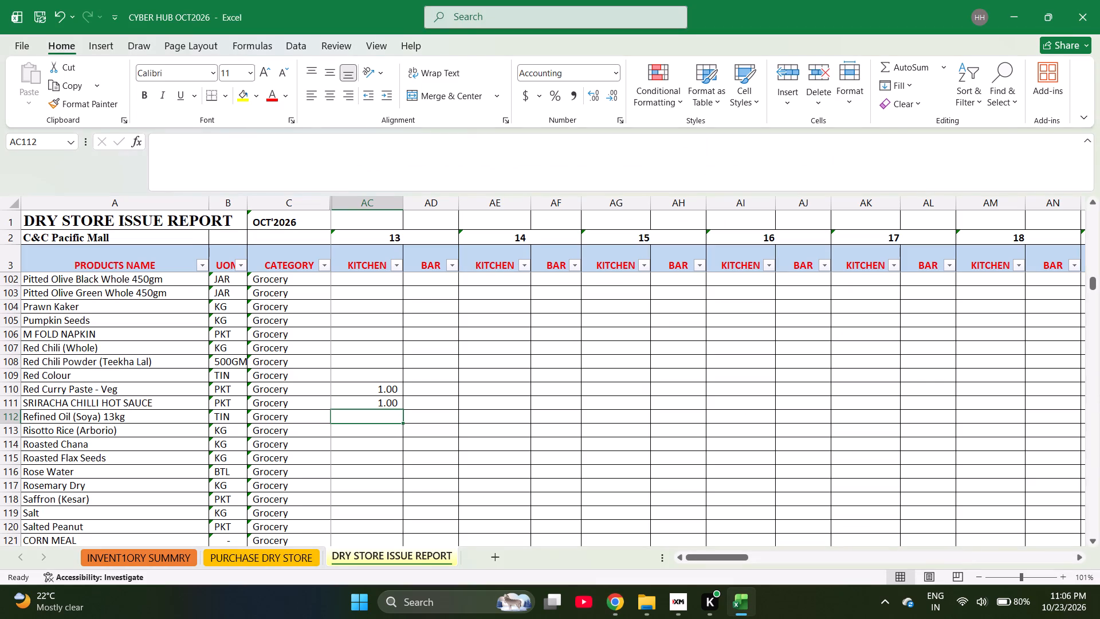
key("ctrl+f")
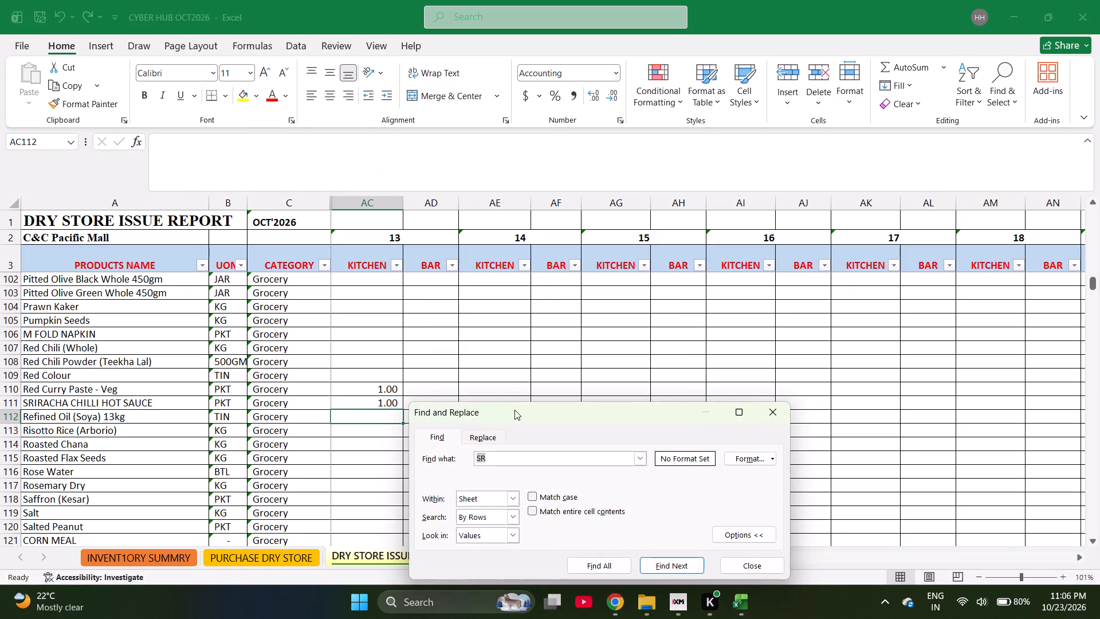
type("BOX")
key("Return")
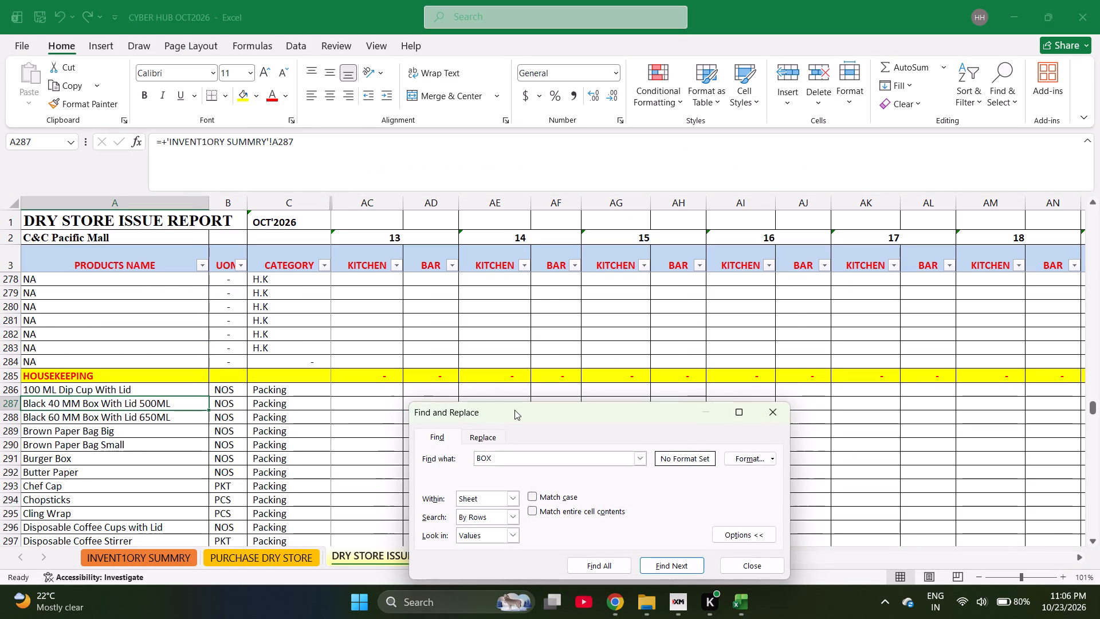
key("Escape")
key("Right")
key("Right")
key("alt+Tab")
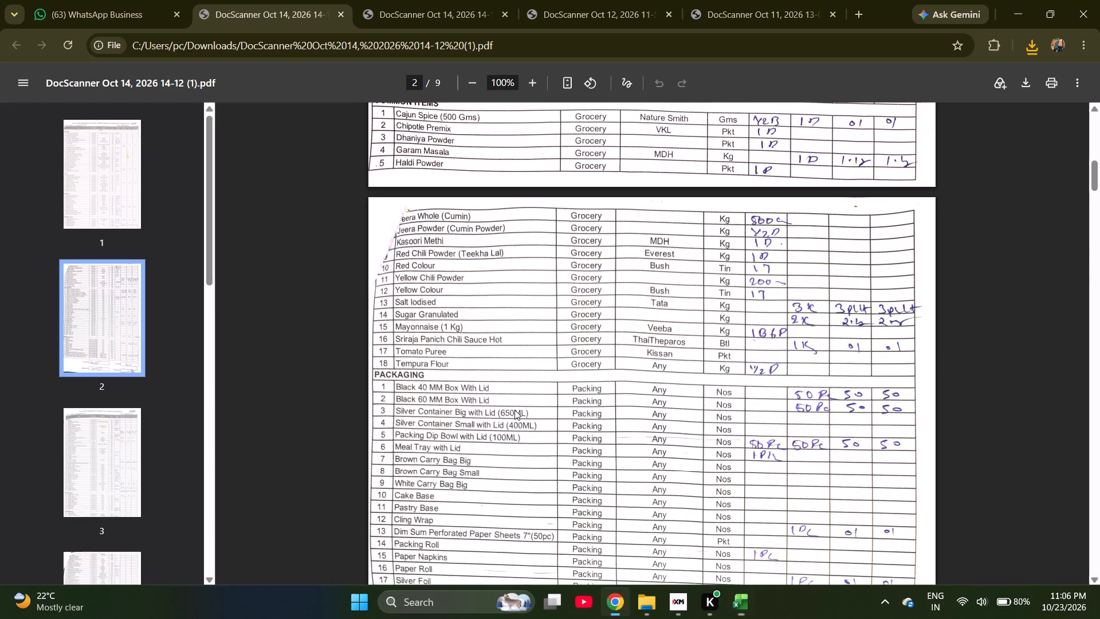
key("alt+Tab")
key("Right")
key("Up")
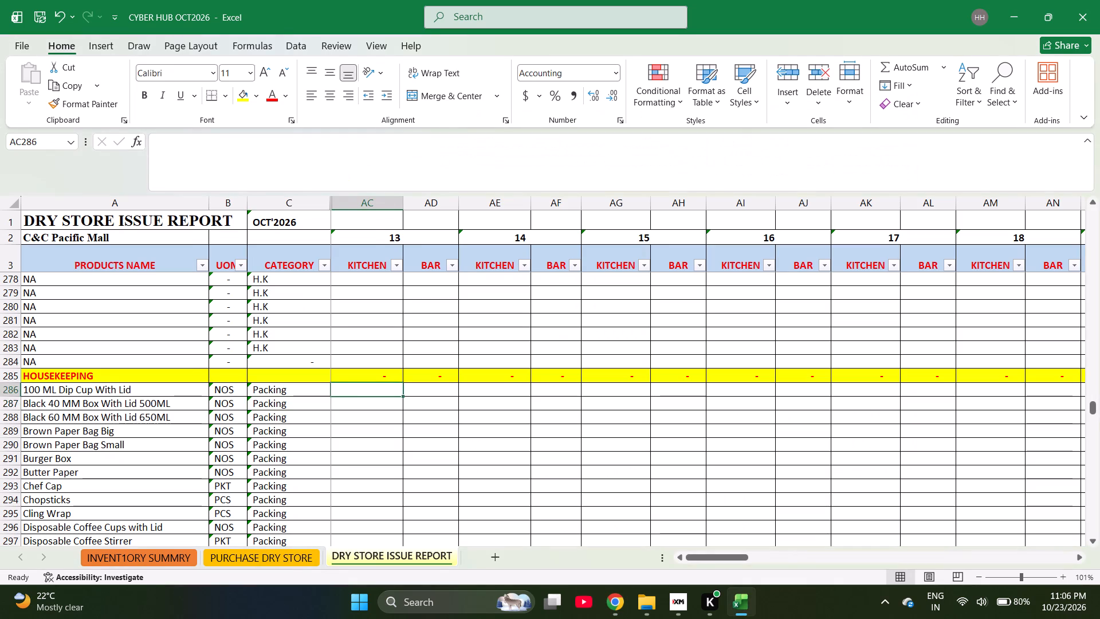
type("50")
key("Return")
type("50")
key("Return")
type("50")
key("Return")
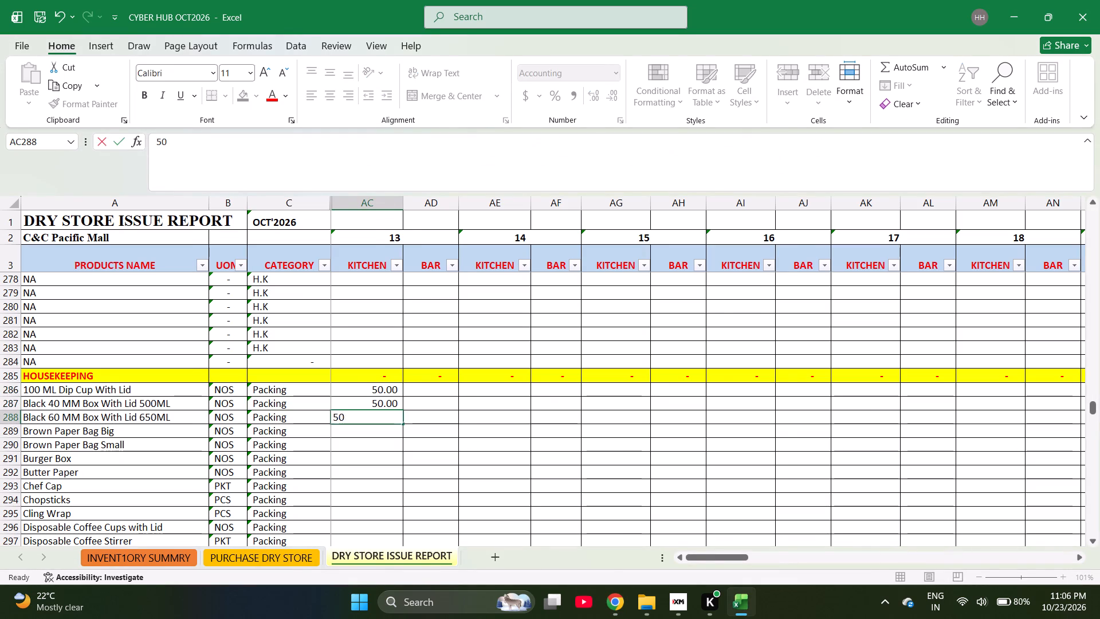
Check the rest of the Packaging and Kitchen Utility sections on requisition page 2, and return to the issue report.
key("alt+Tab")
scroll(514, 410, "down", 3)
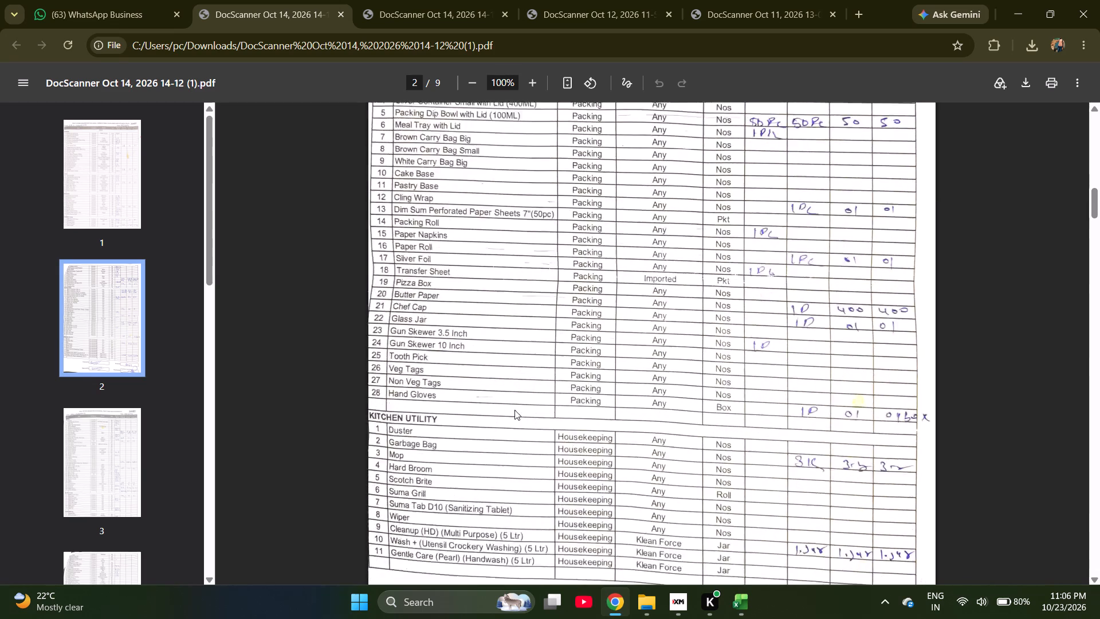
scroll(514, 410, "down", 4)
key("alt+Tab")
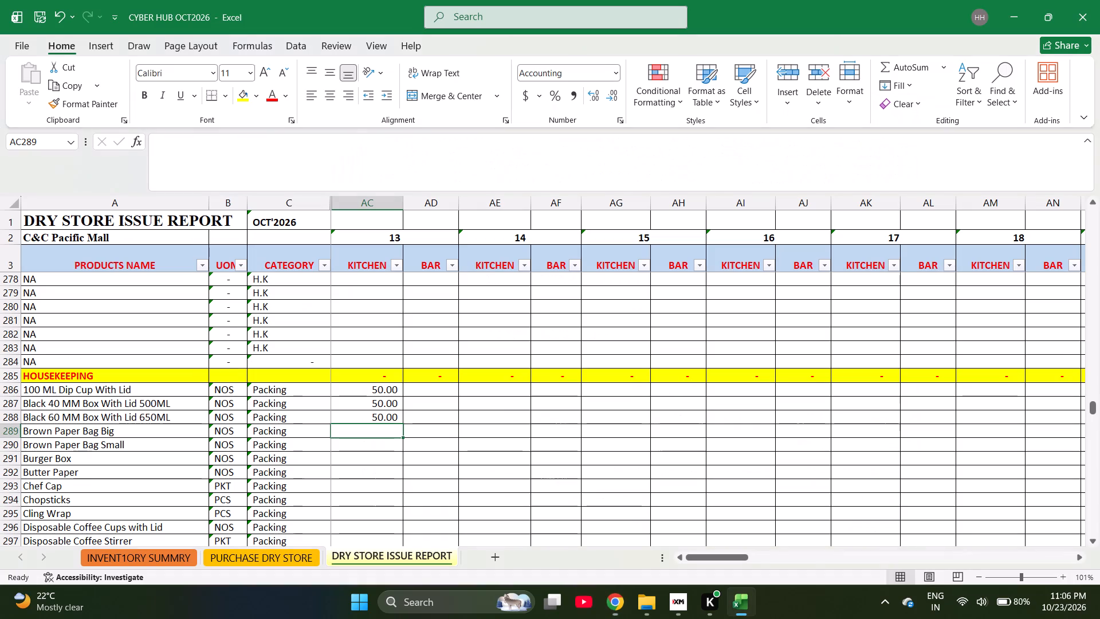
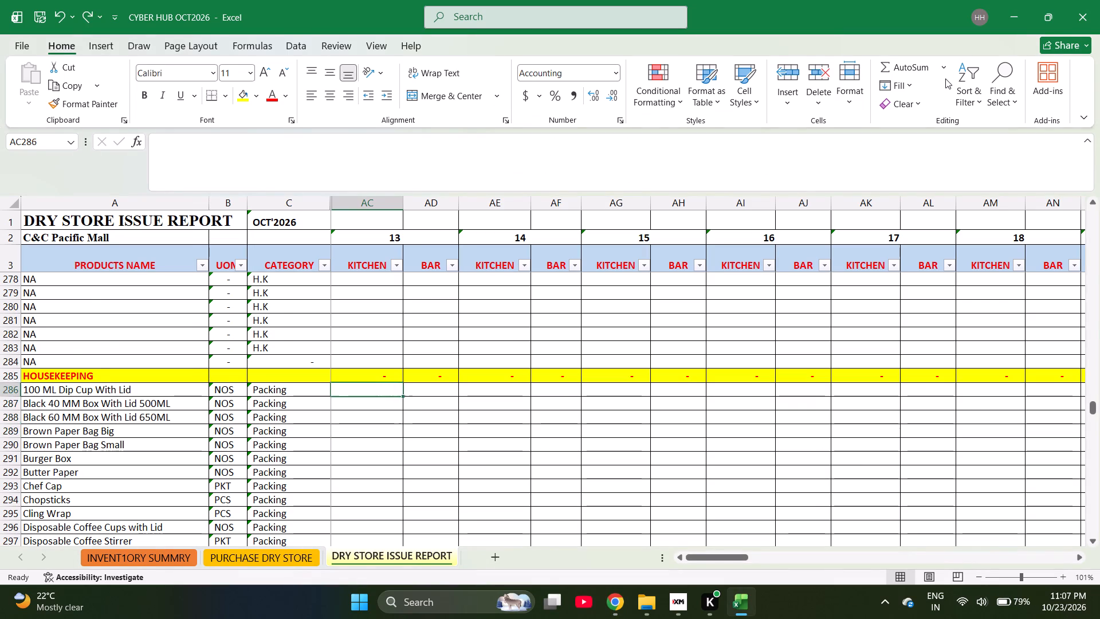
Undo the day 13 KITCHEN entries in the issue report one by one, and redo the last undone edit in day 12 BAR.
key("ctrl+z")
key("ctrl+z")
key("ctrl+z")
key("ctrl+z")
key("ctrl+z")
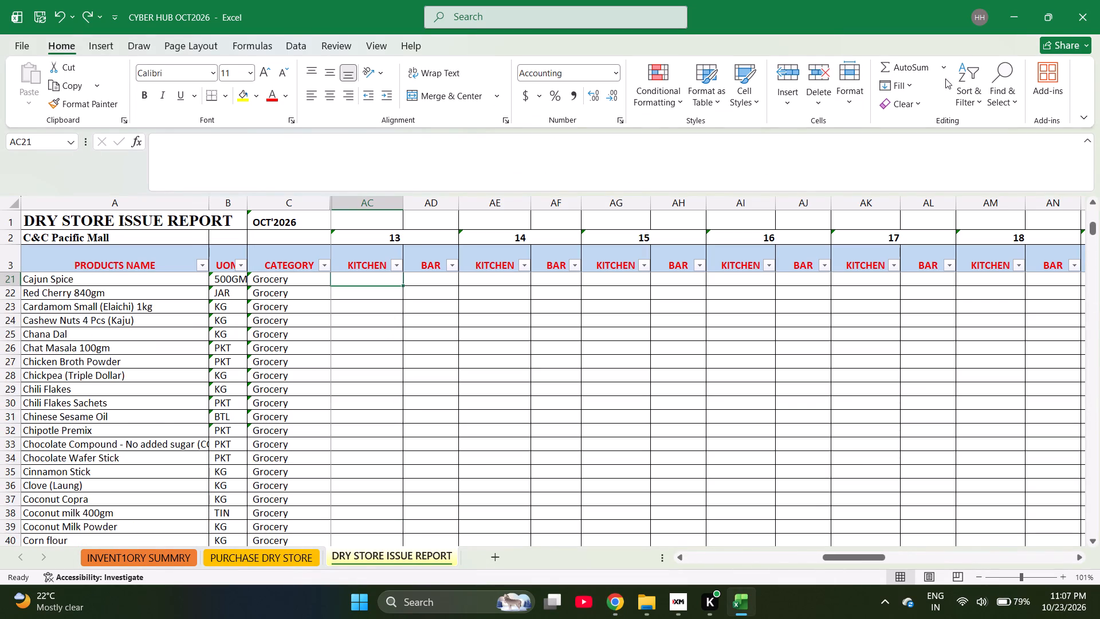
key("ctrl+z")
key("ctrl+z")
key("ctrl+z")
key("ctrl+z")
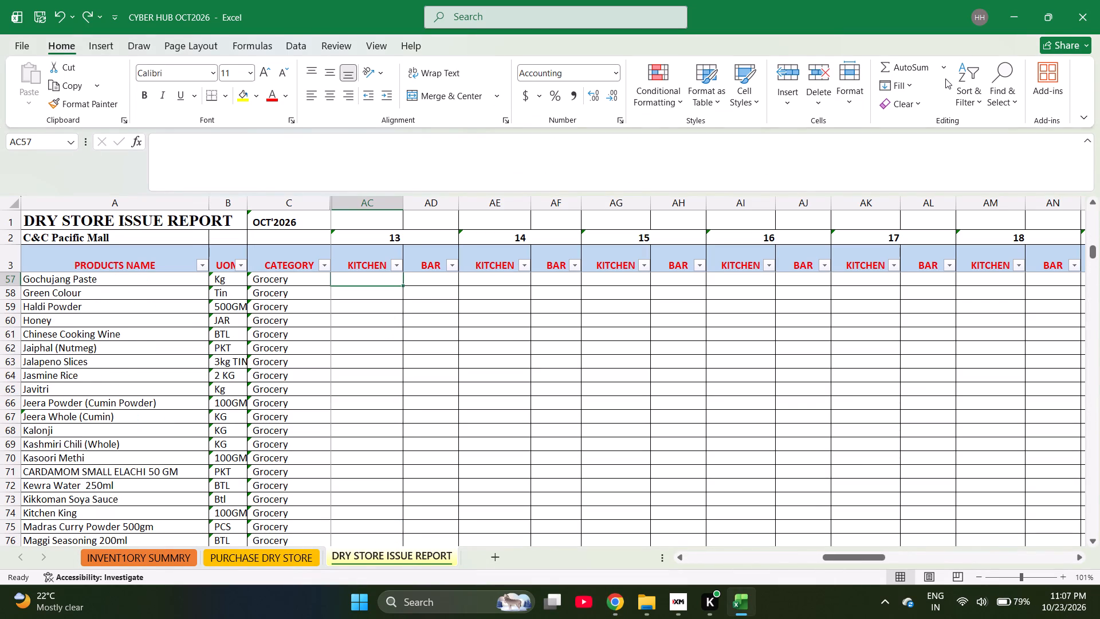
key("ctrl+z")
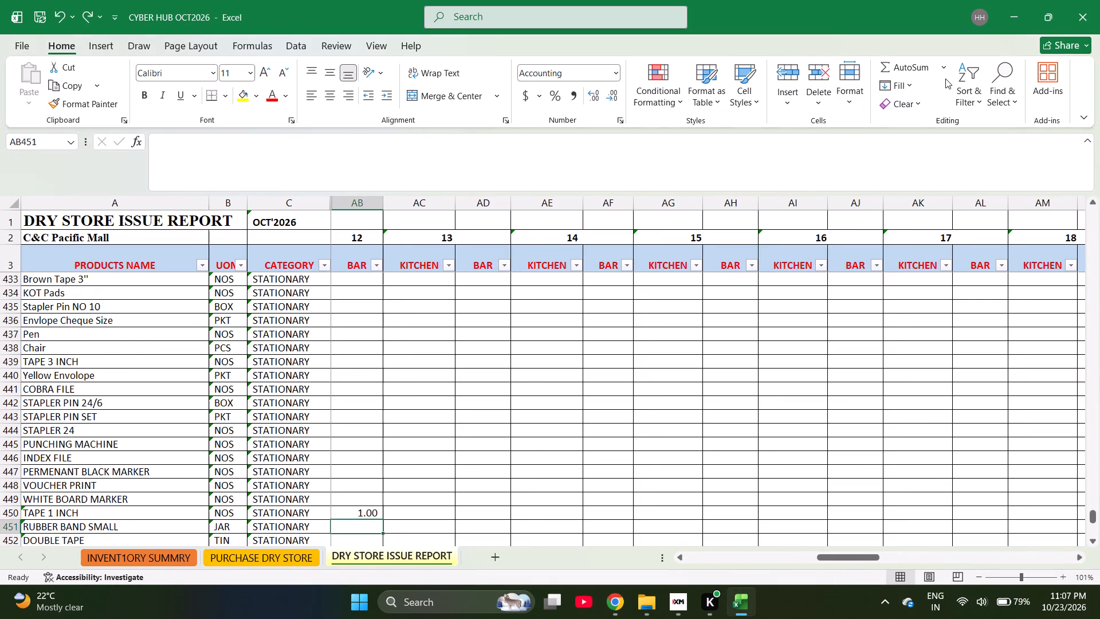
key("ctrl+y")
Look up Cashew Nuts in the 13 October requisition, find the row in the issue report and enter 1 for day 13 KITCHEN.
key("alt+Tab")
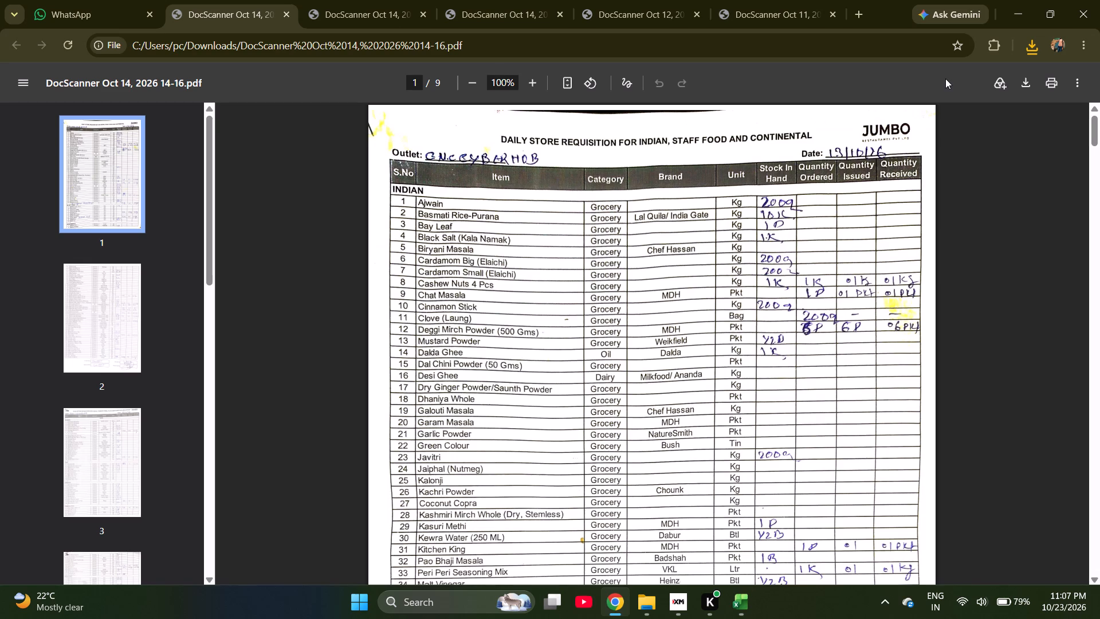
key("alt+Tab")
key("ctrl+f")
type("CASHEW")
key("Return")
key("Escape")
key("Right")
key("Right")
key("Right")
key("alt+Tab")
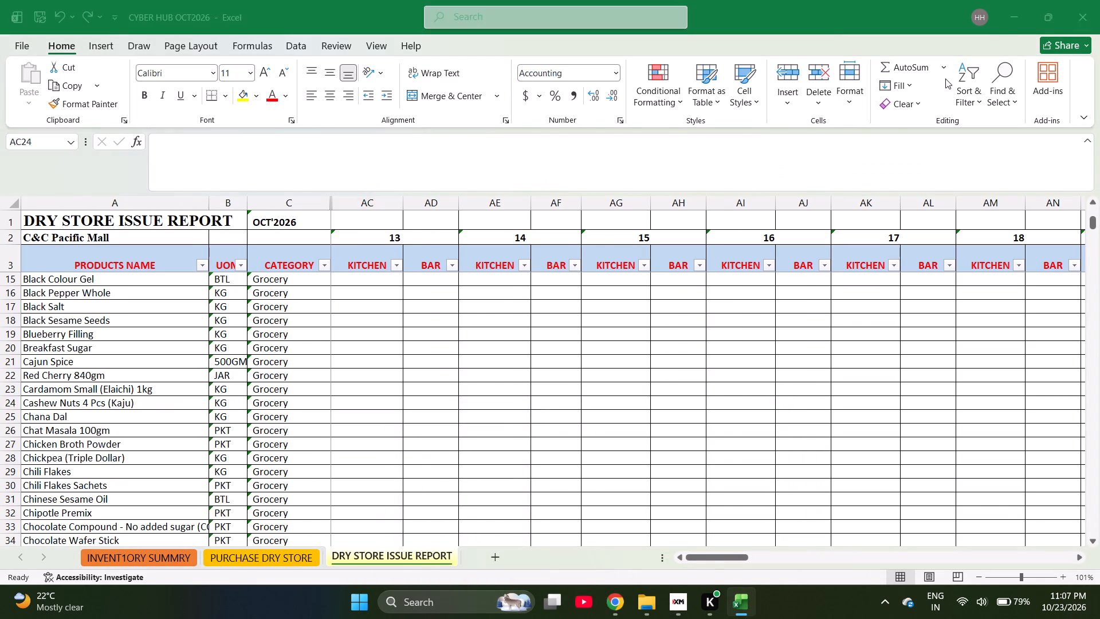
key("alt+Tab")
key("1")
key("Return")
Find the Chat Masala 100gm row in the issue report and enter 1 as its day 13 KITCHEN quantity from the requisition.
key("alt+Tab")
key("alt+Tab")
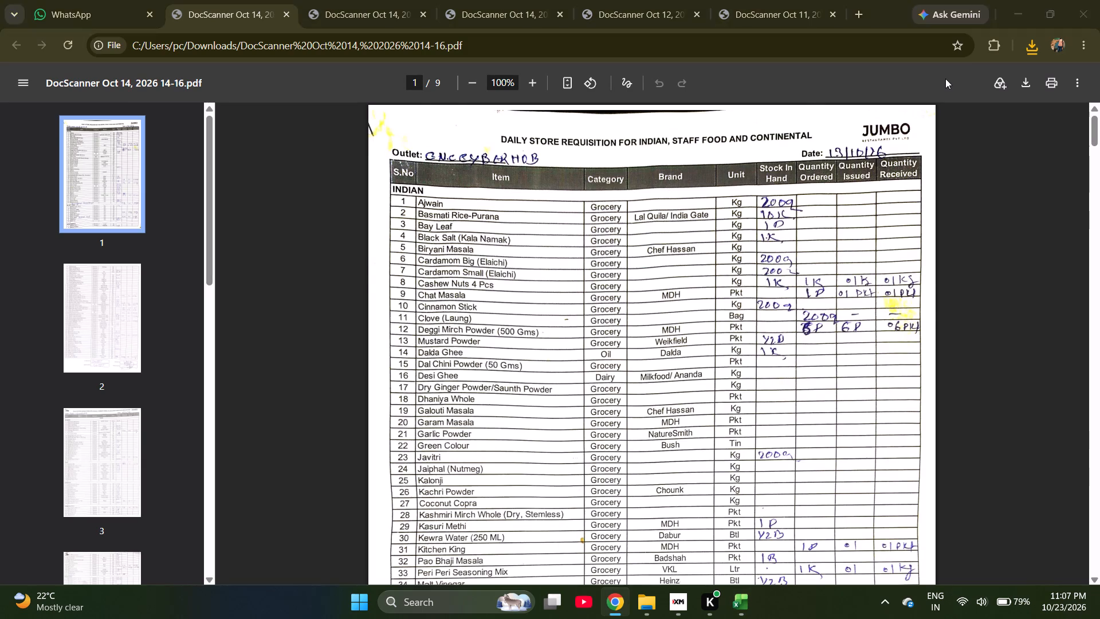
key("alt+Tab")
key("alt+Tab")
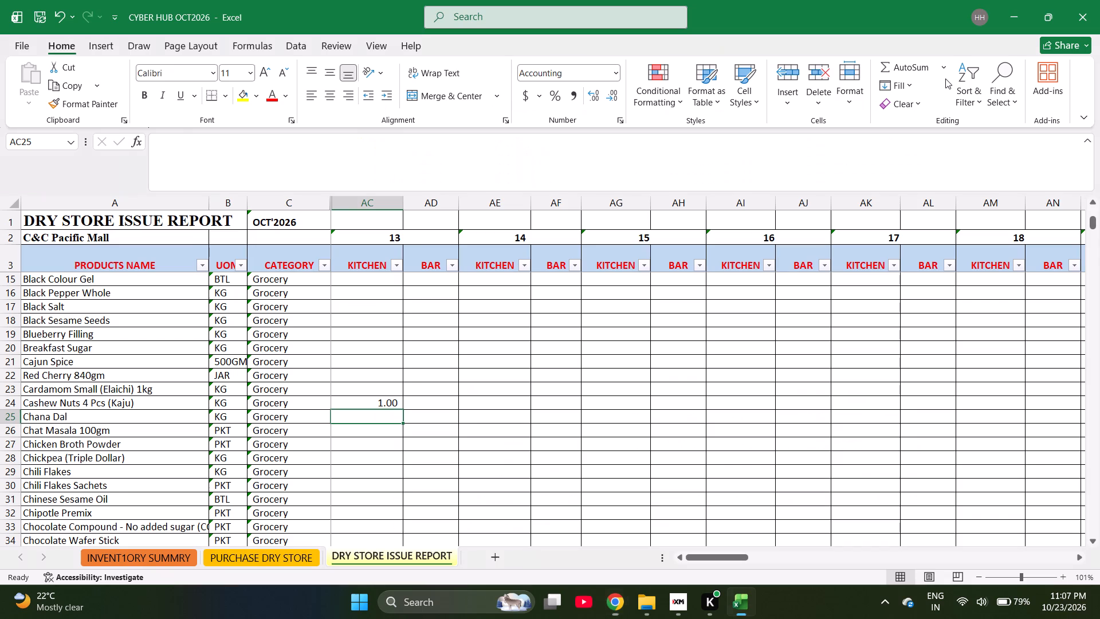
key("ctrl+f")
type("CHAT")
key("Return")
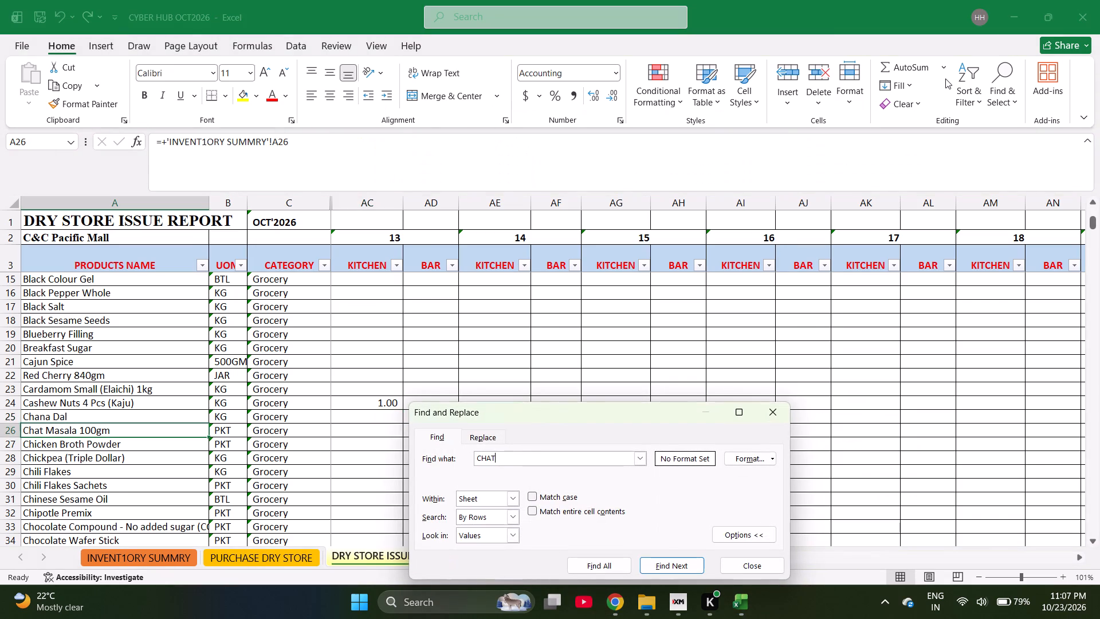
key("Escape")
key("Right")
key("Right")
key("Right")
key("alt+Tab")
key("alt+Tab")
key("1")
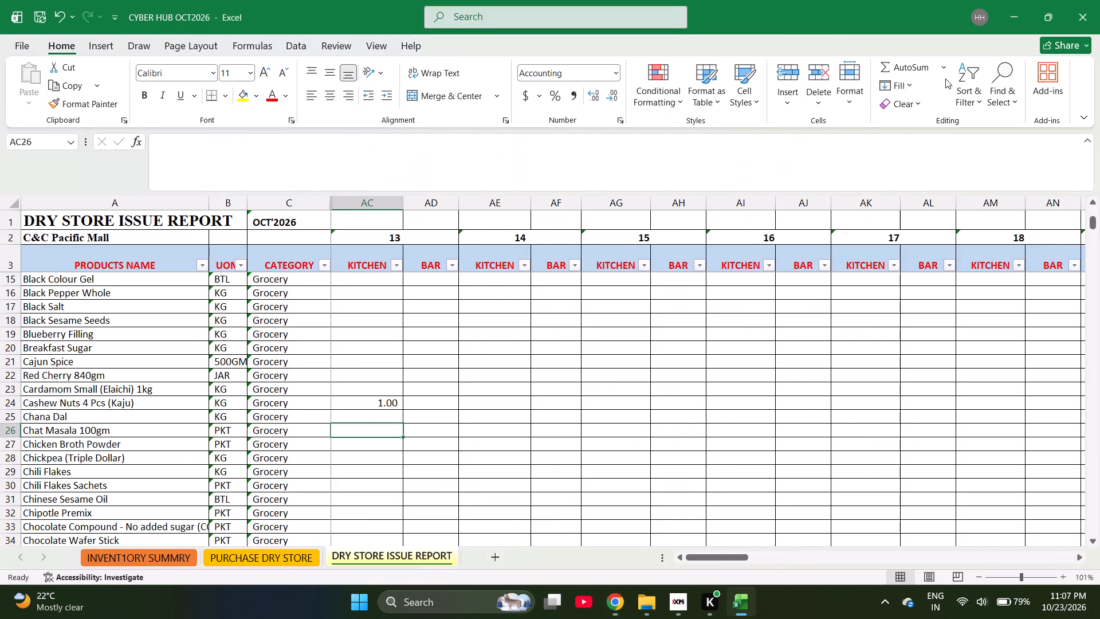
key("Return")
Find the Deggi Mirch Powder row in the issue report and enter 6 as its day 13 KITCHEN quantity from the requisition.
key("alt+Tab")
key("alt+Tab")
key("ctrl+f")
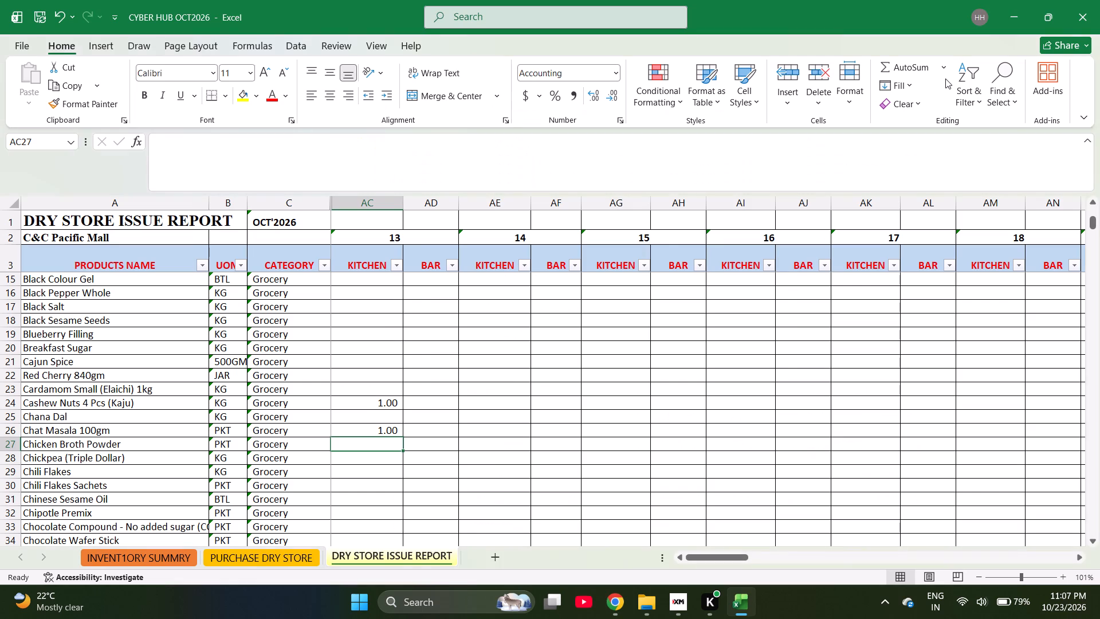
type("DEGG")
key("Return")
key("Escape")
key("Right")
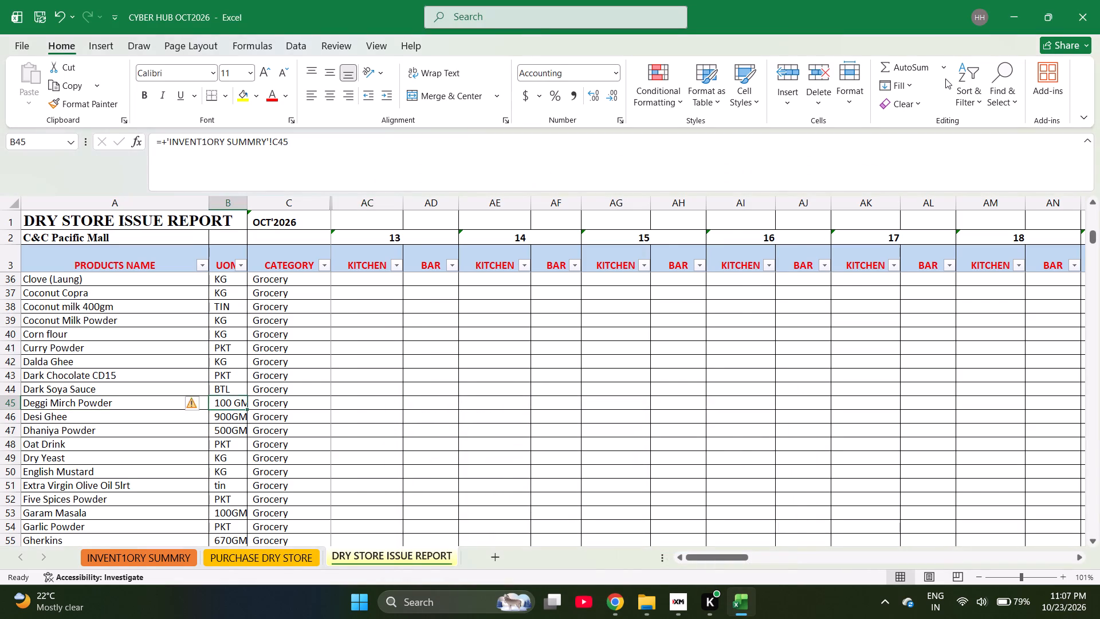
key("Right")
key("alt+Tab")
key("alt+Tab")
key("Right")
key("6")
key("Return")
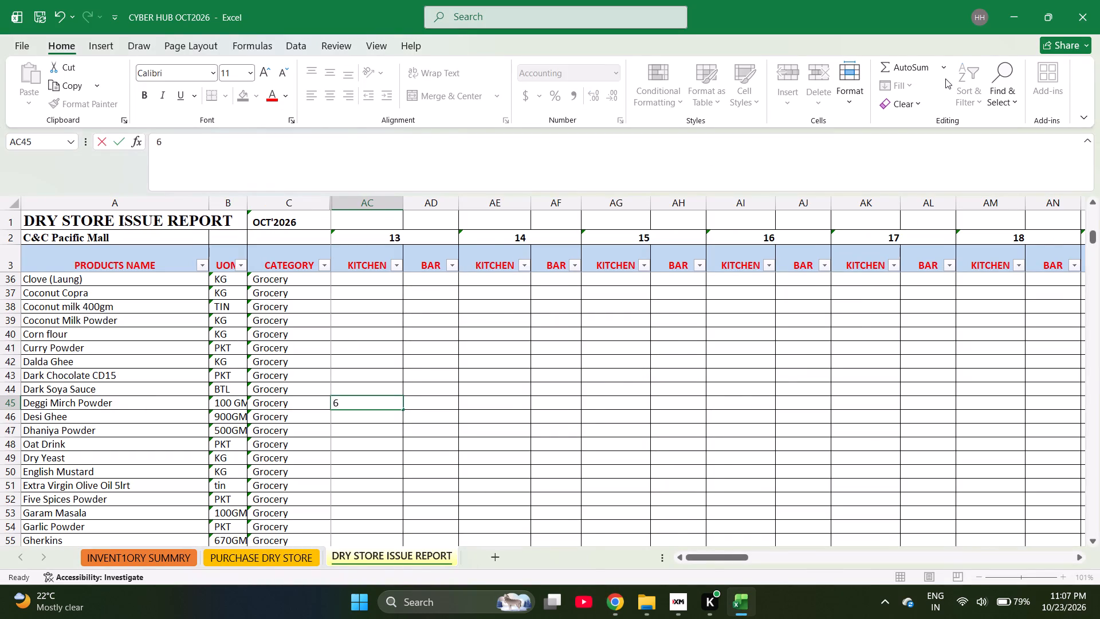
Continue down requisition page 1 to Kitchen King, find its row in the issue report and enter 1 for day 13 KITCHEN.
key("alt+Tab")
key("Down")
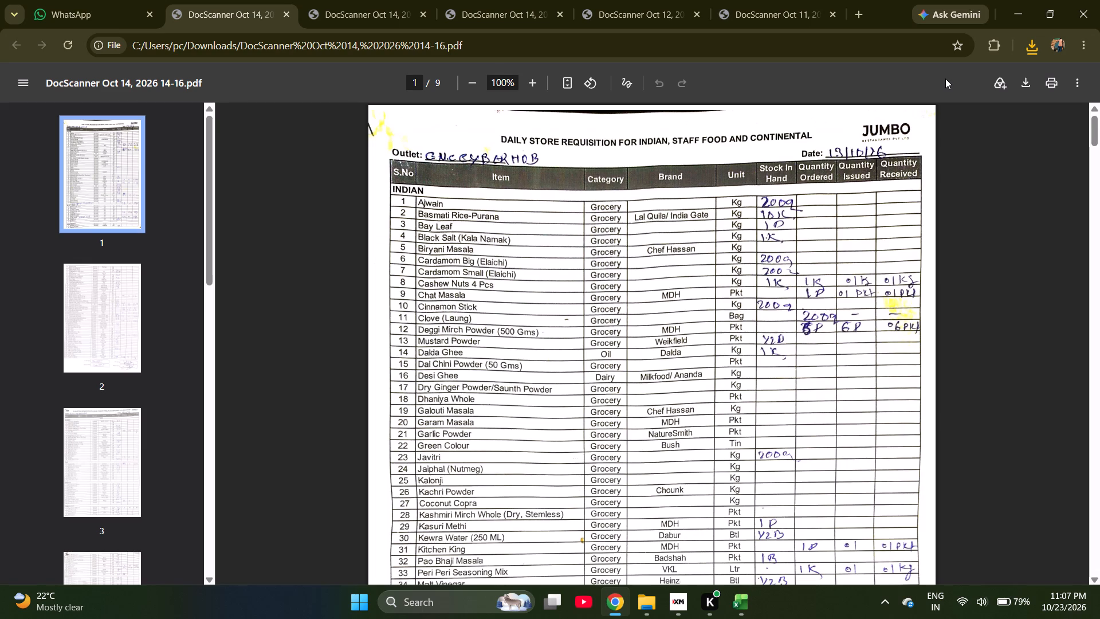
left_click(945, 79)
key("Down")
key("Down")
key("Down")
left_click(923, 244)
key("Down")
key("Down")
key("Down")
key("Down")
key("Down")
key("Down")
key("alt+Tab")
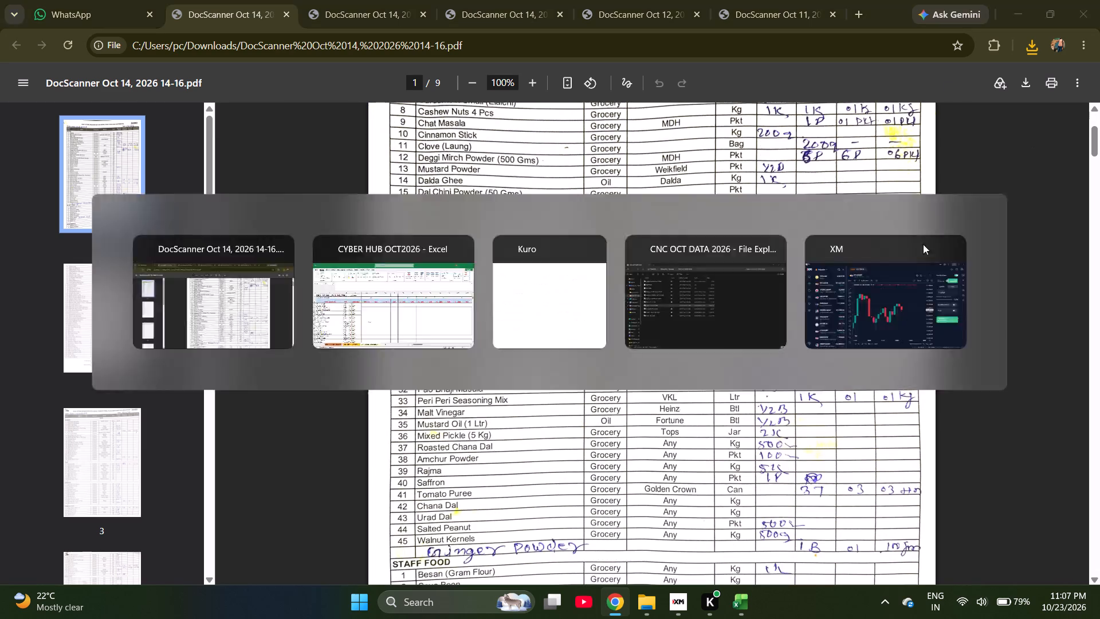
key("ctrl+f")
type("KITCHEN K")
key("Return")
key("Escape")
key("Right")
key("Right")
key("Right")
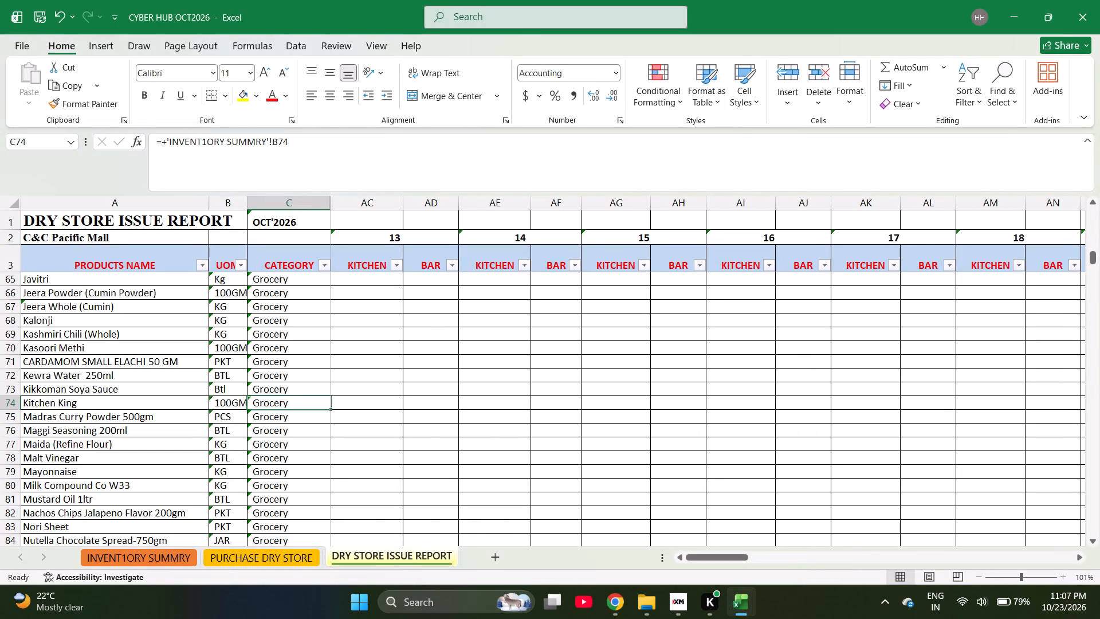
key("alt+Tab")
key("alt+Tab")
key("1")
key("Return")
Look up Peri Peri Seasoning Mix in the requisition and enter 1 in day 13 KITCHEN for Peri Peri Premix in the issue report.
key("alt+Tab")
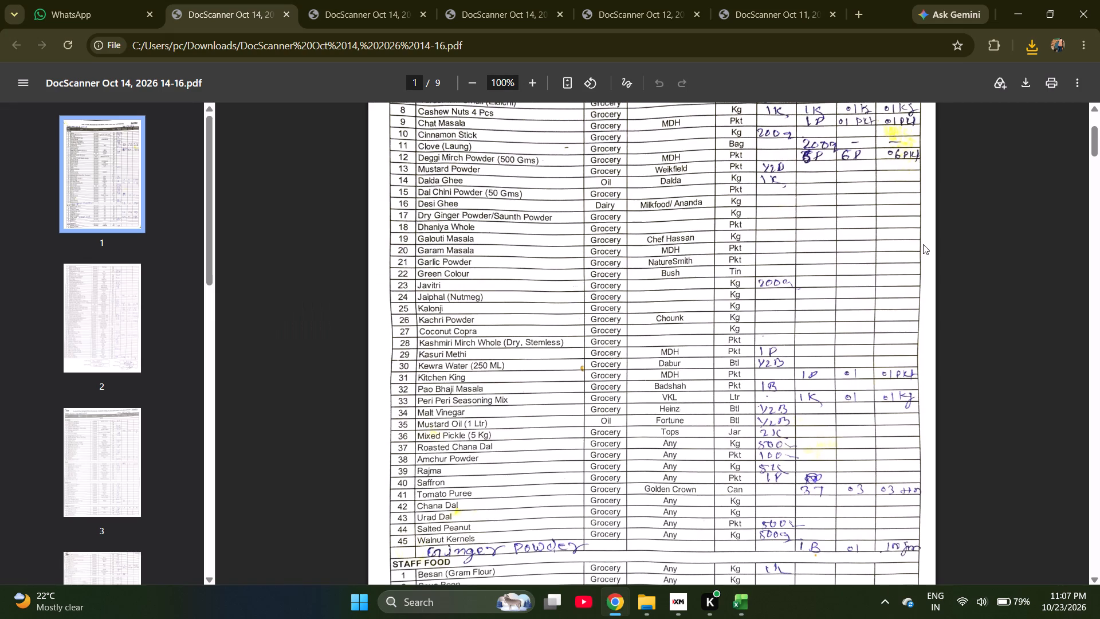
key("alt+Tab")
key("ctrl+f")
type("PERI PERI")
key("Return")
key("Escape")
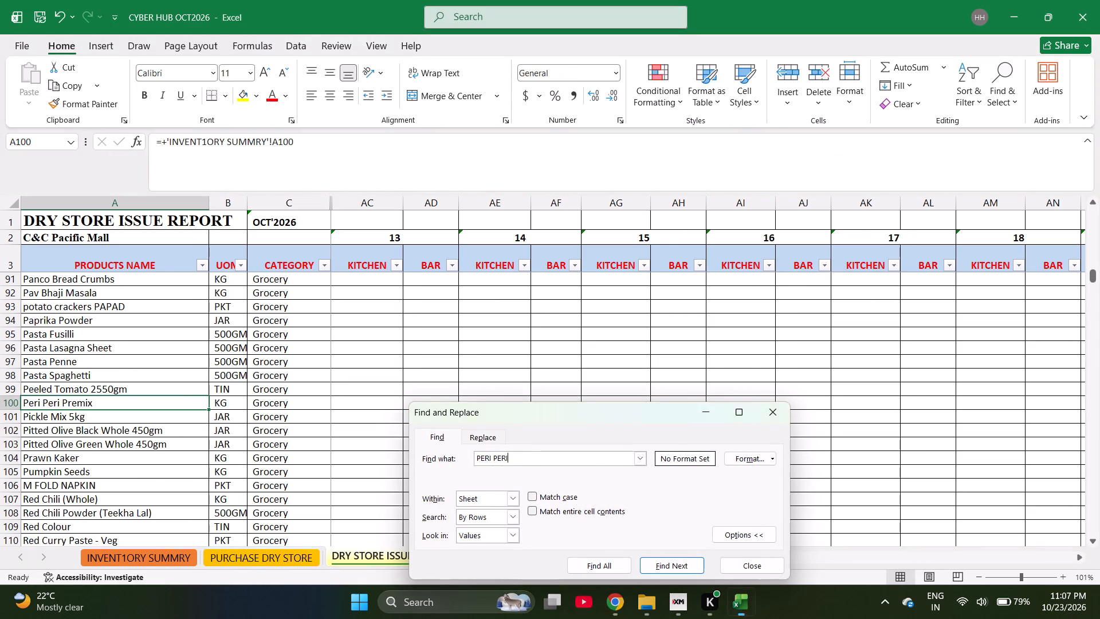
key("Right")
key("Right")
key("Right")
key("alt+Tab")
key("alt+Tab")
key("1")
key("Return")
Find the Tomato Puree row in the issue report and enter 3 as its day 13 KITCHEN quantity from the requisition.
key("alt+Tab")
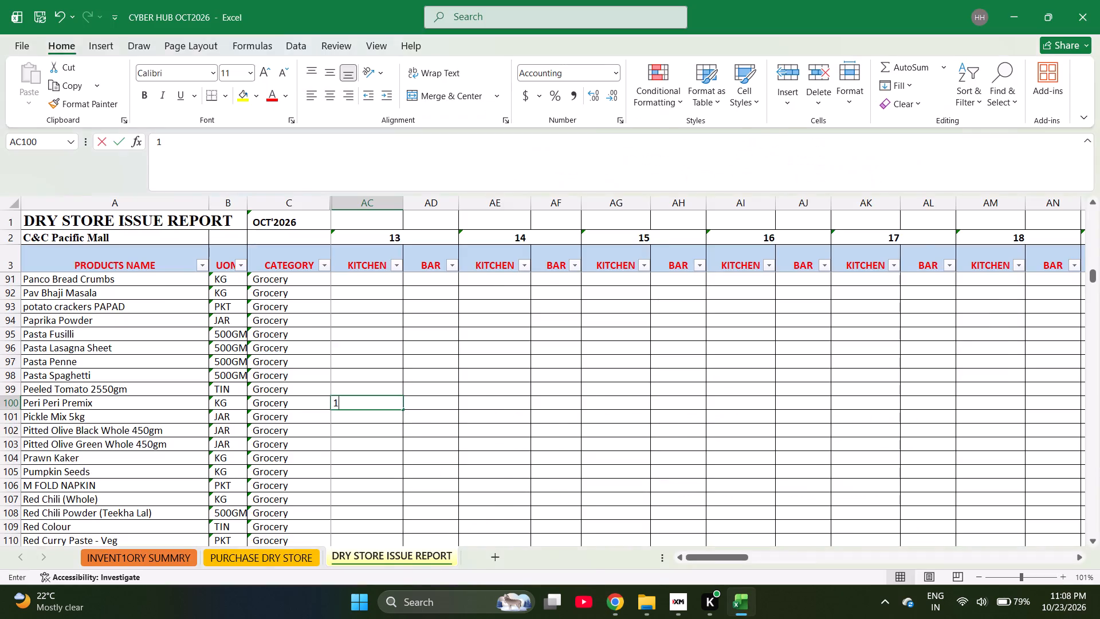
key("alt+Tab")
key("ctrl+f")
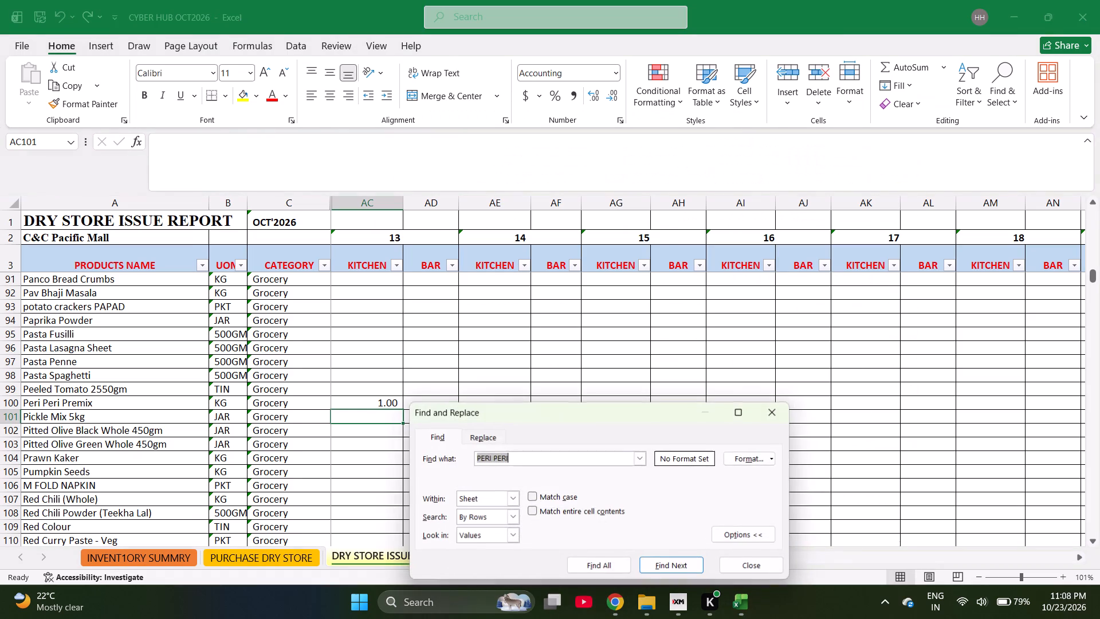
type("PUREE")
key("Return")
key("Escape")
key("Right")
key("Right")
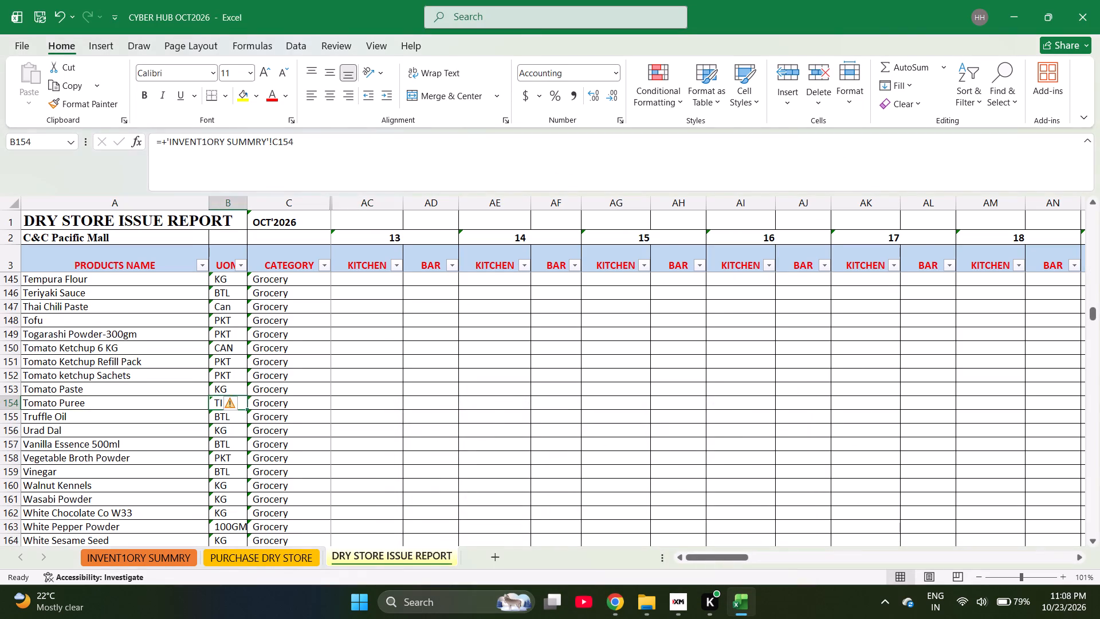
key("Right")
key("alt+Tab")
key("alt+Tab")
key("3")
key("Return")
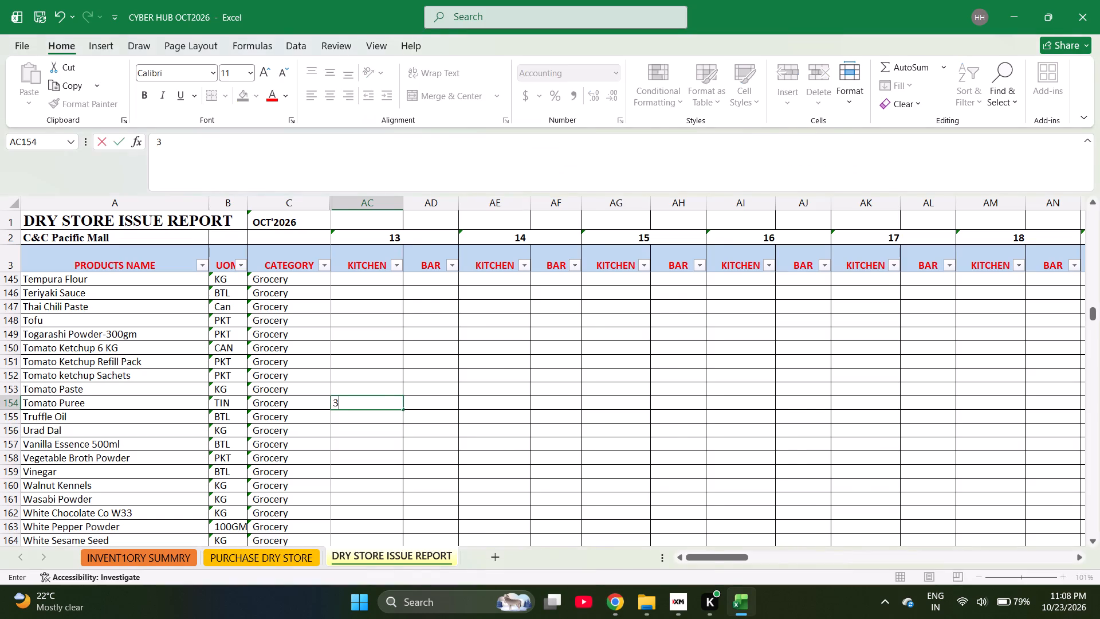
Find Ginger Powder in the issue report and enter 1 for day 13 KITCHEN, matching the handwritten line in the requisition.
key("alt+Tab")
key("alt+Tab")
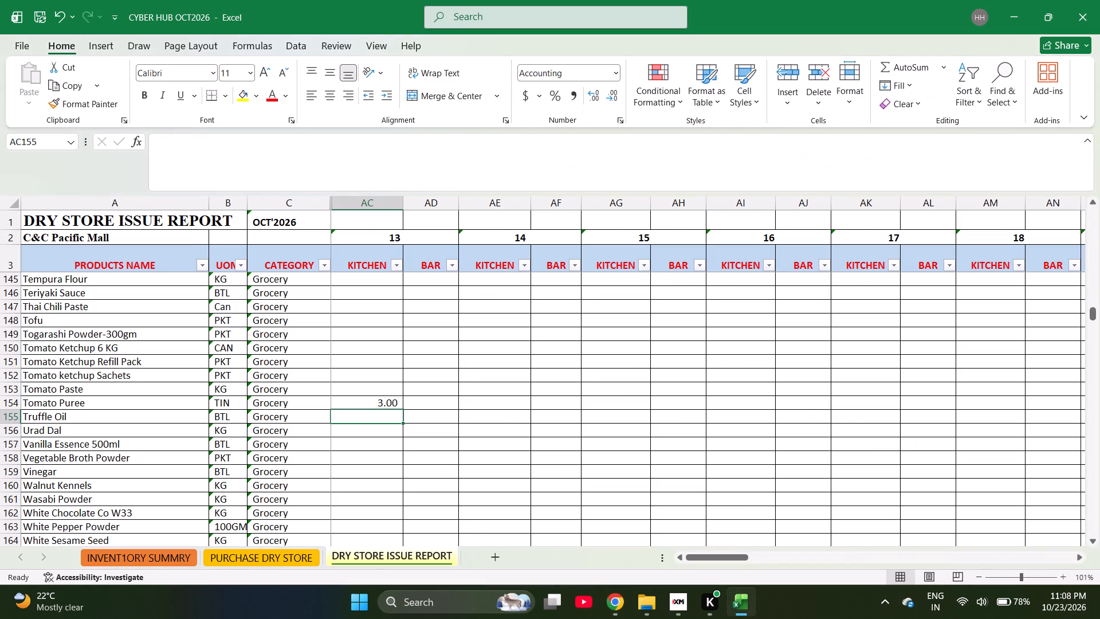
key("ctrl+f")
type("GINGER P")
key("Return")
key("Escape")
key("Right")
key("Right")
key("Right")
key("alt+Tab")
key("alt+Tab")
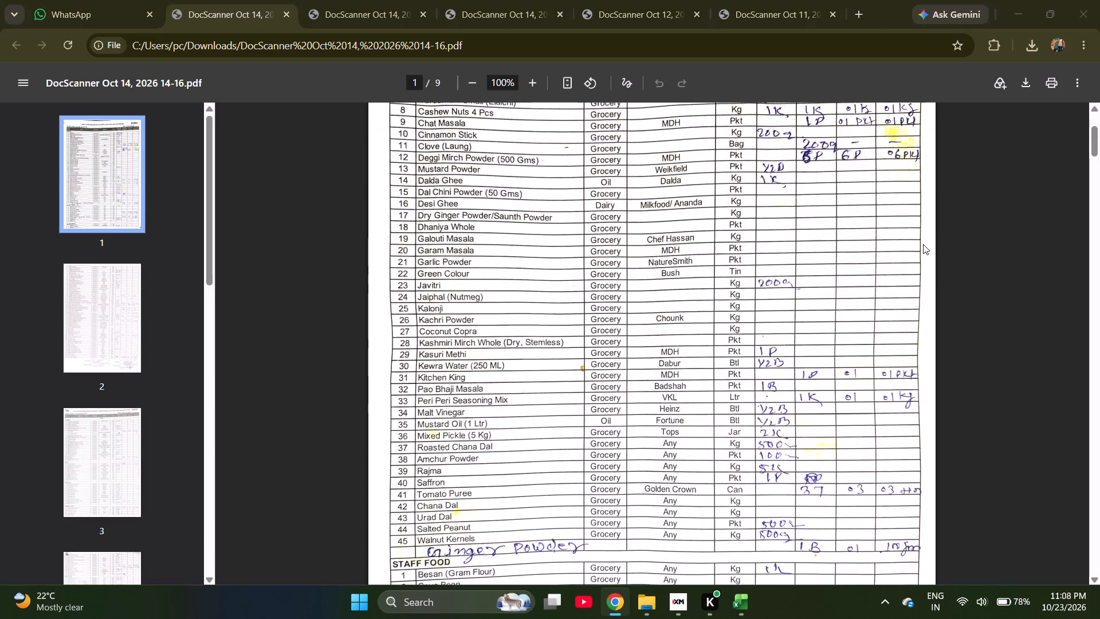
key("1")
key("Return")
Check the requisition's Staff Food section, find the RAJMA row in the issue report and enter 3 for day 13 KITCHEN.
key("alt+Tab")
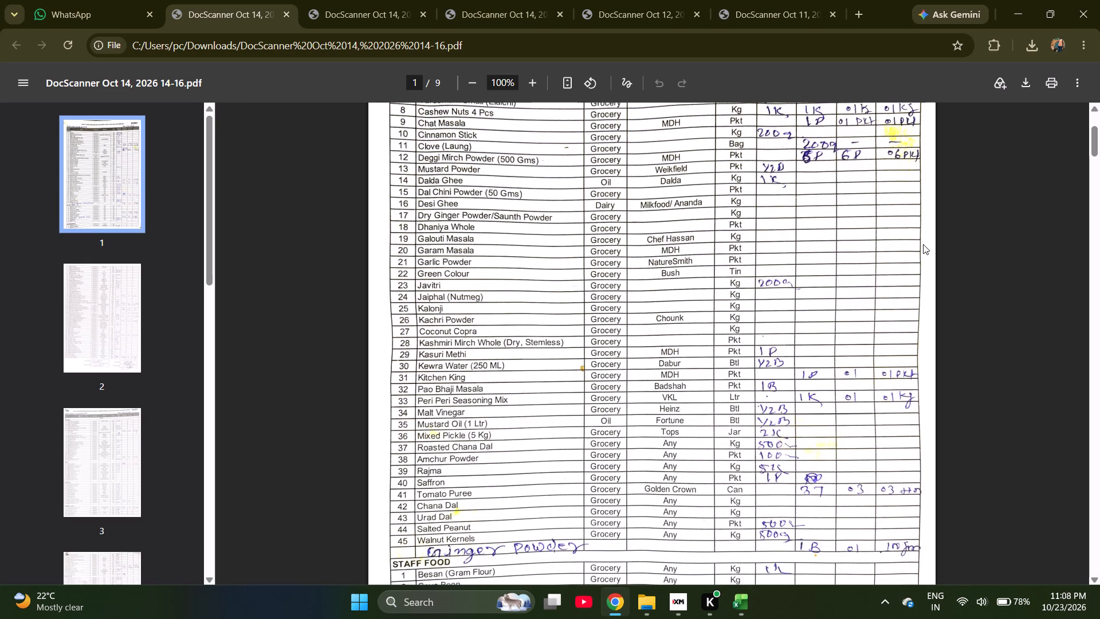
key("Down")
key("Down")
key("Down")
key("Down")
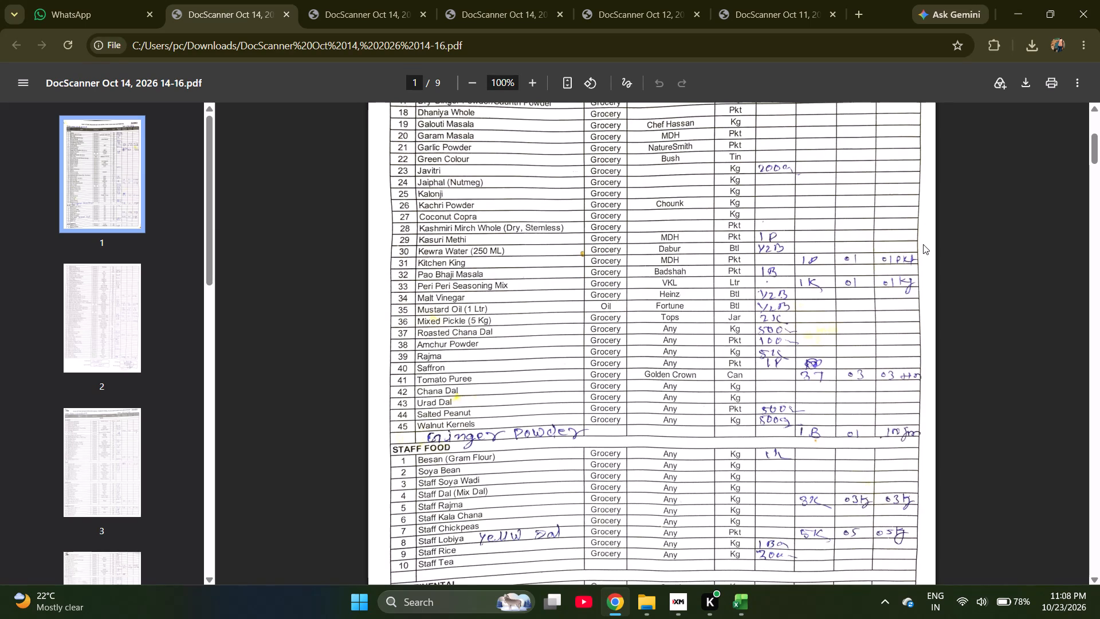
key("alt+Tab")
key("ctrl+f")
type("RAJ")
key("Return")
key("Escape")
key("Right")
key("Right")
key("Right")
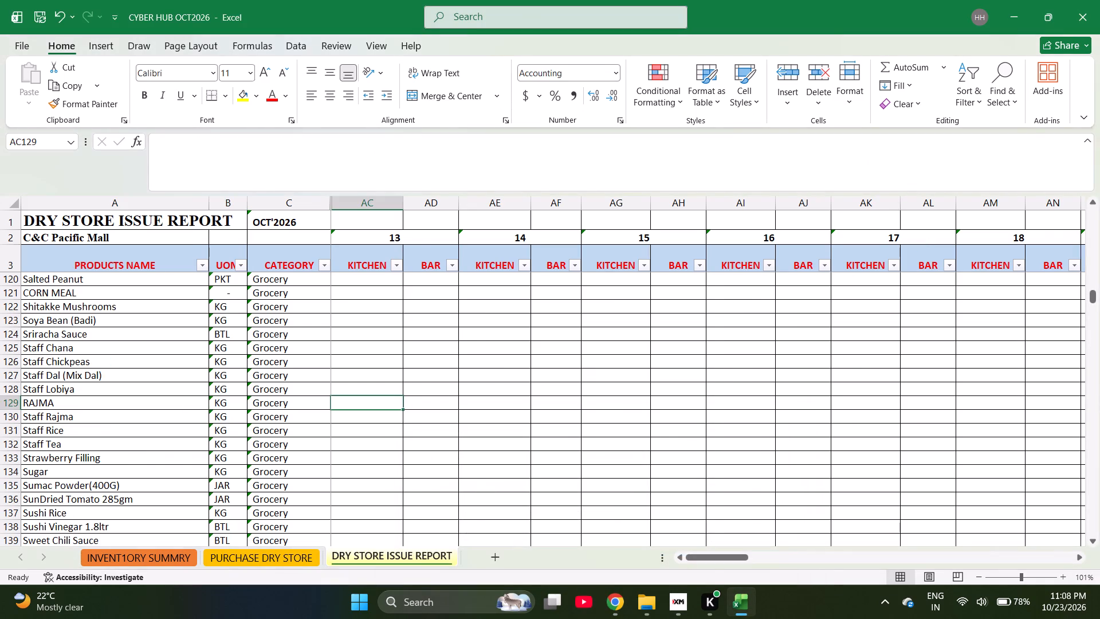
key("alt+Tab")
key("alt+Tab")
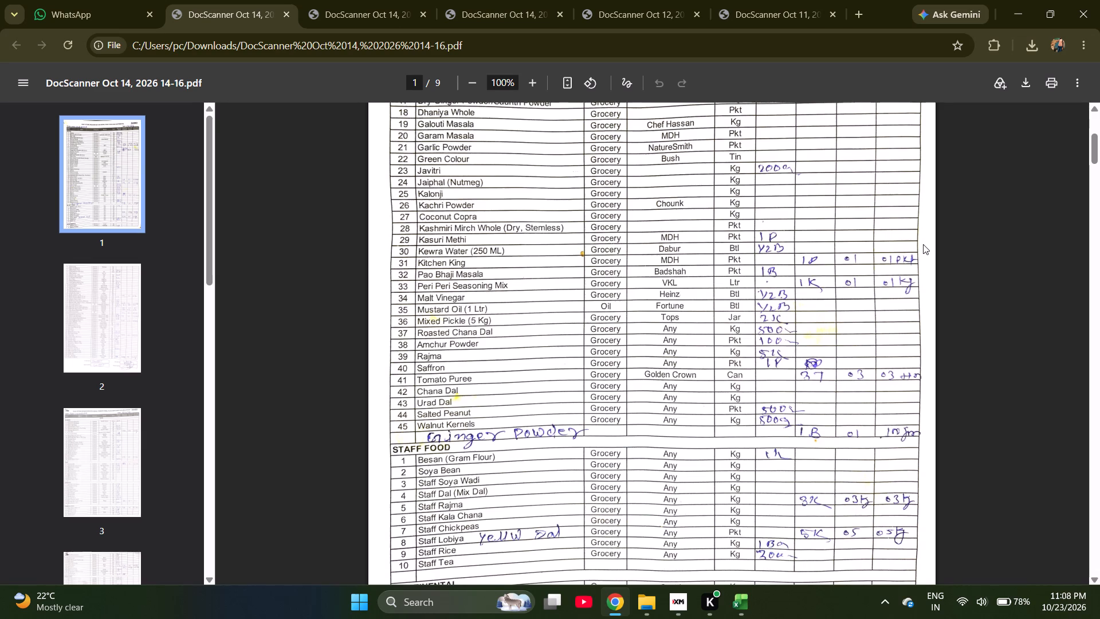
key("1")
key("alt+Tab")
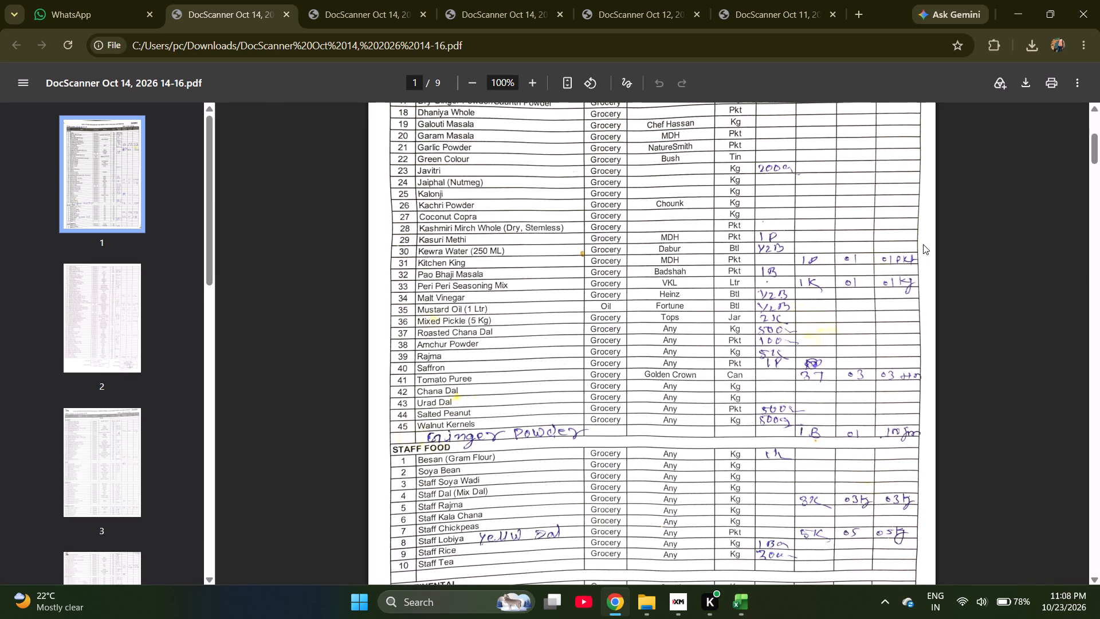
key("alt+Tab")
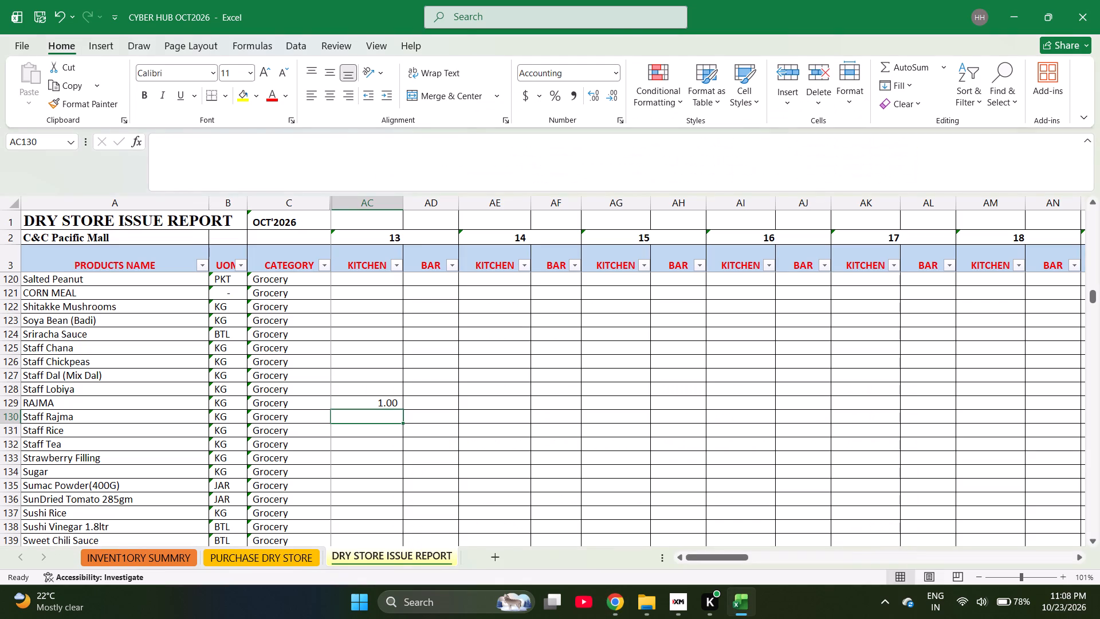
key("Up")
key("3")
key("Return")
Check the rest of the Staff Food section, find the Staff Lobiya row in the issue report and enter 5 for day 13 KITCHEN.
key("alt+Tab")
key("alt+Tab")
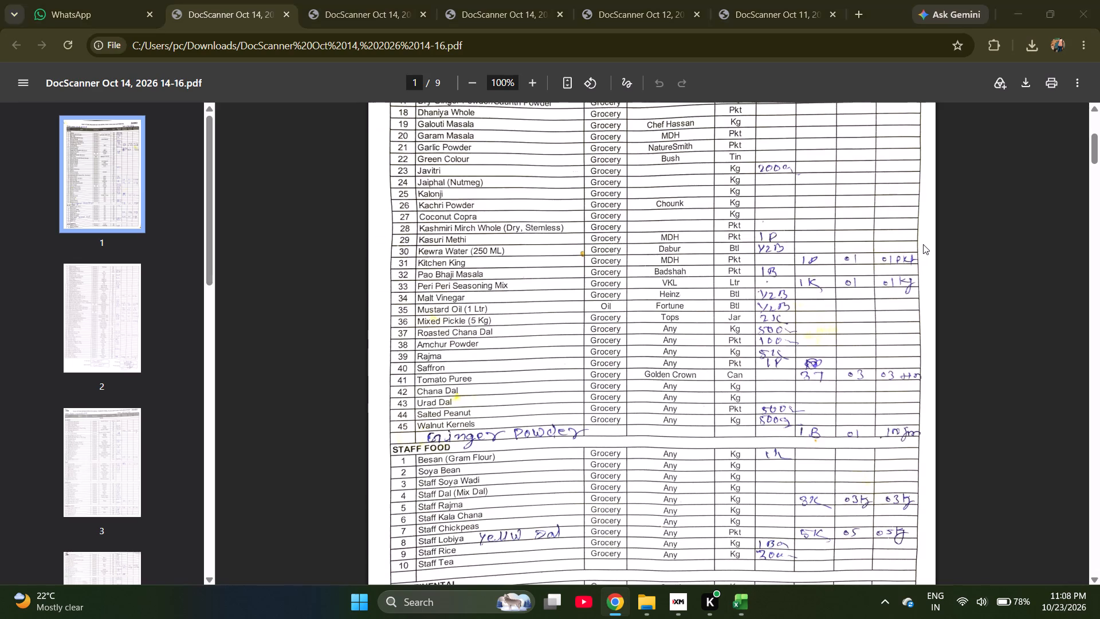
key("alt+Tab")
left_click(923, 244)
key("Down")
key("Down")
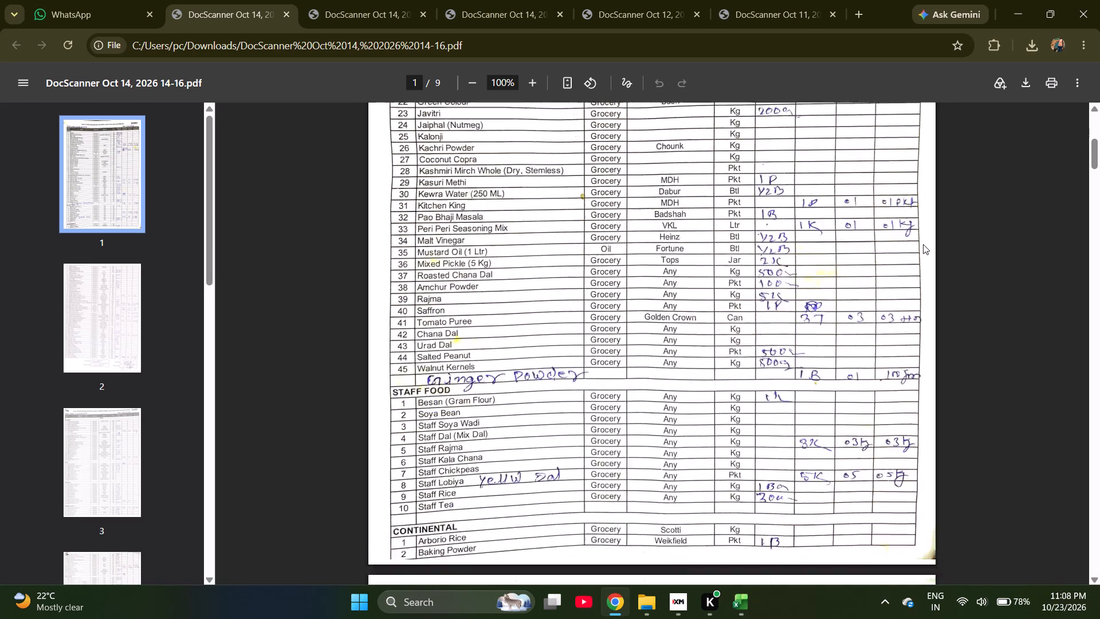
key("Down")
key("Down")
key("Down")
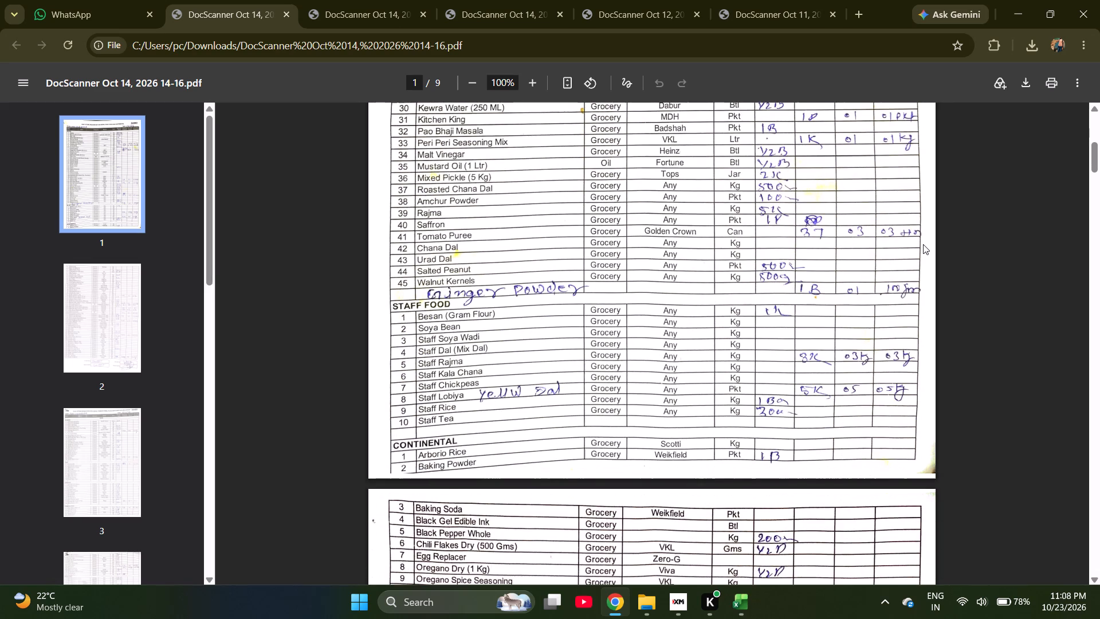
key("alt+Tab")
key("ctrl+f")
type("staff l")
key("Return")
key("Escape")
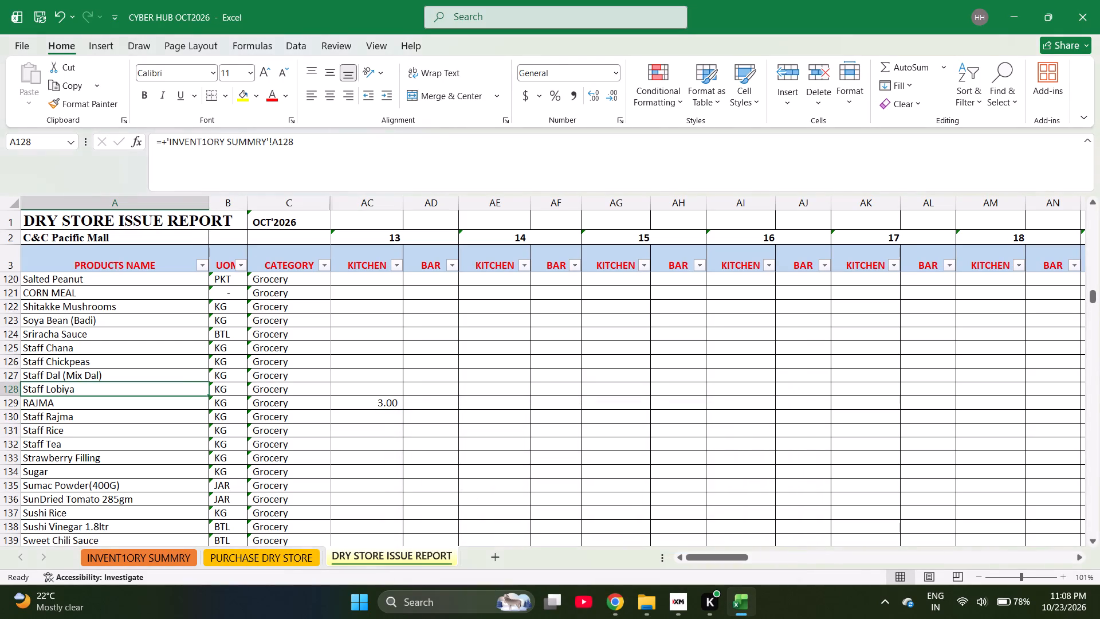
key("Right")
key("Right")
key("Right")
key("alt+Tab")
key("alt+Tab")
key("5")
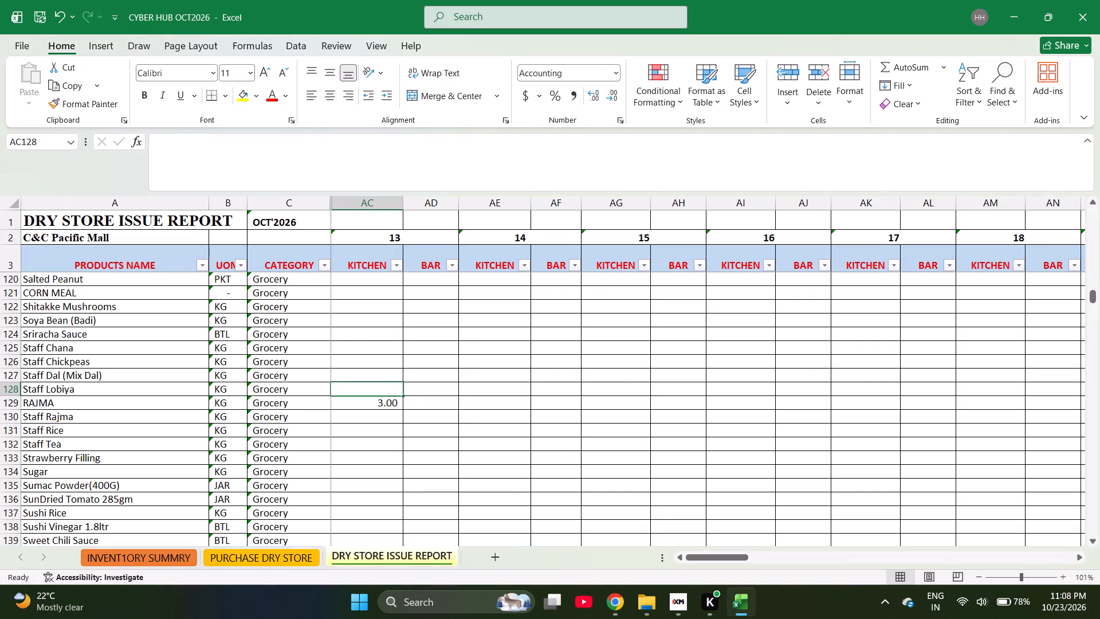
key("Return")
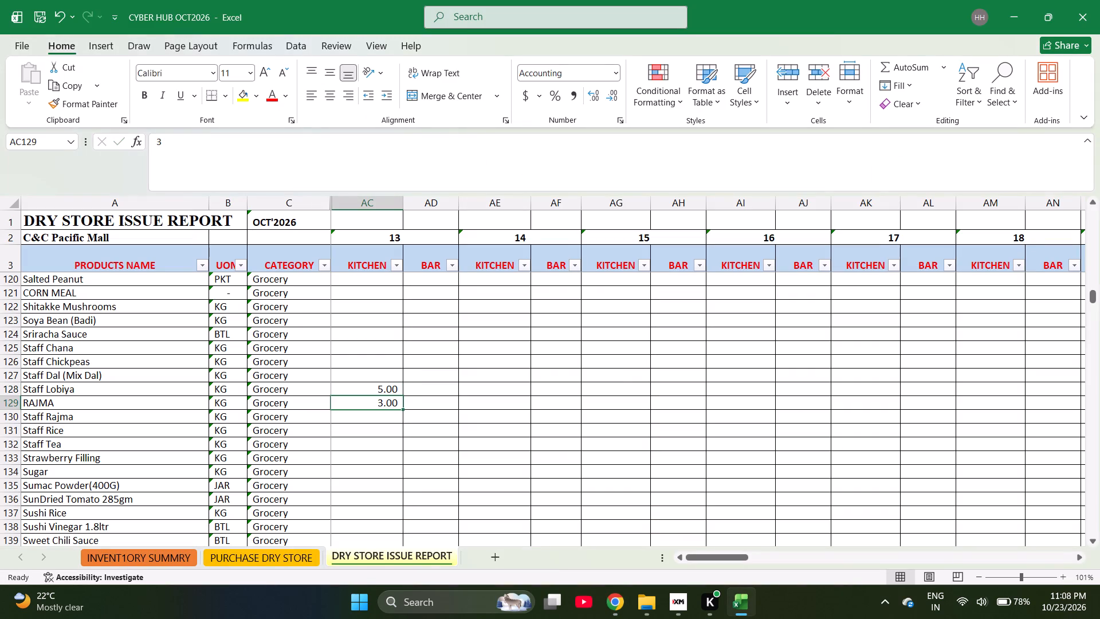
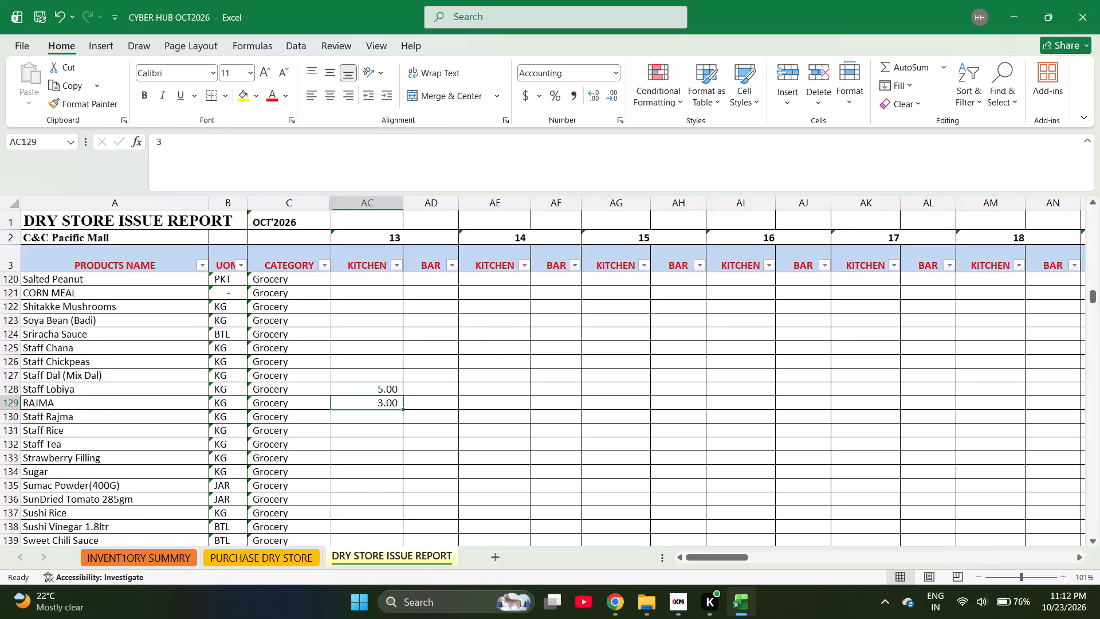
Check the yellow dal line in the requisition's Staff Food section, find ARHAR DAL in the issue report and enter 5 for day 13 KITCHEN.
key("alt+Tab")
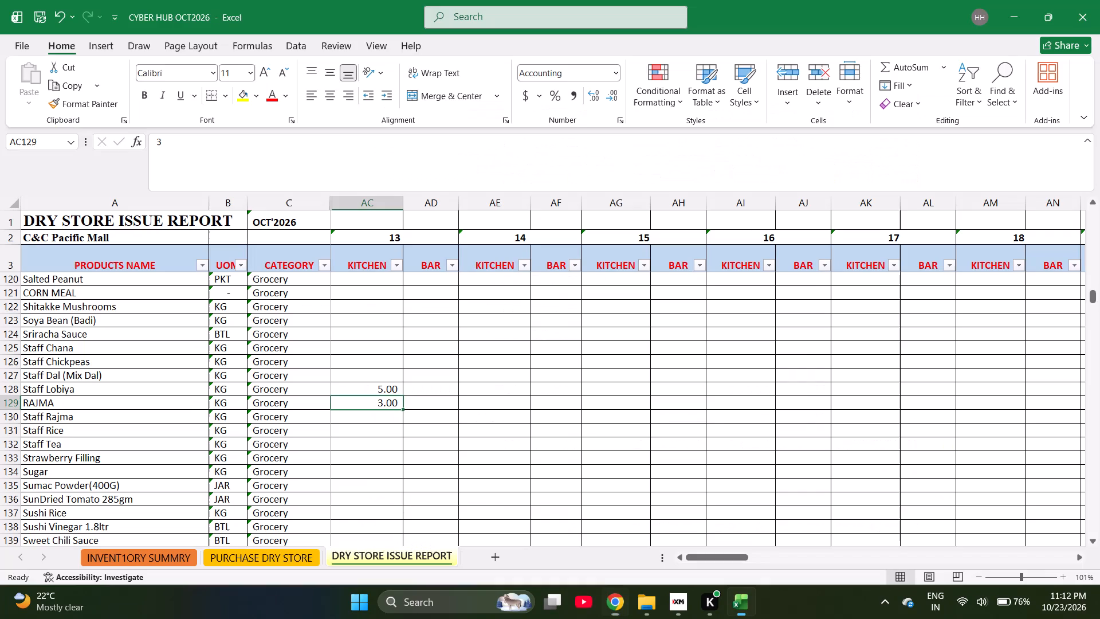
key("alt+Tab")
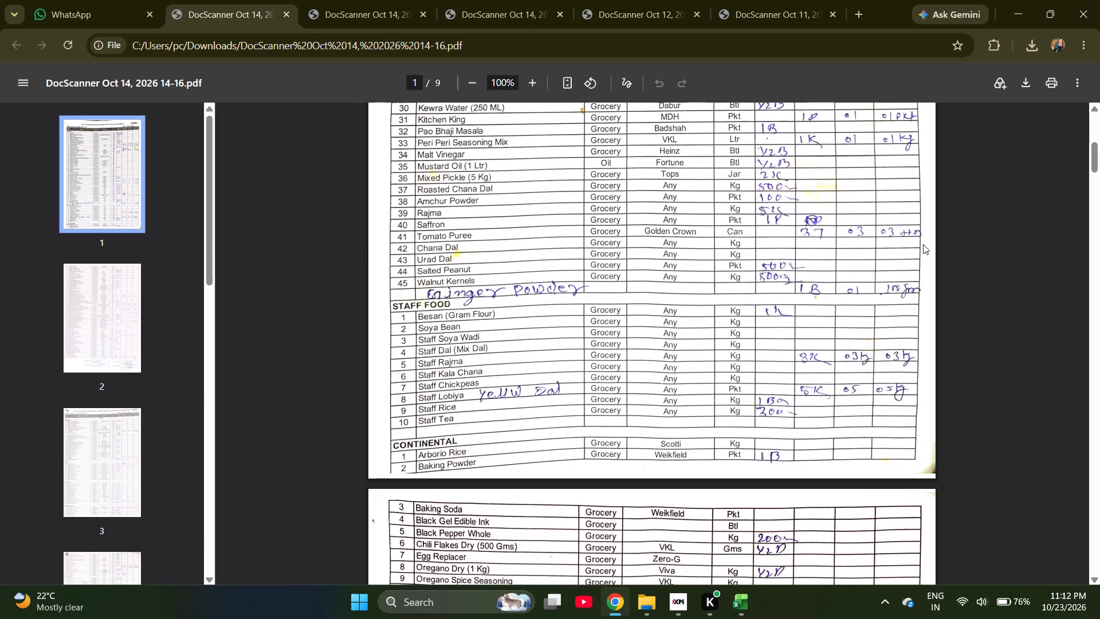
key("alt+Tab")
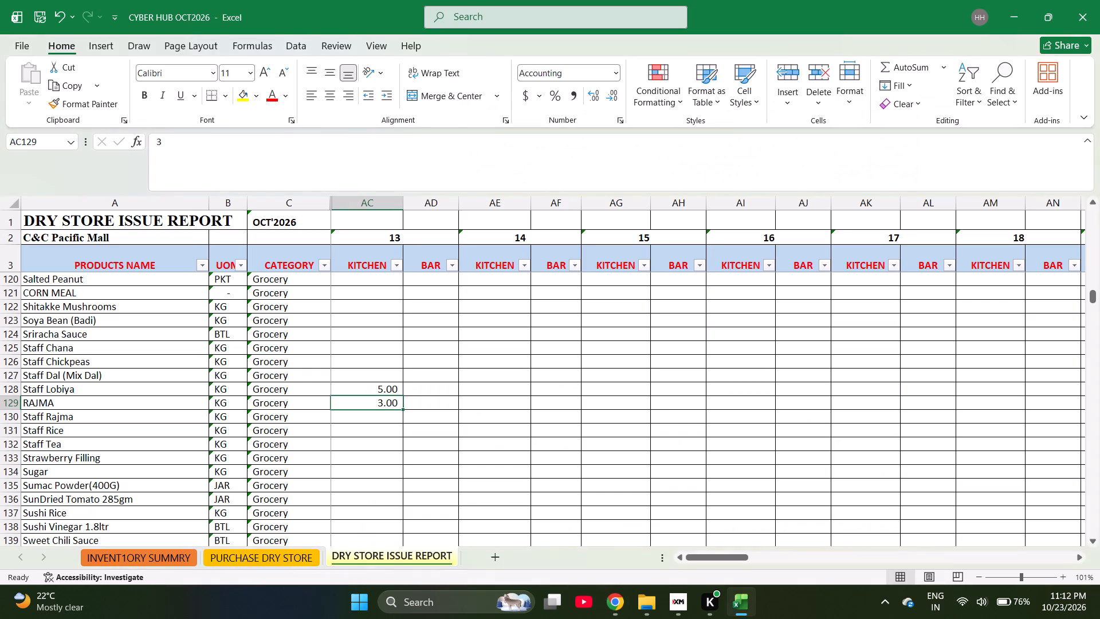
key("ctrl+f")
type("arh")
key("Return")
key("Escape")
key("Right")
key("Right")
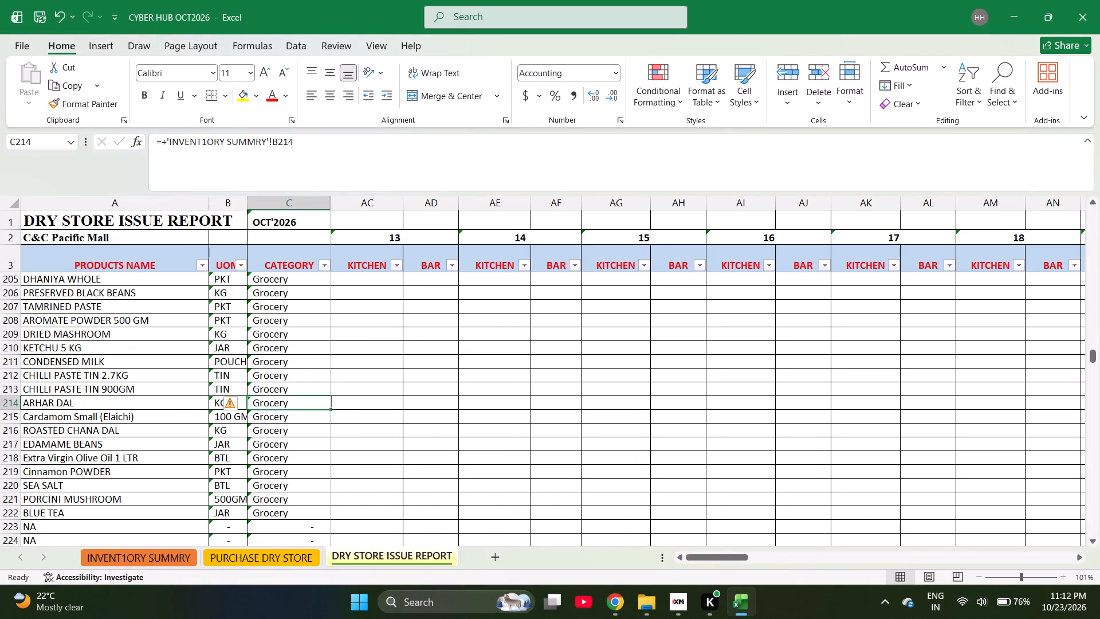
key("Right")
key("alt+Tab")
key("alt+Tab")
key("5")
key("Return")
Check the requisition's Continental section on page 2, find English Mustard in the issue report and enter 1 for day 13 KITCHEN.
key("alt+Tab")
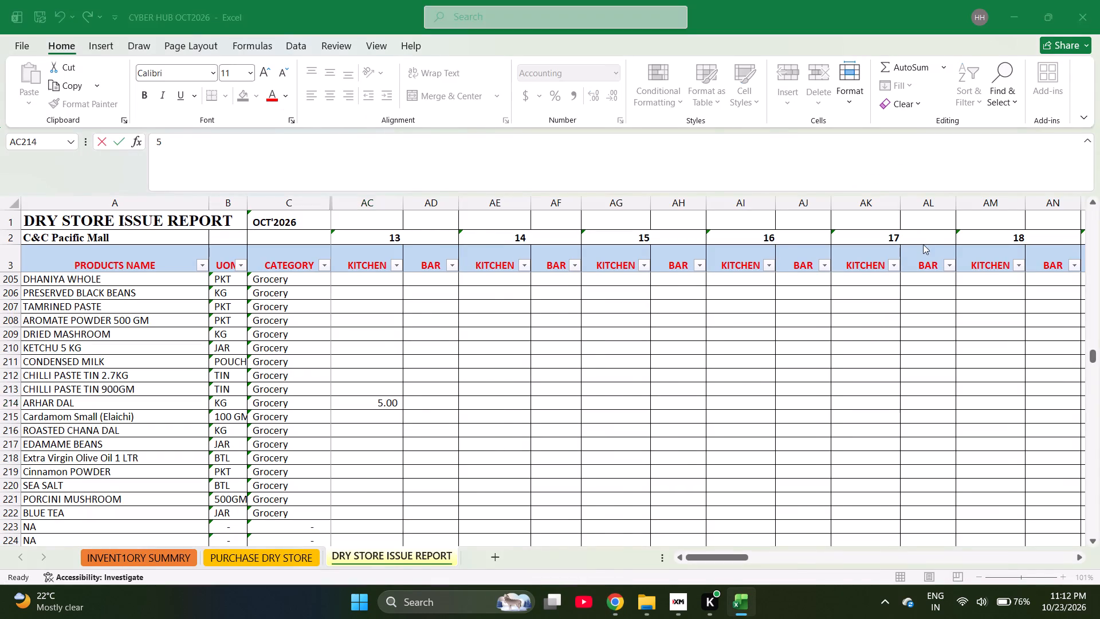
left_click(923, 244)
key("Down")
key("Down")
key("Down")
key("Down")
key("Down")
key("Down")
key("Down")
key("Down")
key("Down")
key("Down")
key("Down")
key("Down")
key("Down")
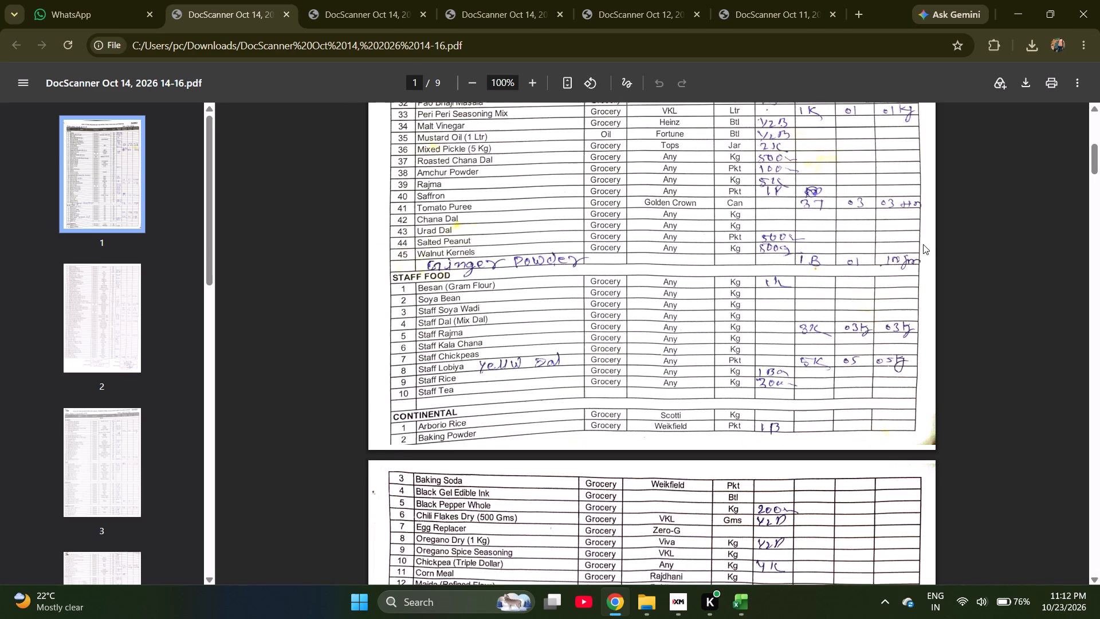
key("Down")
key("alt+Tab")
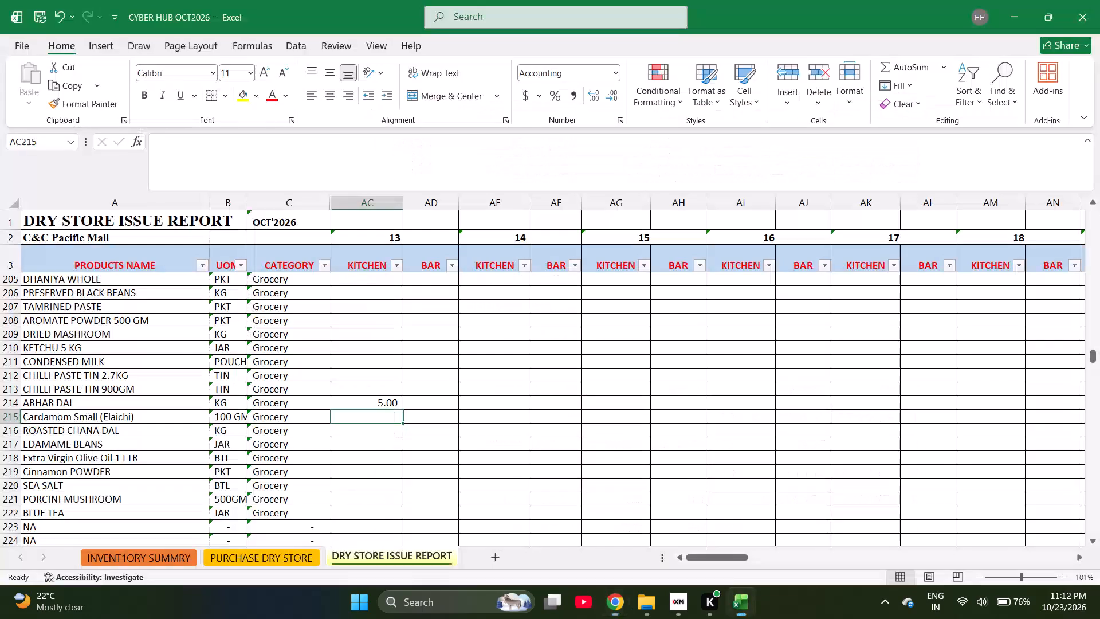
key("ctrl+f")
type("must")
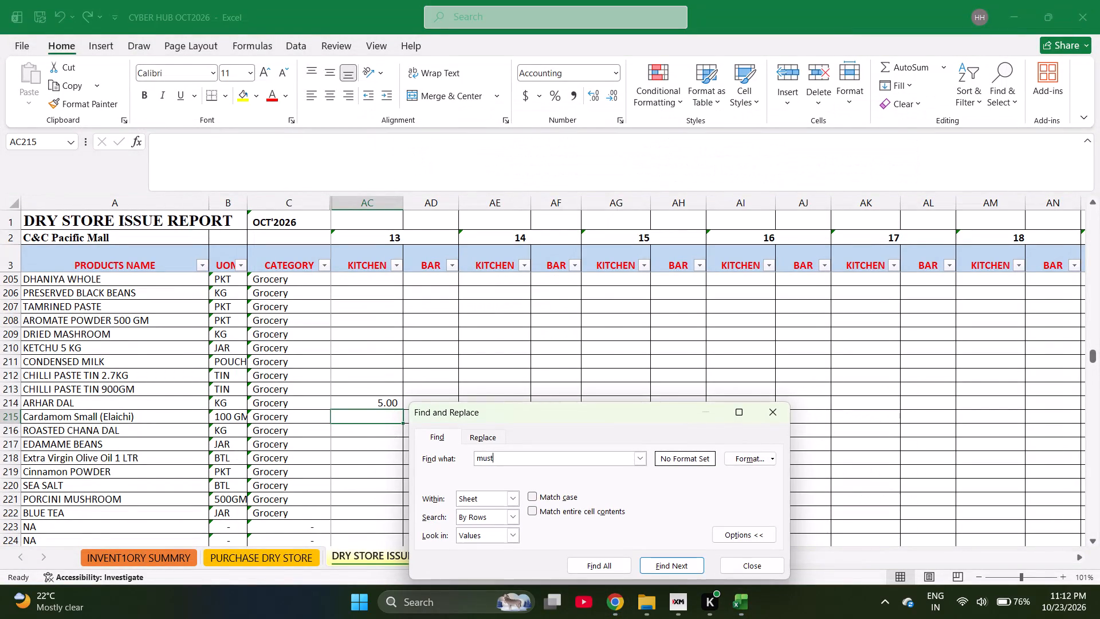
key("Return")
key("Escape")
key("Right")
key("Right")
key("Right")
key("alt+Tab")
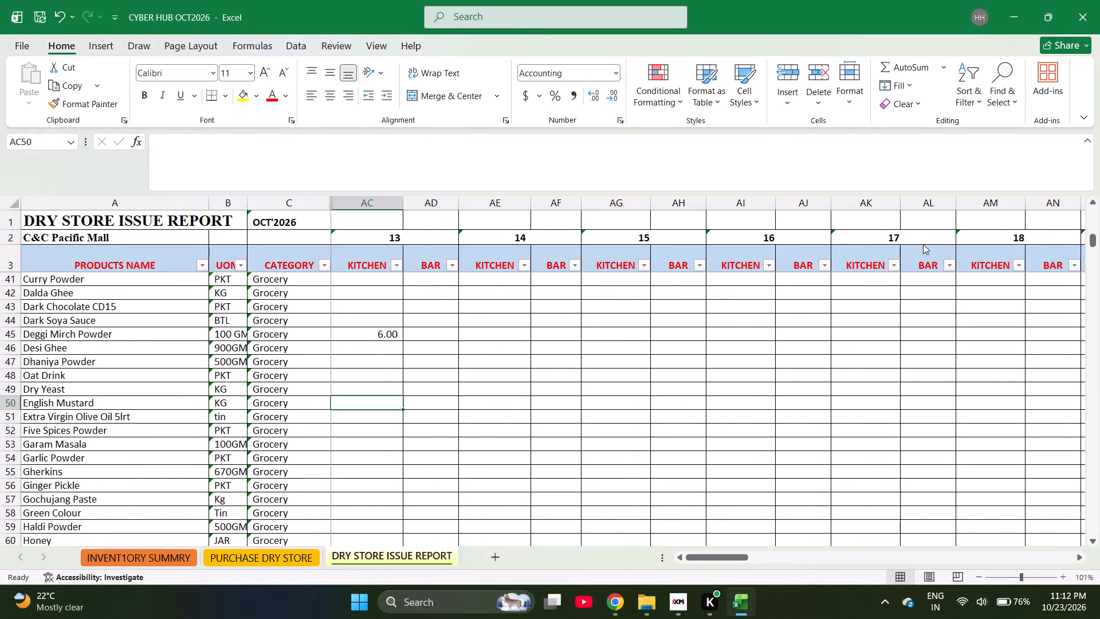
key("alt+Tab")
key("1")
key("Return")
Find Nachos Chips Jalapeno Flavor in the issue report and enter 3 for day 13 KITCHEN, checking the quantity in the enlarged requisition.
key("alt+Tab")
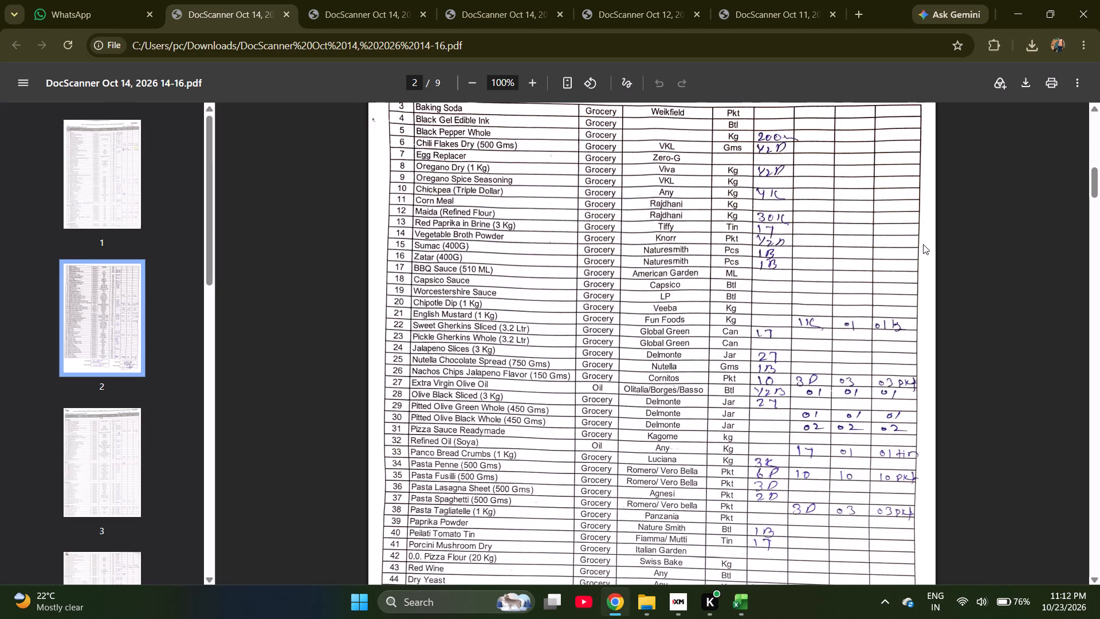
key("alt+Tab")
key("alt+Tab")
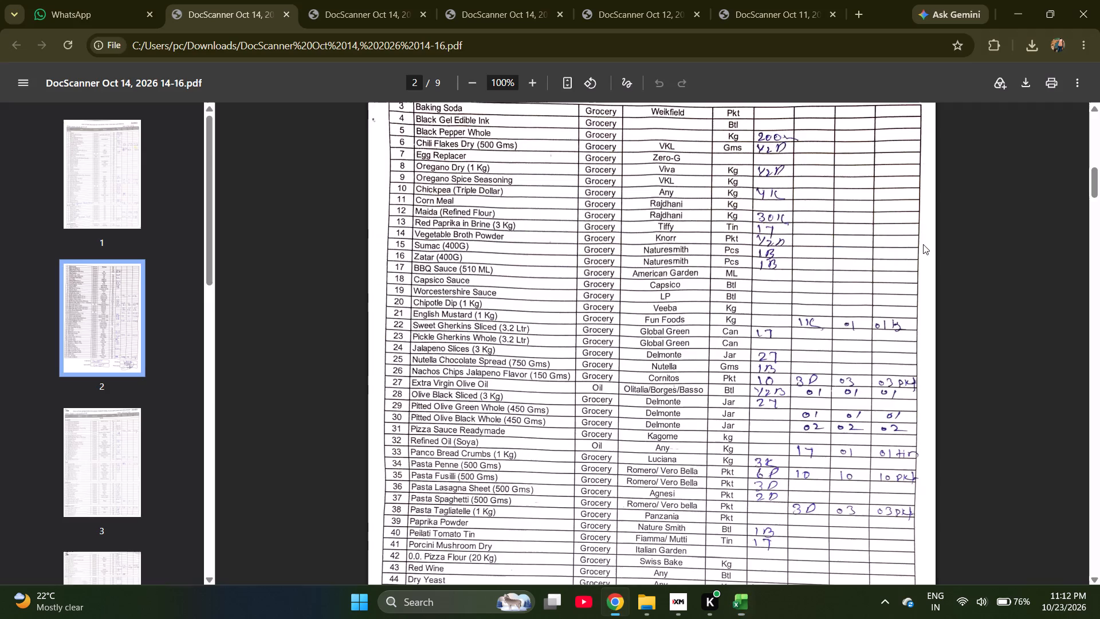
key("alt+Tab")
key("ctrl+f")
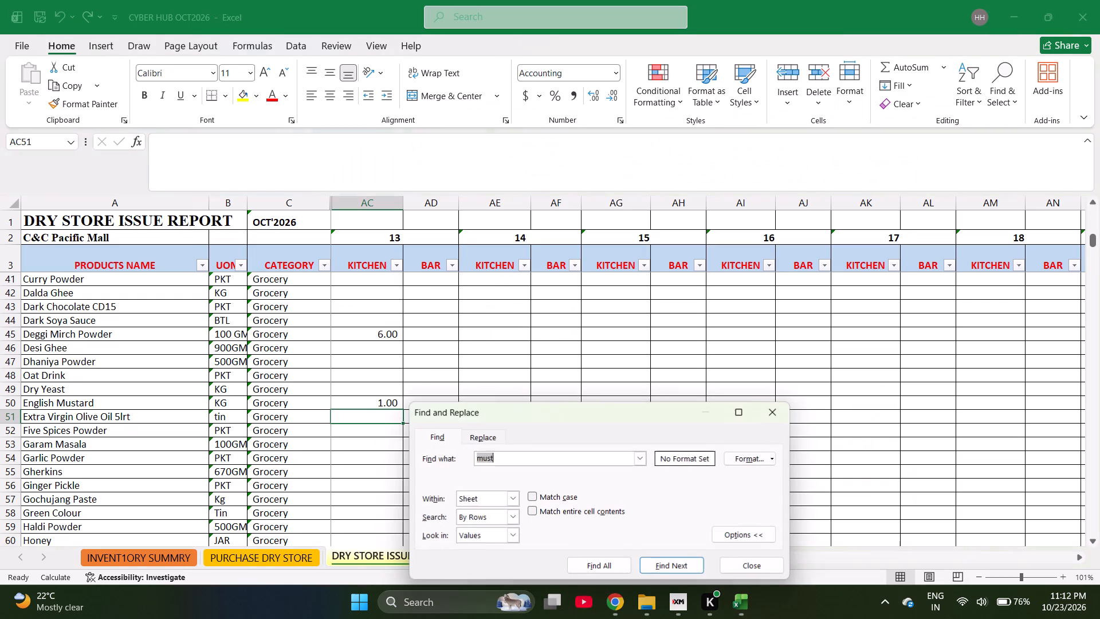
type("nachs")
key("Return")
key("Return")
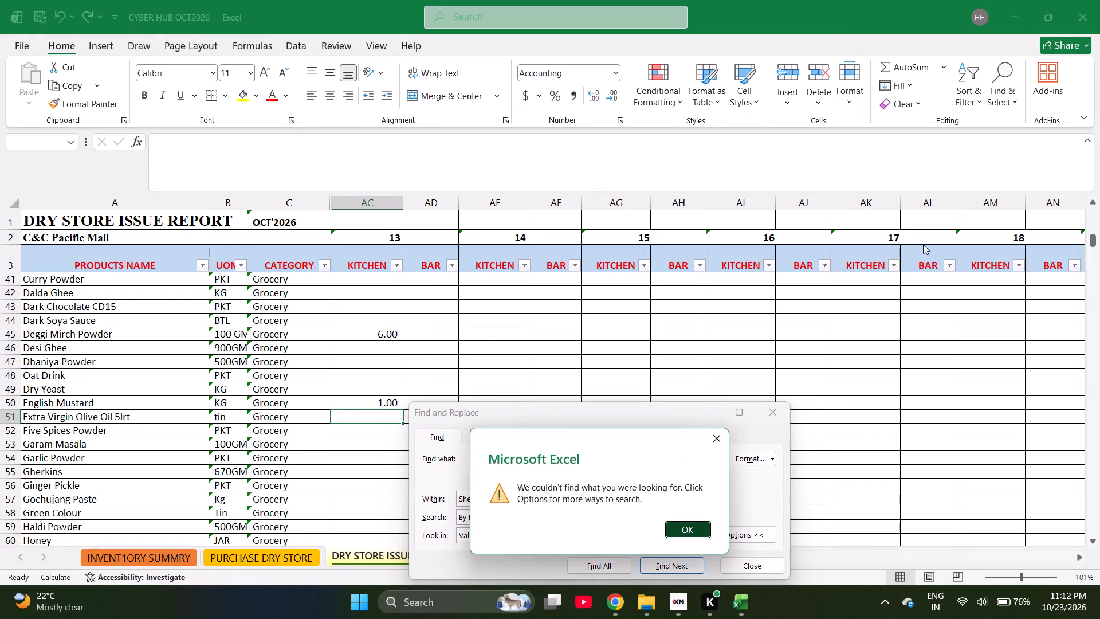
key("BackSpace")
type("os")
key("Return")
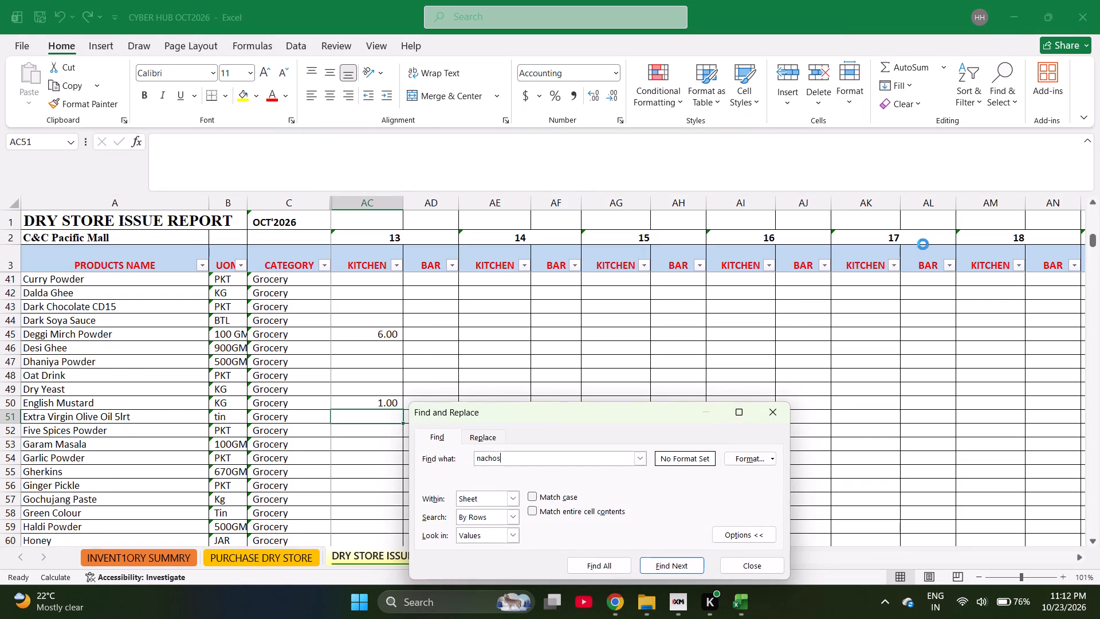
key("Escape")
key("Right")
key("Right")
key("Right")
key("alt+Tab")
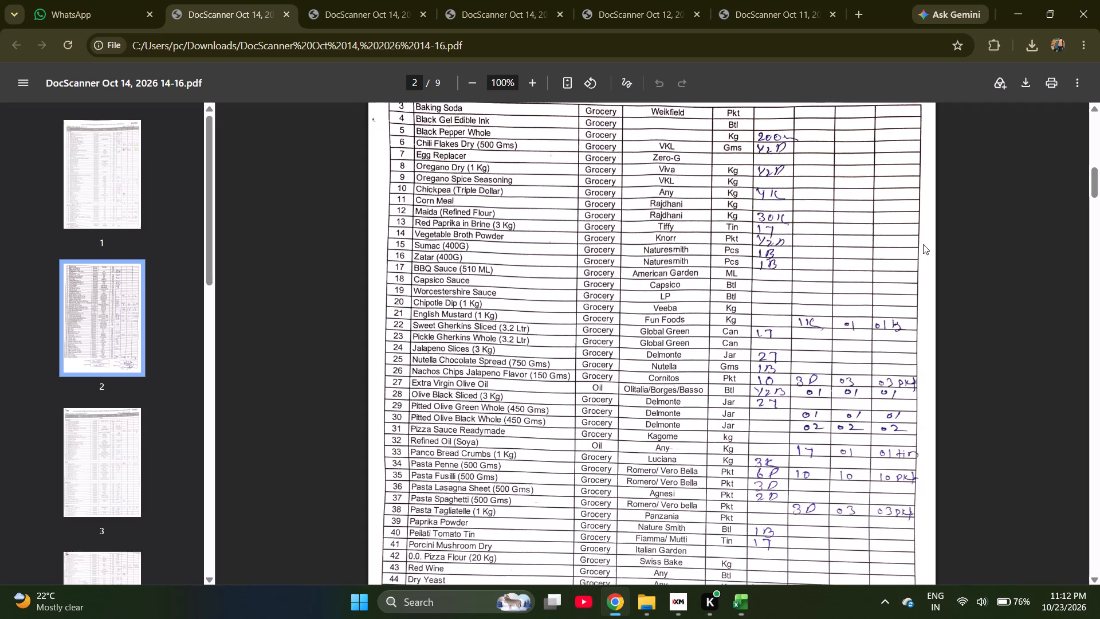
key("alt+Tab")
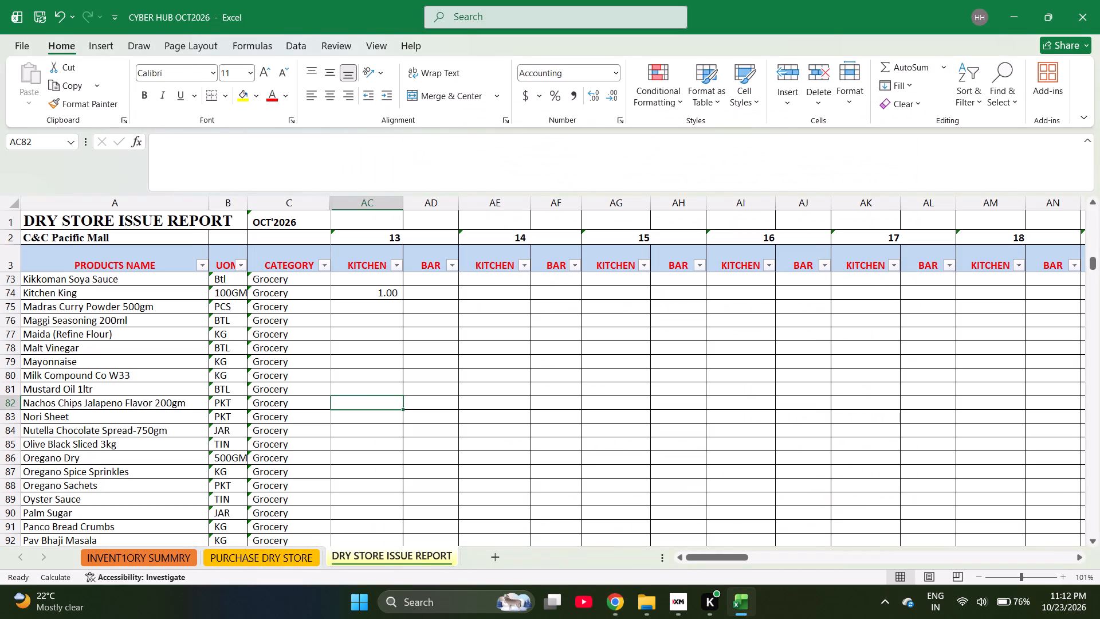
key("alt+Tab")
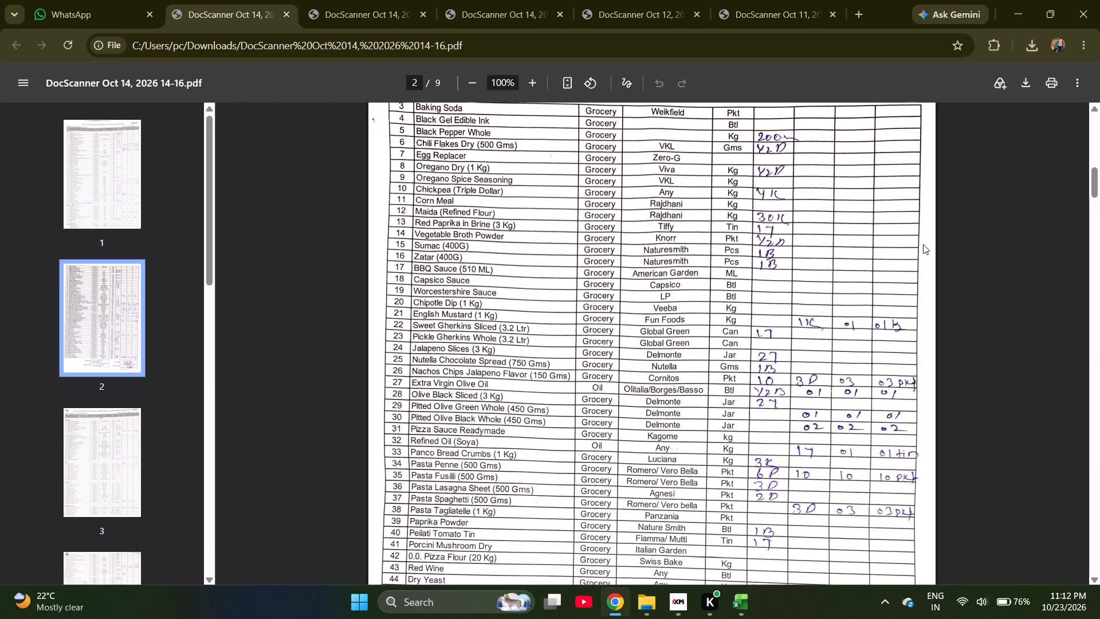
scroll(923, 244, "down", 1)
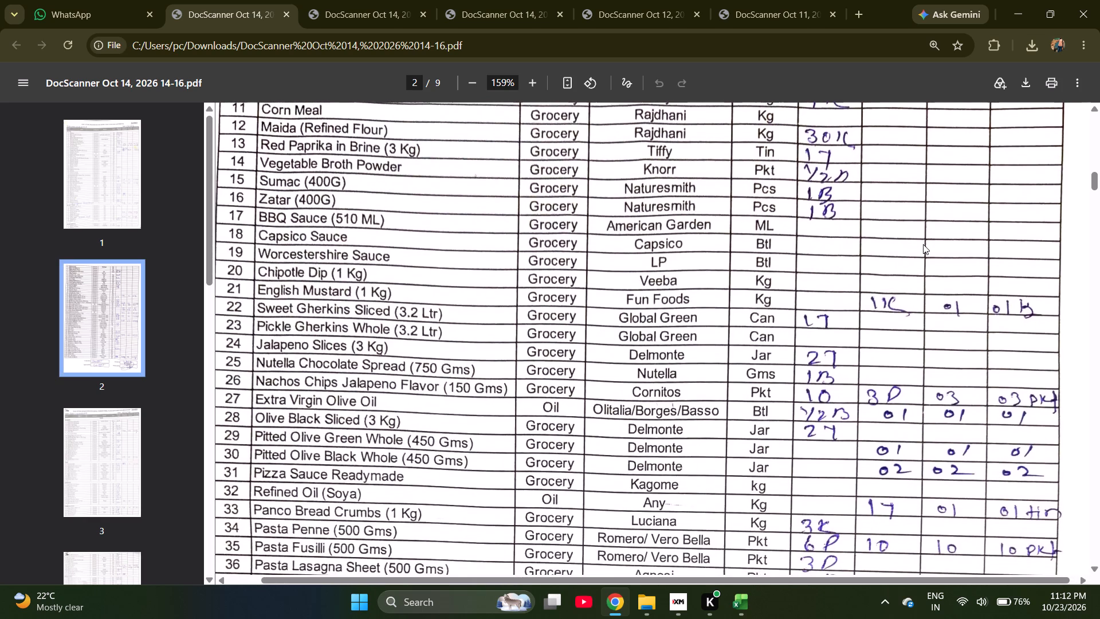
key("alt+Tab")
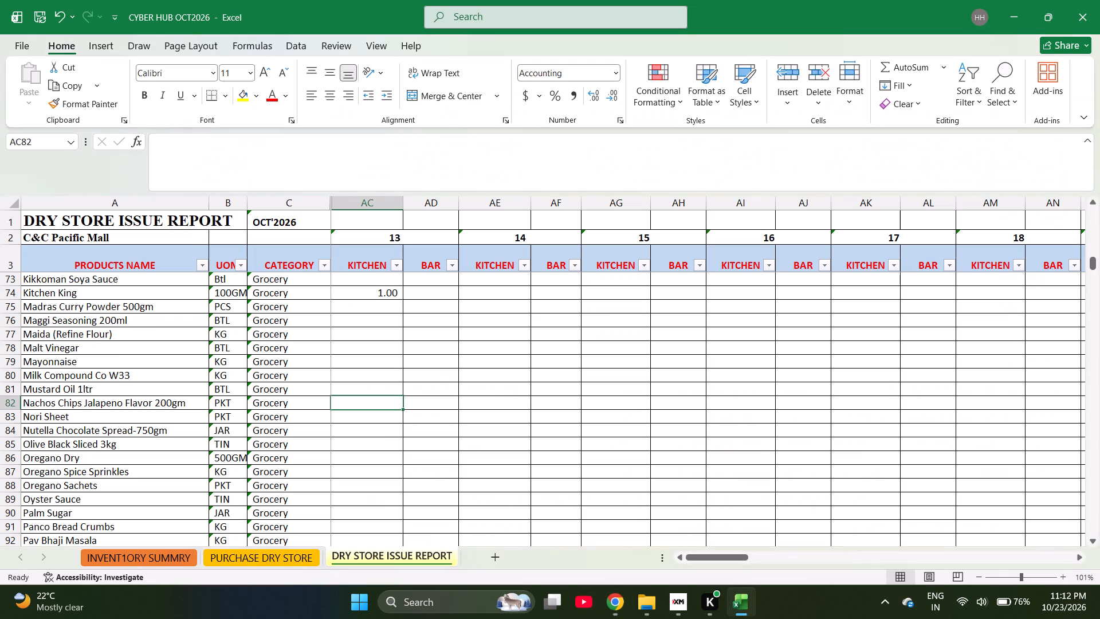
key("3")
key("Return")
Search the issue report for "olive" products and compare the matching rows with the requisition's Extra Virgin Olive Oil and olive lines.
key("alt+Tab")
key("alt+Tab")
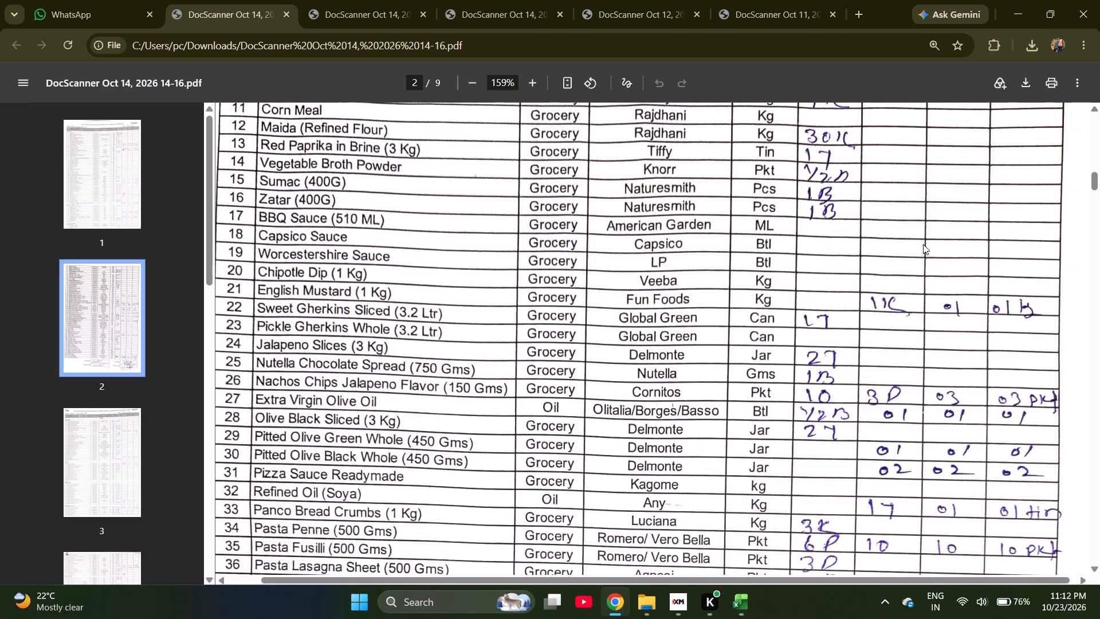
key("ctrl+f")
type("olive")
key("Return")
key("Escape")
key("Right")
key("Right")
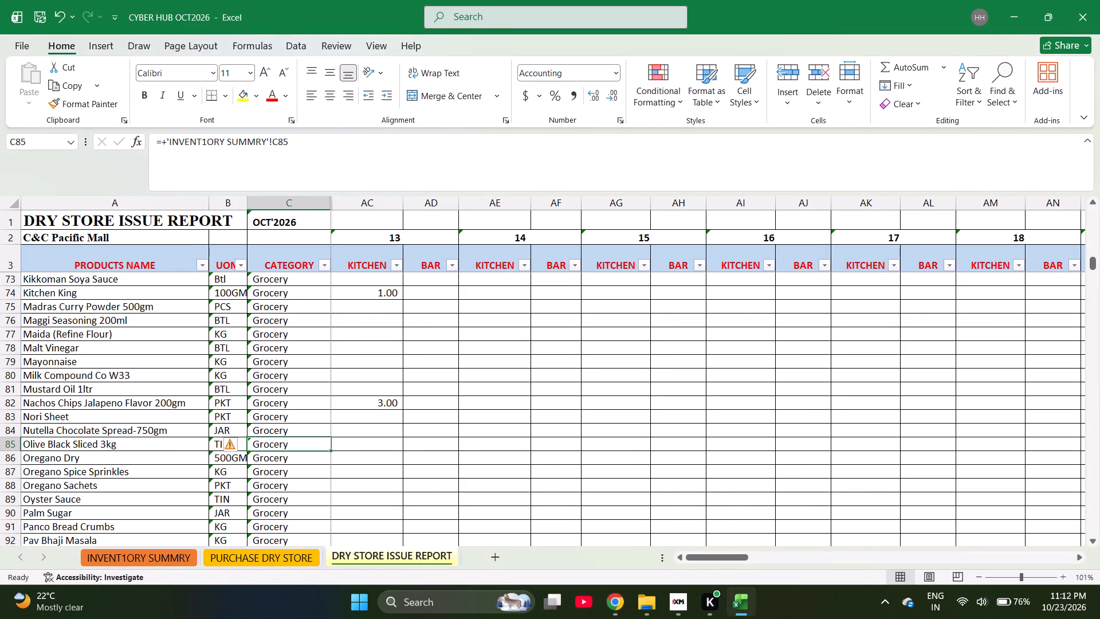
key("Right")
key("alt+Tab")
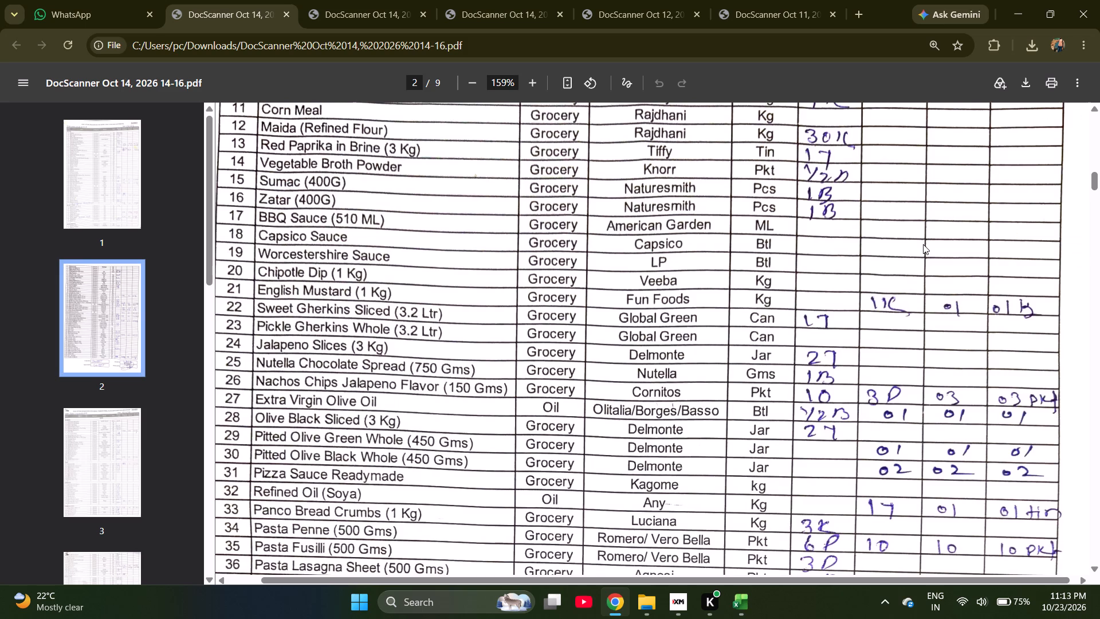
key("alt+Tab")
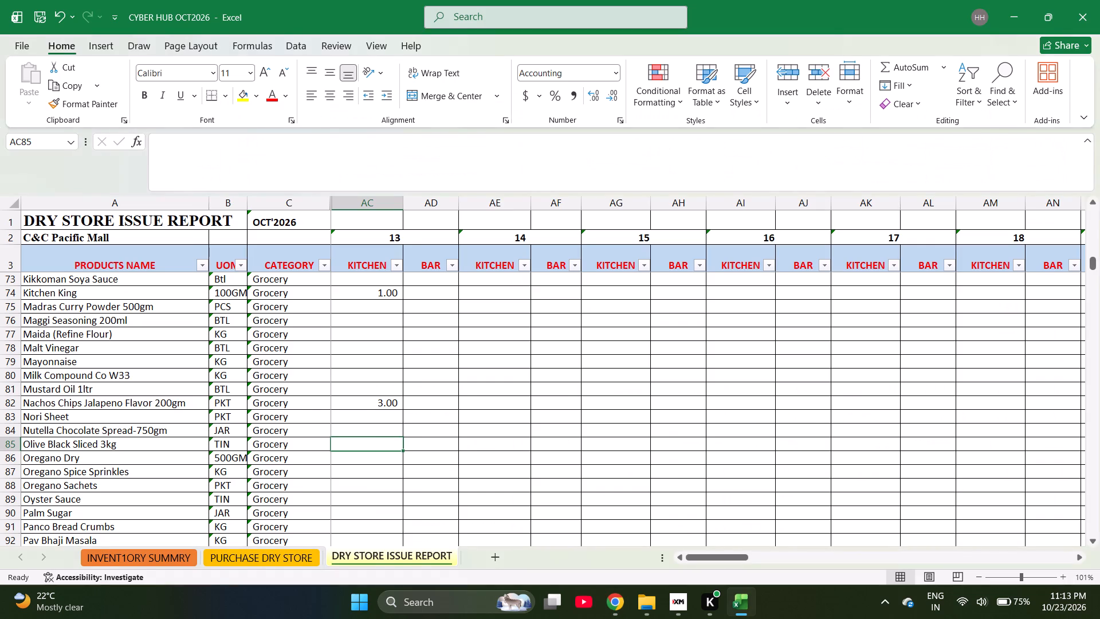
key("alt+Tab")
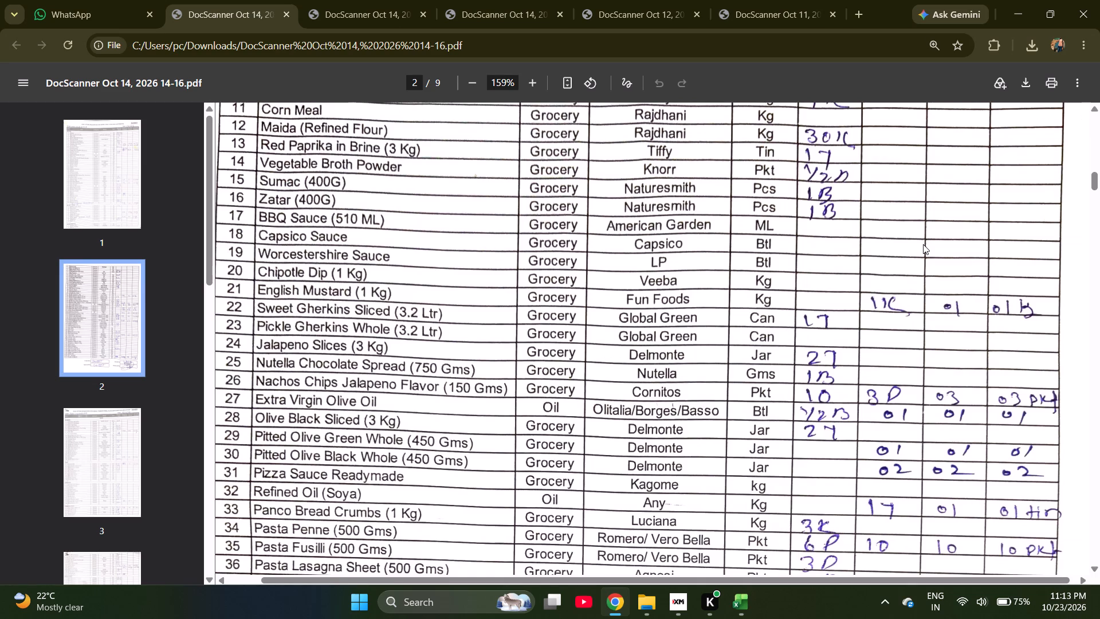
key("alt+Tab")
key("alt+Tab")
key("alt+Tab")
key("ctrl+f")
key("Return")
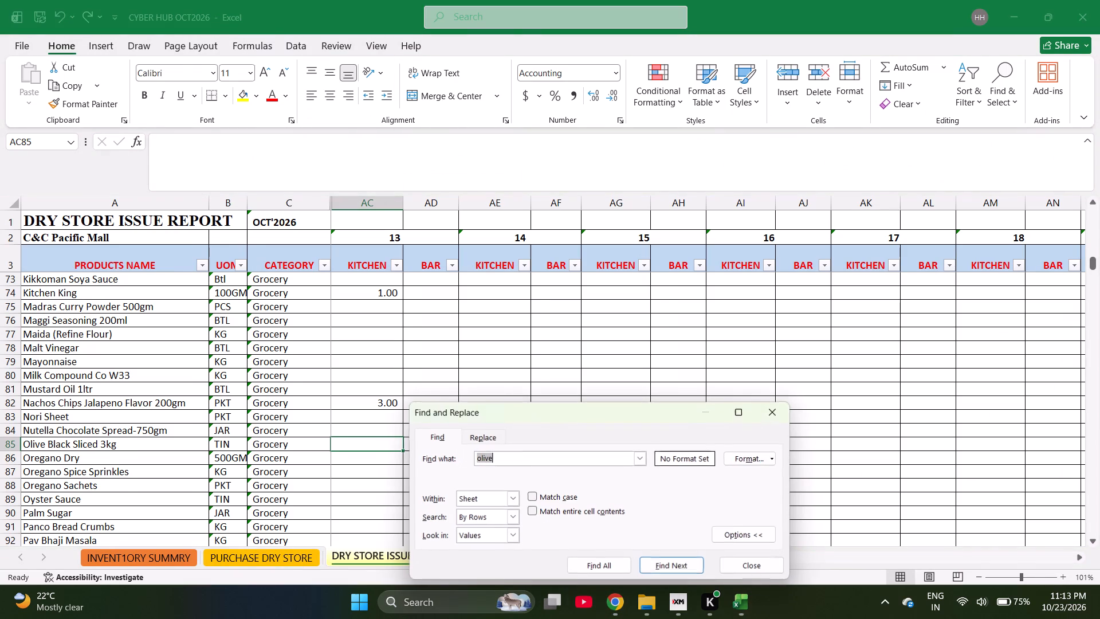
key("Return")
key("Return")
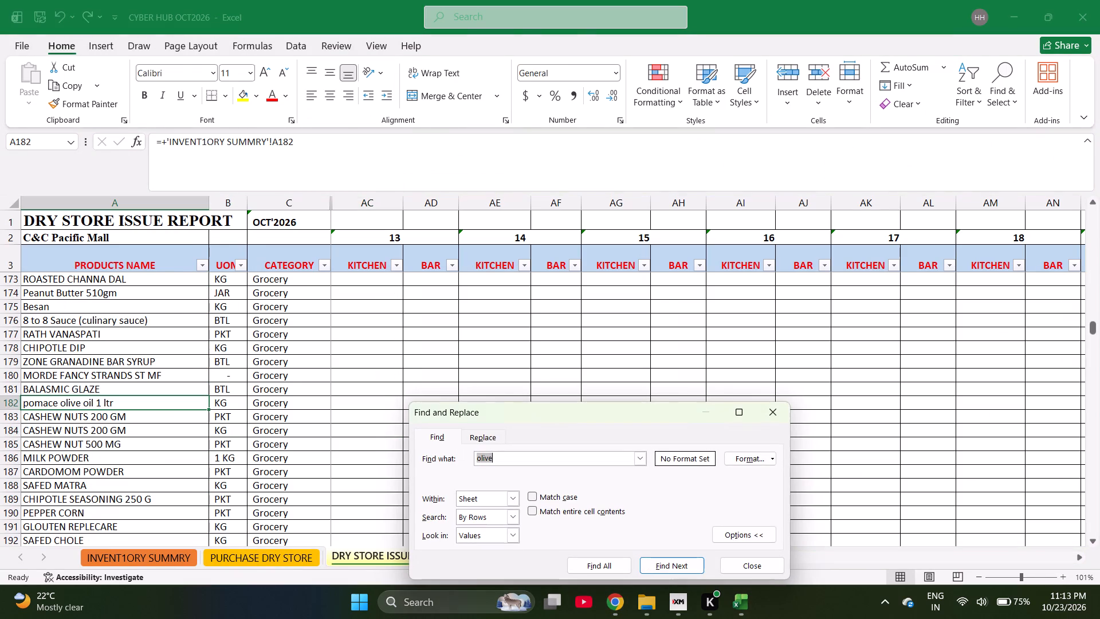
key("Return")
key("Escape")
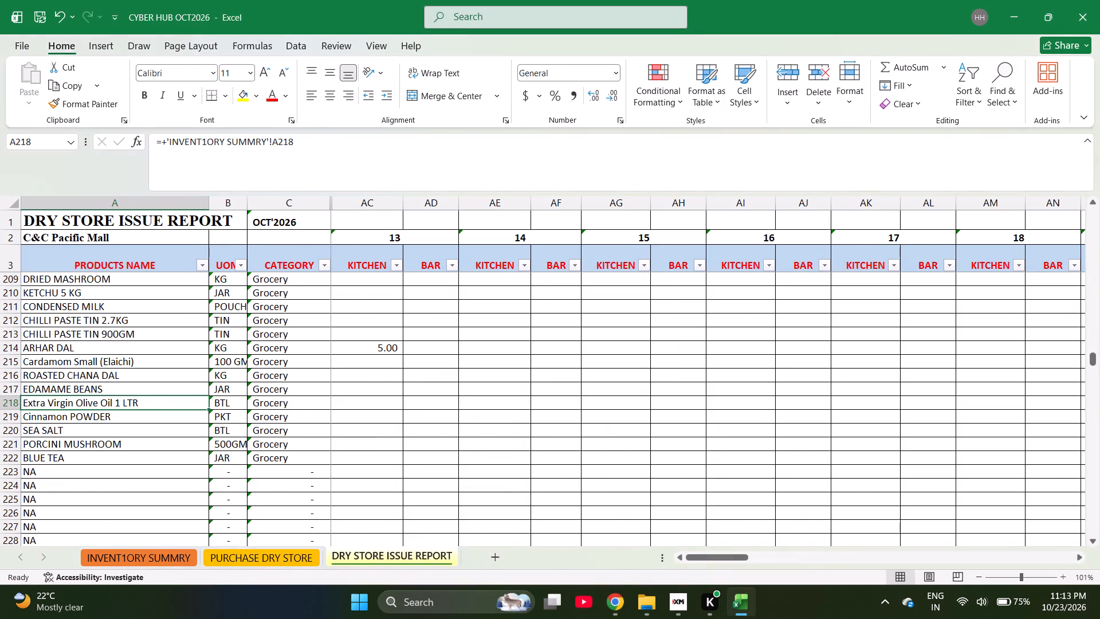
key("alt+Tab")
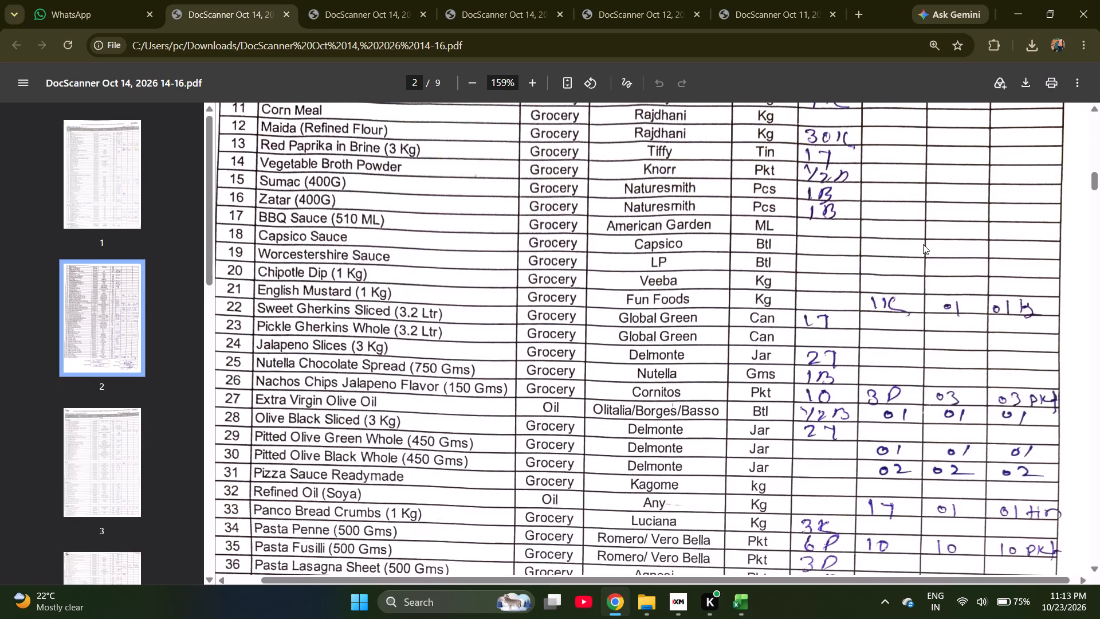
key("alt+Tab")
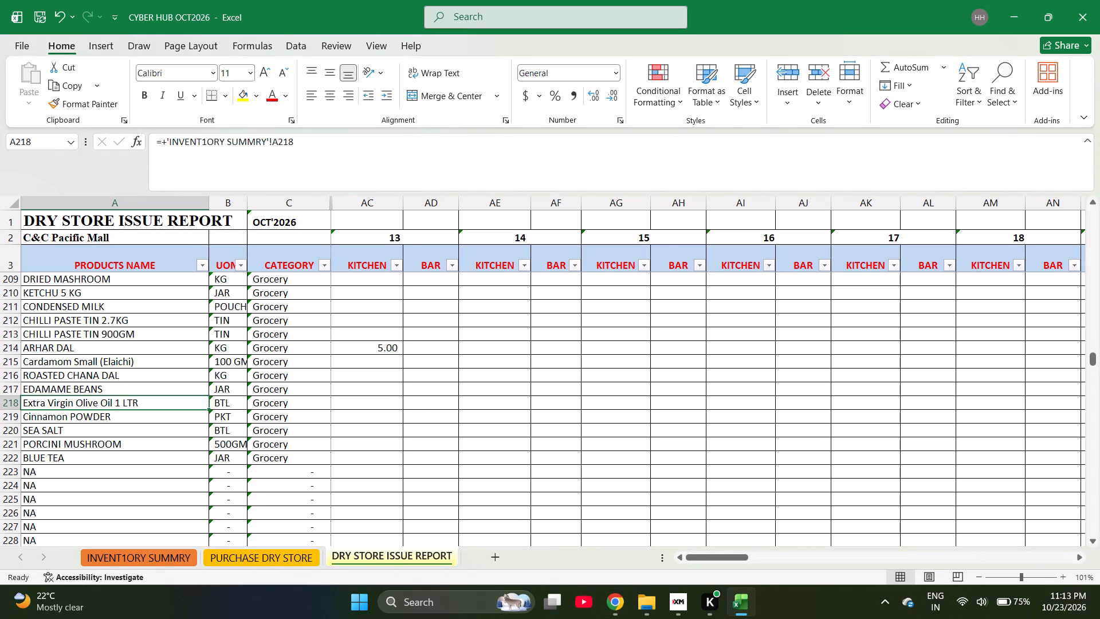
key("alt+Tab")
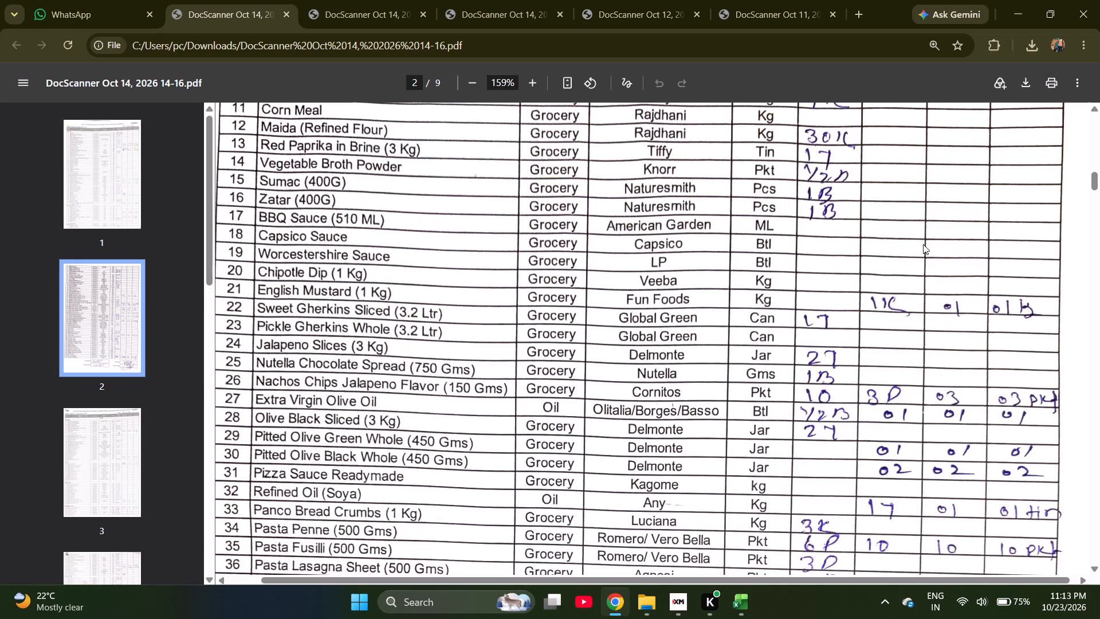
key("alt+Tab")
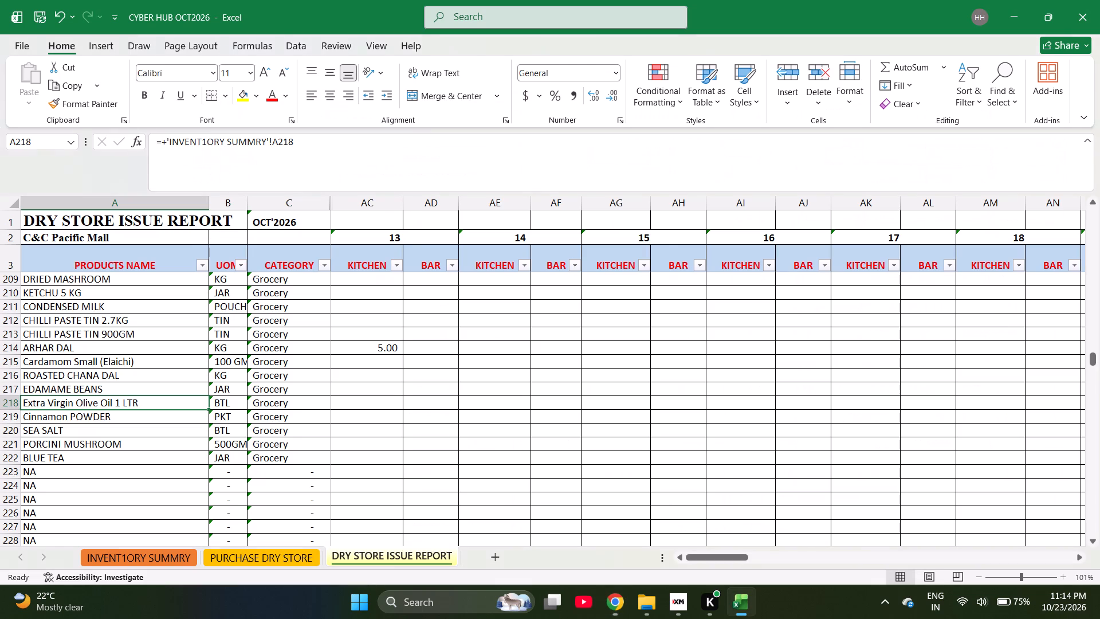
key("alt+Tab")
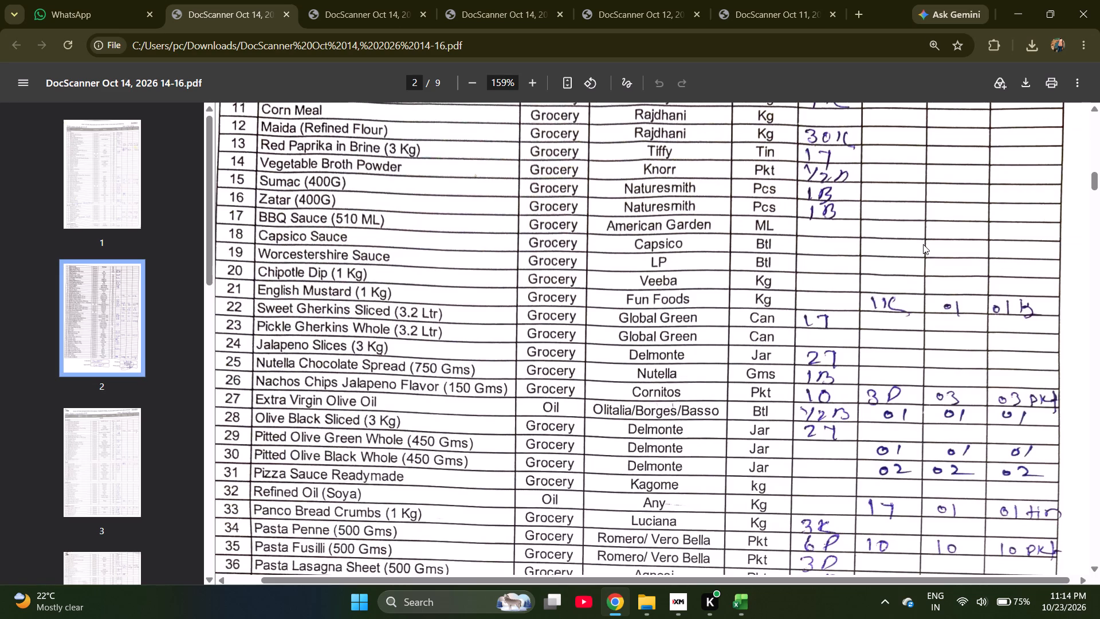
key("alt+Tab")
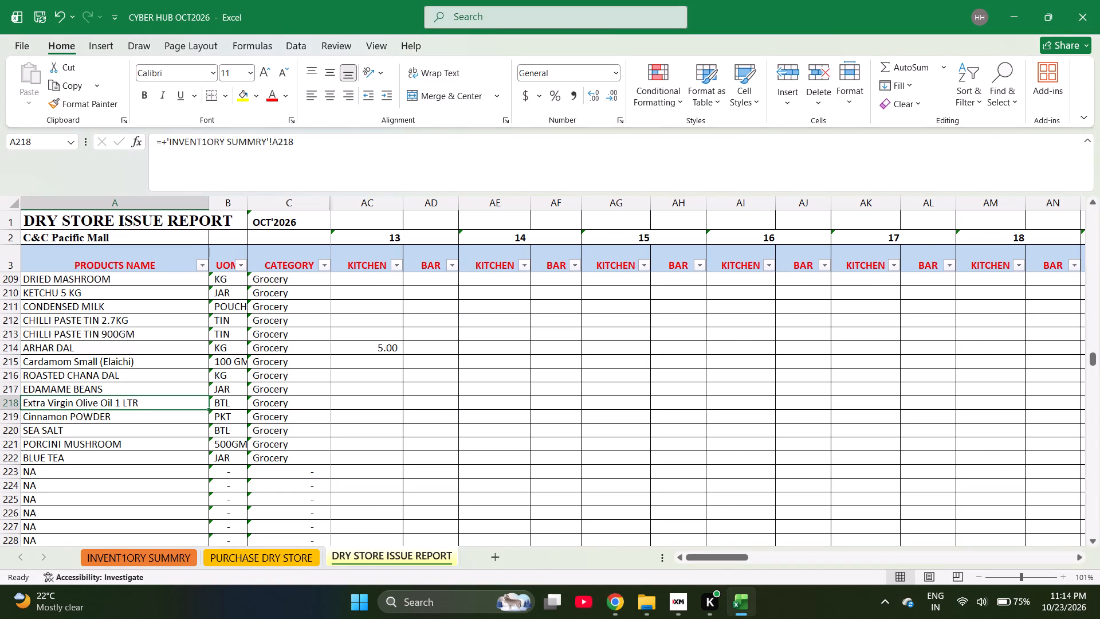
key("alt+Tab")
key("alt+Tab")
key("alt+Tab")
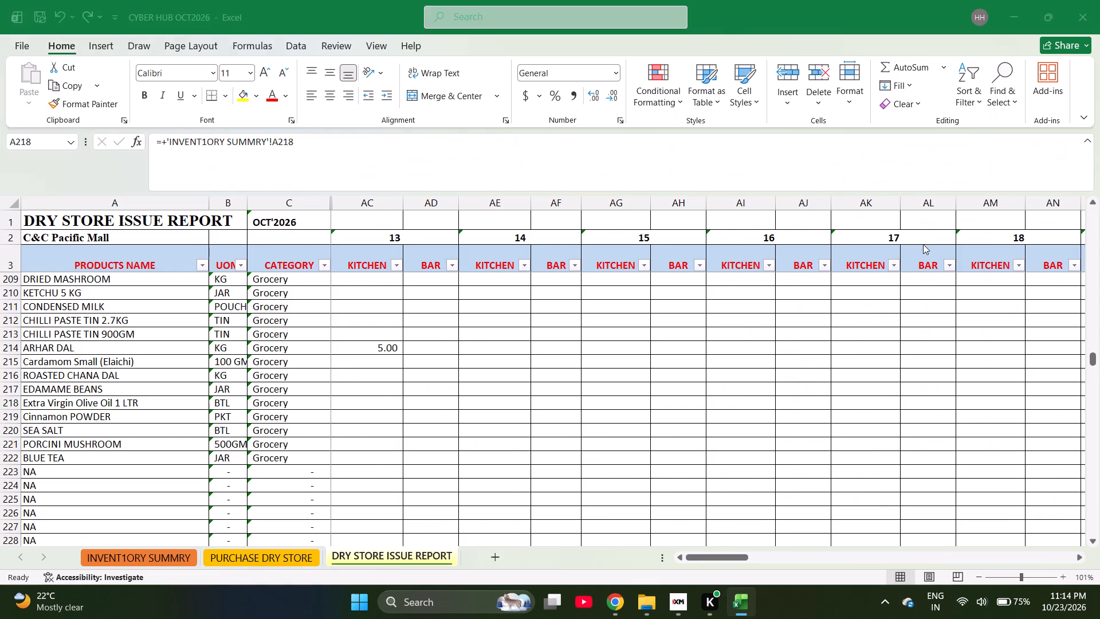
key("alt+Tab")
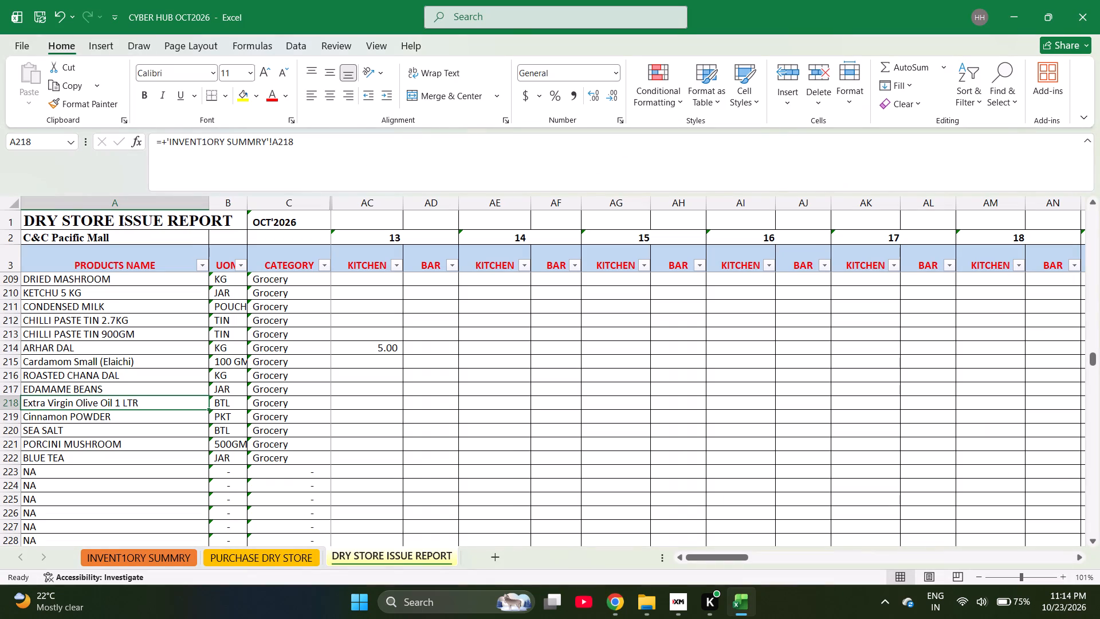
Find the Extra Virgin Olive Oil 5lrt row in the issue report and enter 1 for day 13 KITCHEN from the requisition.
key("ctrl+f")
key("Return")
key("Escape")
key("Right")
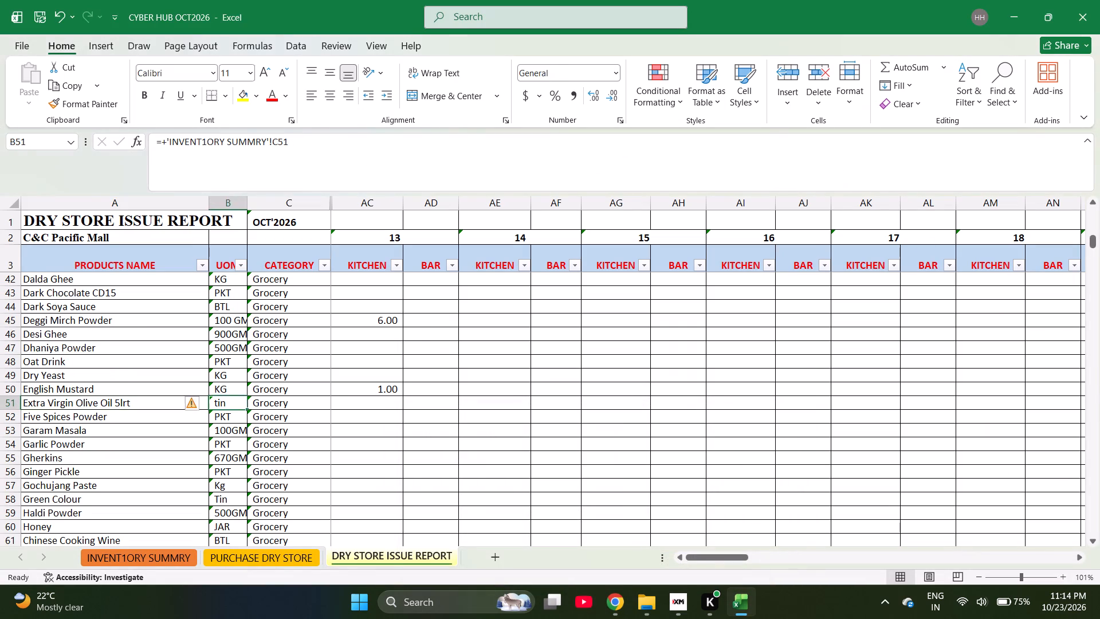
key("Right")
key("Right")
key("alt+Tab")
key("alt+Tab")
key("1")
key("Return")
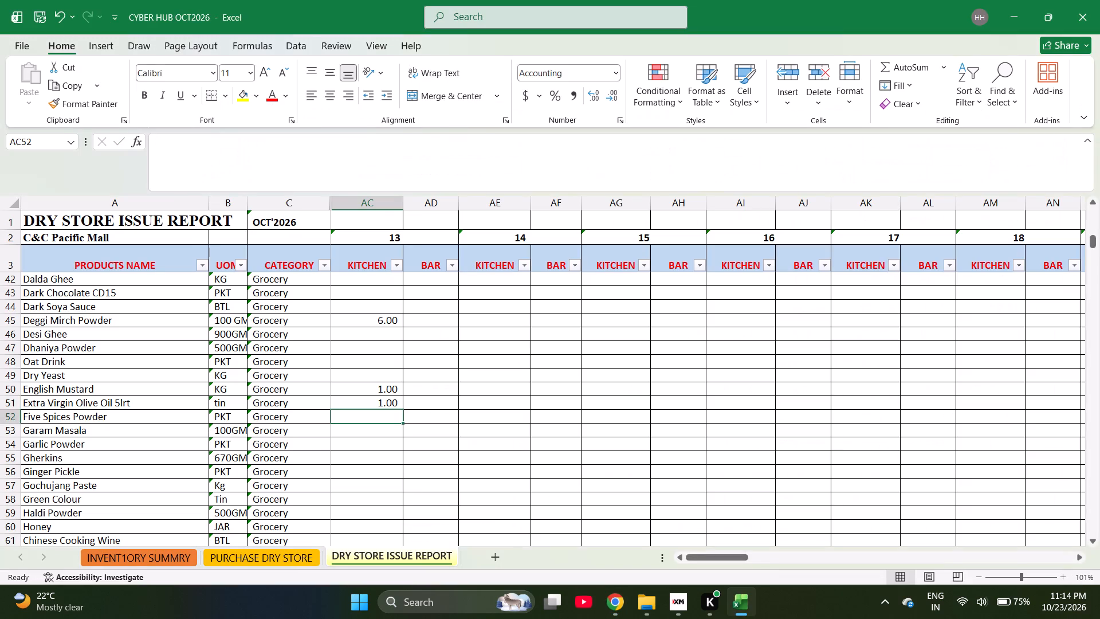
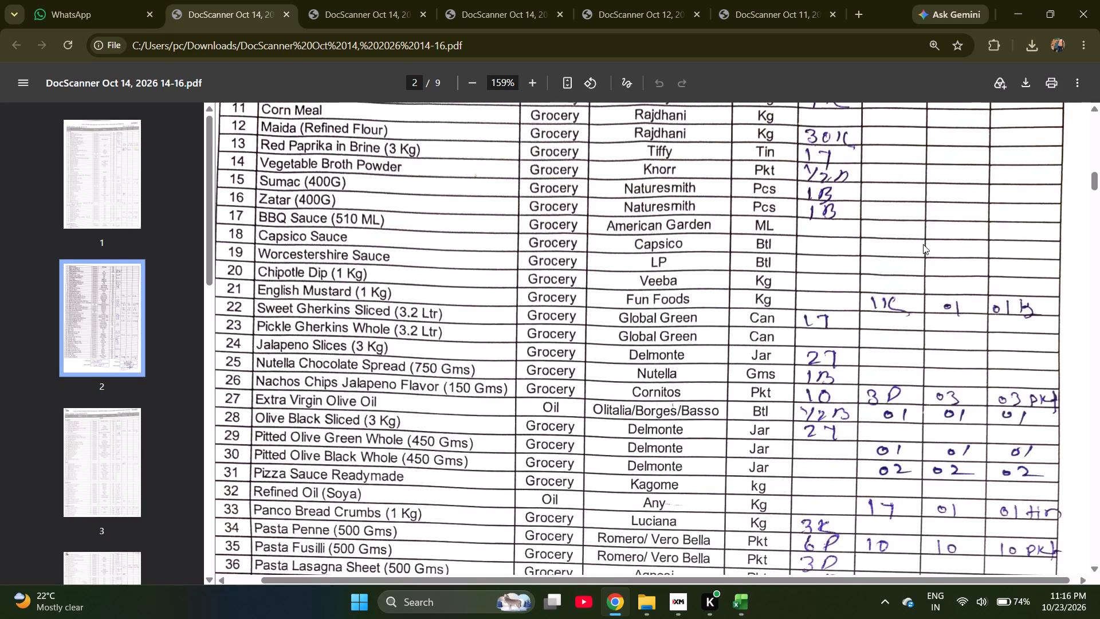
Find the pitted olive rows and enter day 13 KITCHEN quantities: 1 for Pitted Olive Black Whole 450gm, 2 for Pitted Olive Green Whole 450gm.
key("Down")
key("Down")
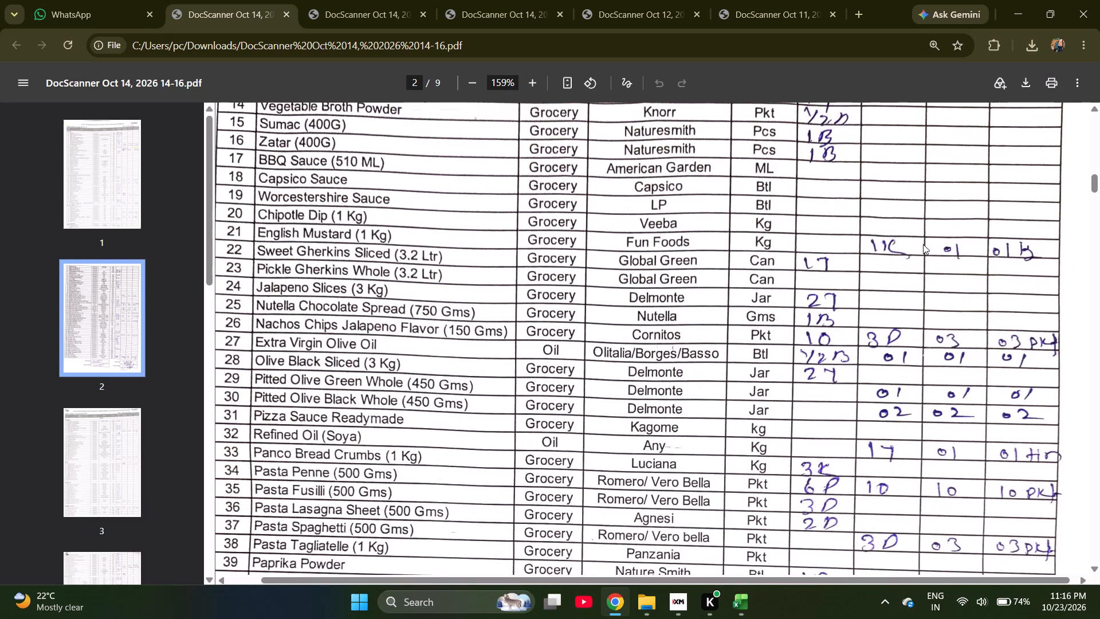
key("alt+Tab")
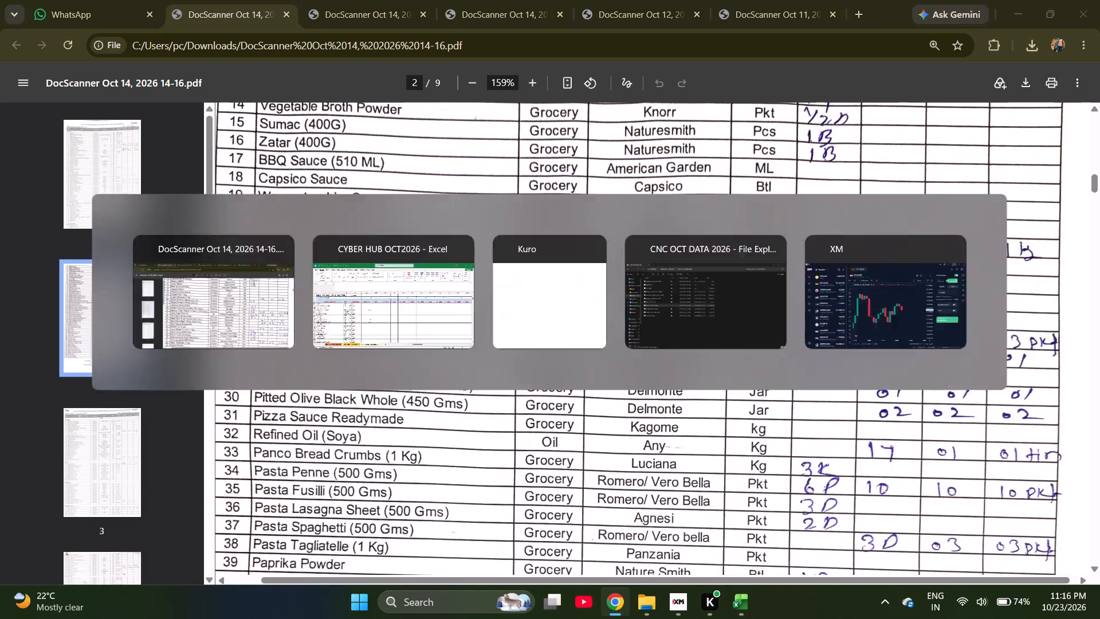
key("ctrl+f")
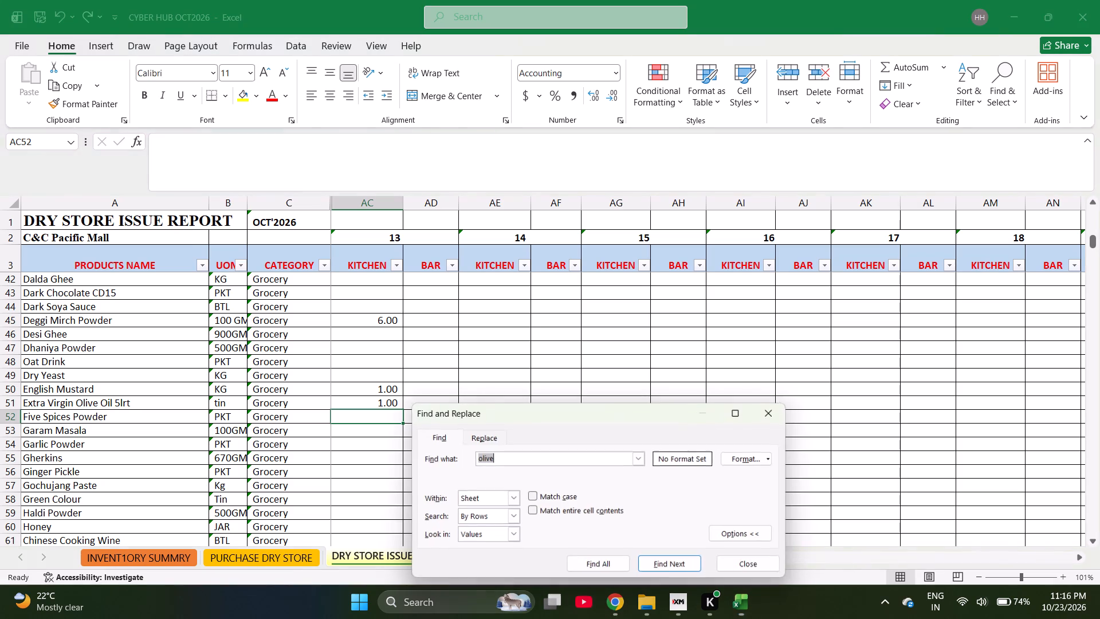
key("Return")
key("Return")
key("grave")
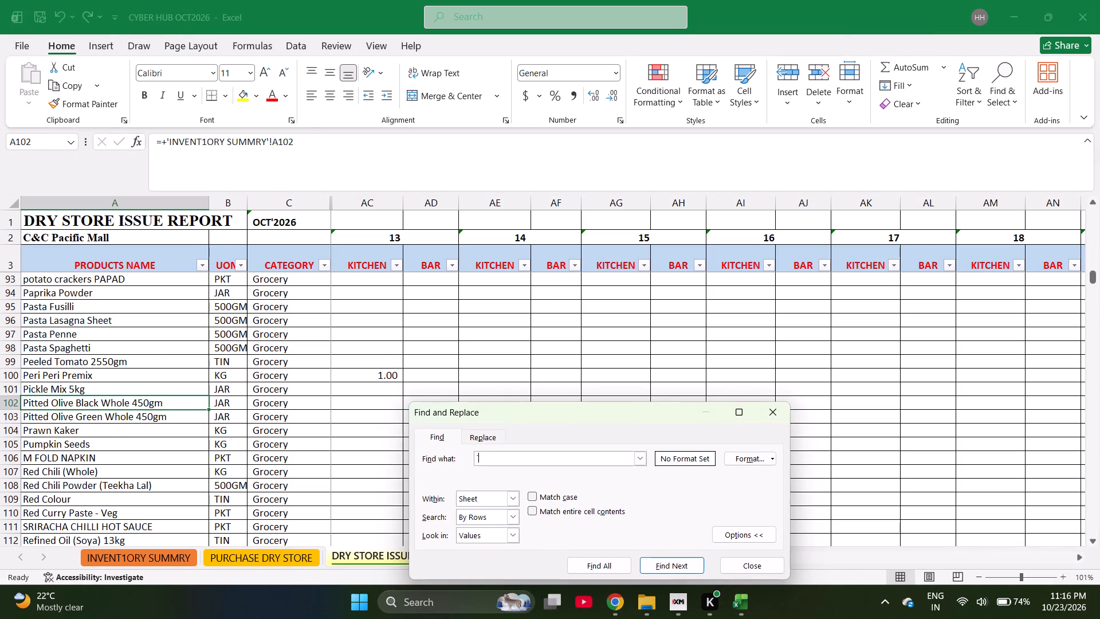
key("Right")
key("Right")
key("Right")
key("Escape")
key("Right")
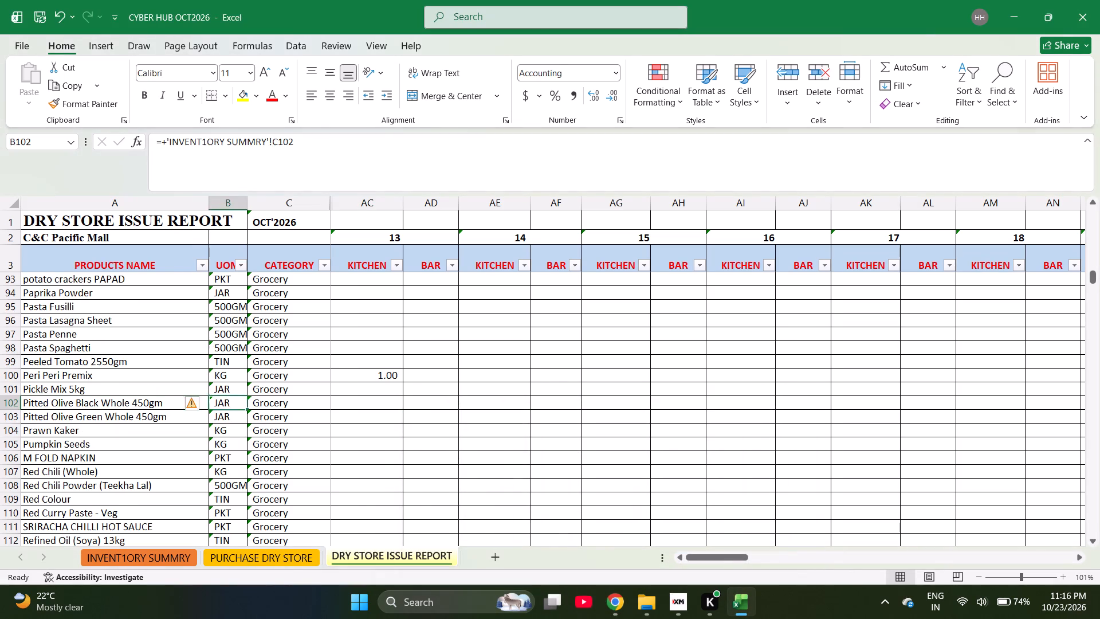
key("Right")
key("Right")
key("alt+Tab")
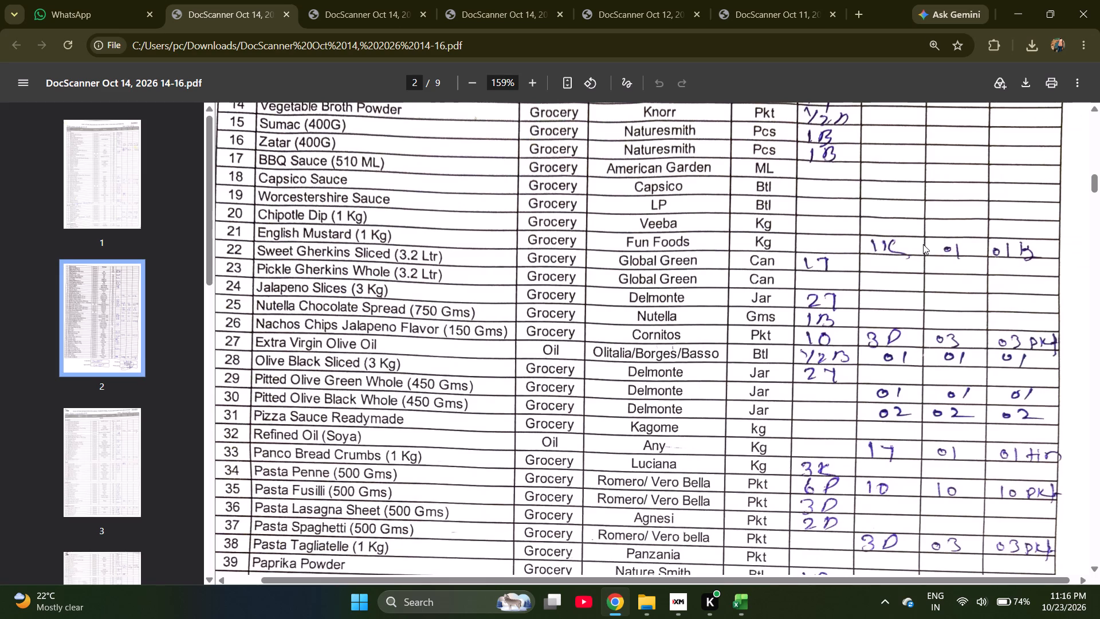
key("alt+Tab")
key("1")
key("Return")
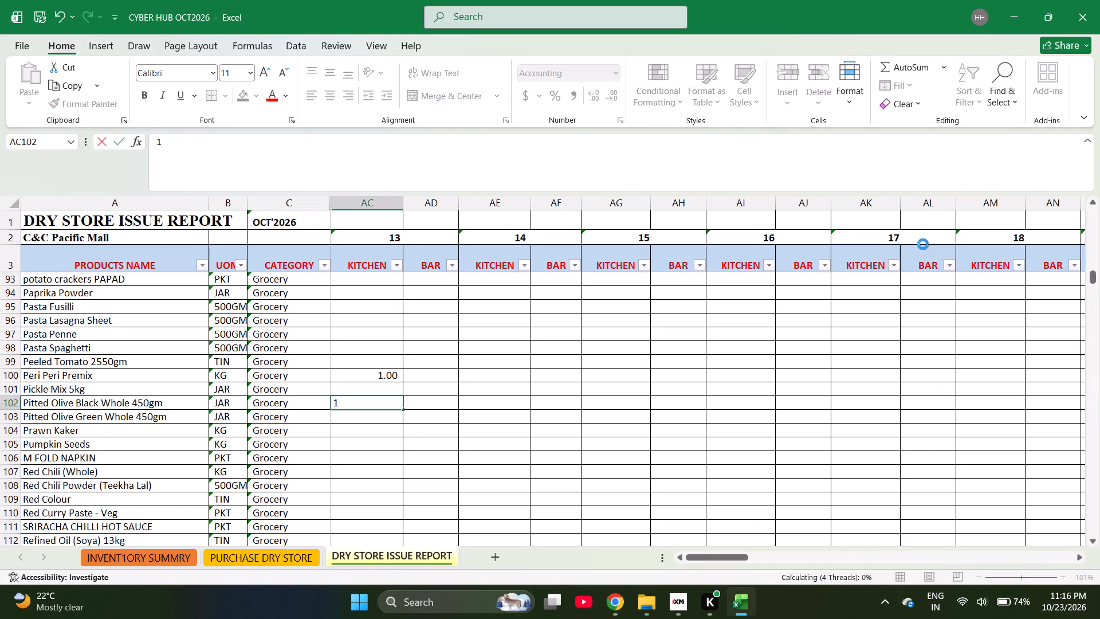
key("2")
key("Return")
Find Refined Oil (Soya) 13kg in the issue report and enter the requisition's 1 for day 13 KITCHEN.
key("alt+Tab")
key("alt+Tab")
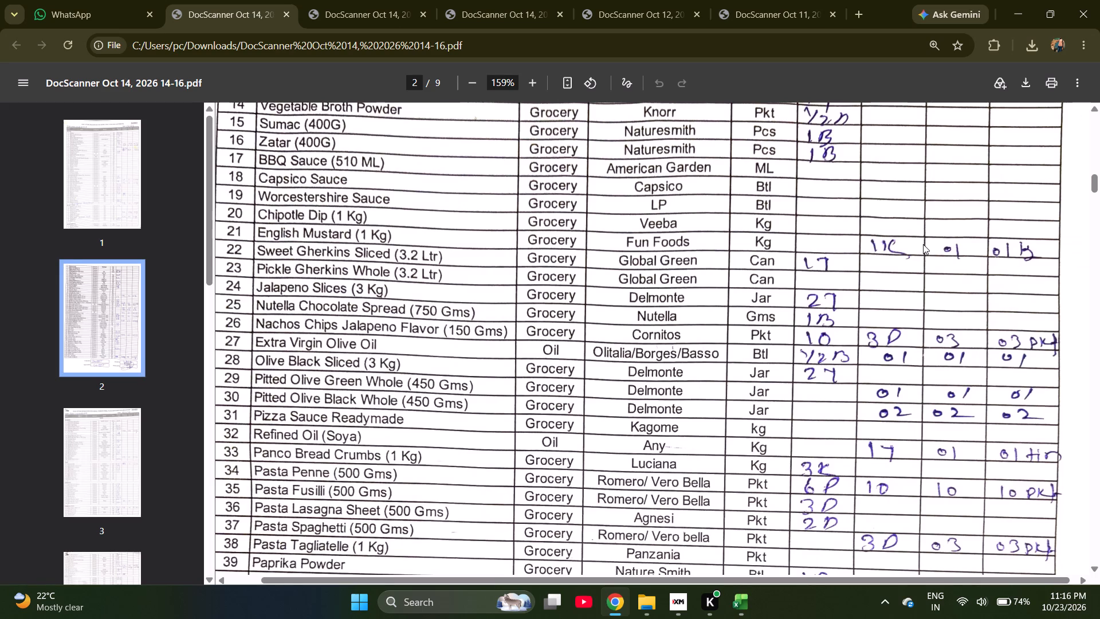
key("ctrl+f")
type("re")
key("Return")
key("f")
key("Return")
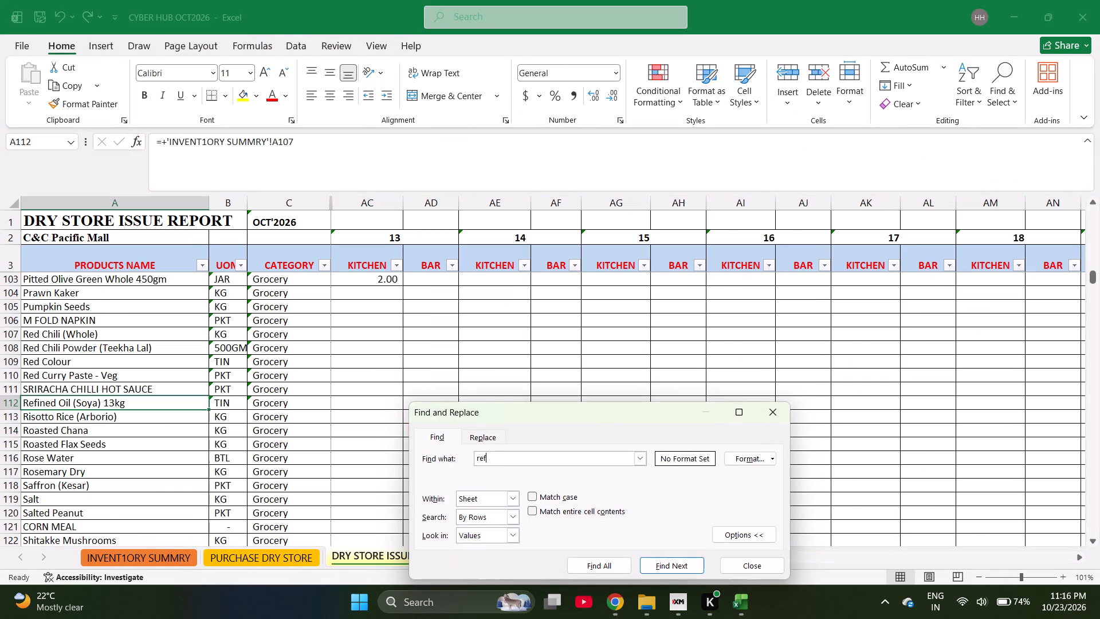
key("Escape")
key("Right")
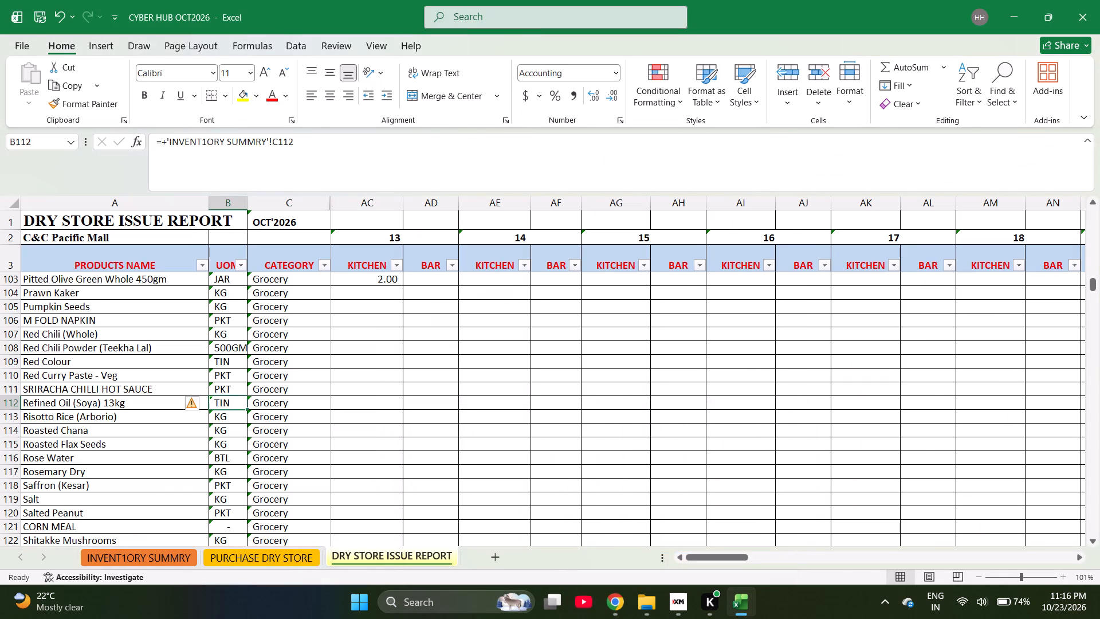
key("Right")
key("Right")
key("alt+Tab")
key("alt+Tab")
key("alt+Tab")
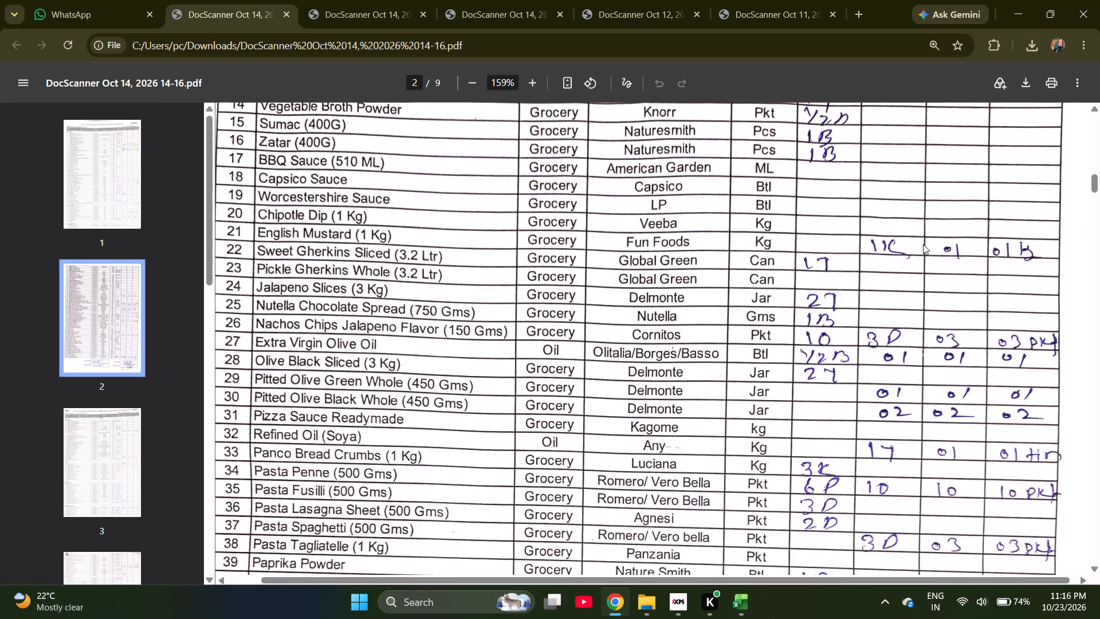
key("alt+Tab")
key("1")
key("Return")
Search the issue report for "pasta" and enter 10 for Pasta Penne under day 13 KITCHEN, checking the requisition.
key("alt+Tab")
key("alt+Tab")
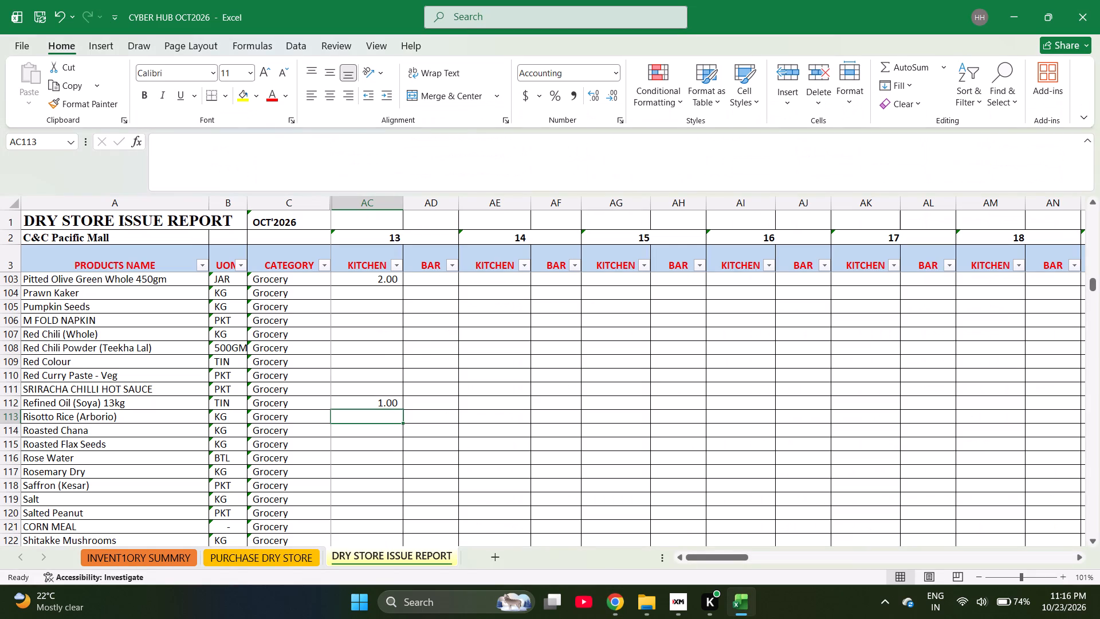
key("ctrl+f")
key("ctrl+f")
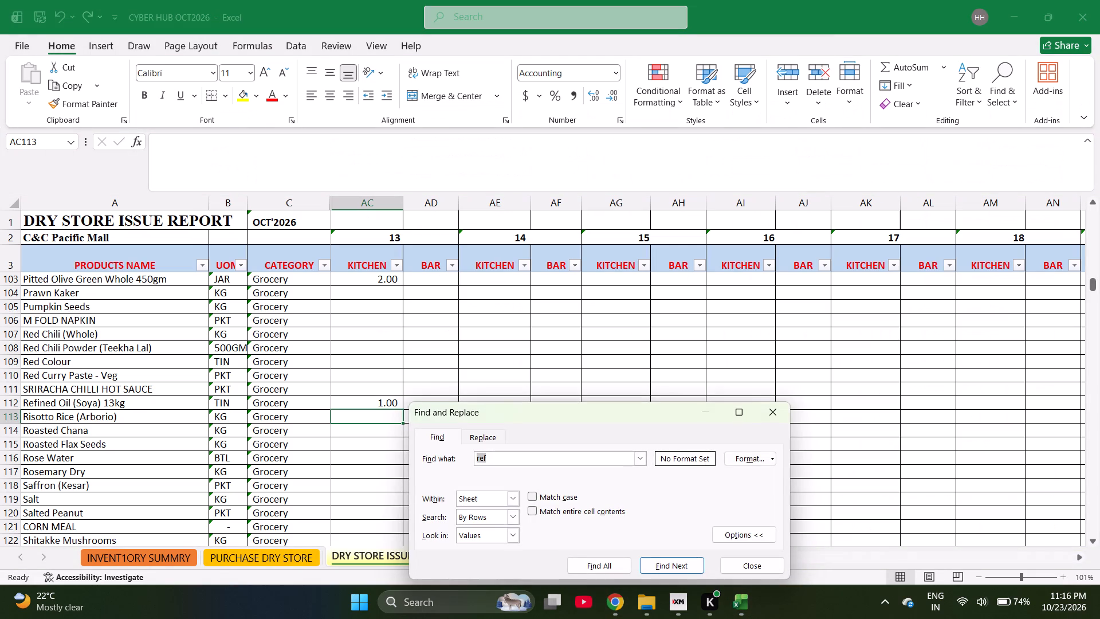
type("pasfa")
key("BackSpace")
key("BackSpace")
type("ta")
key("Return")
key("Escape")
key("alt+Tab")
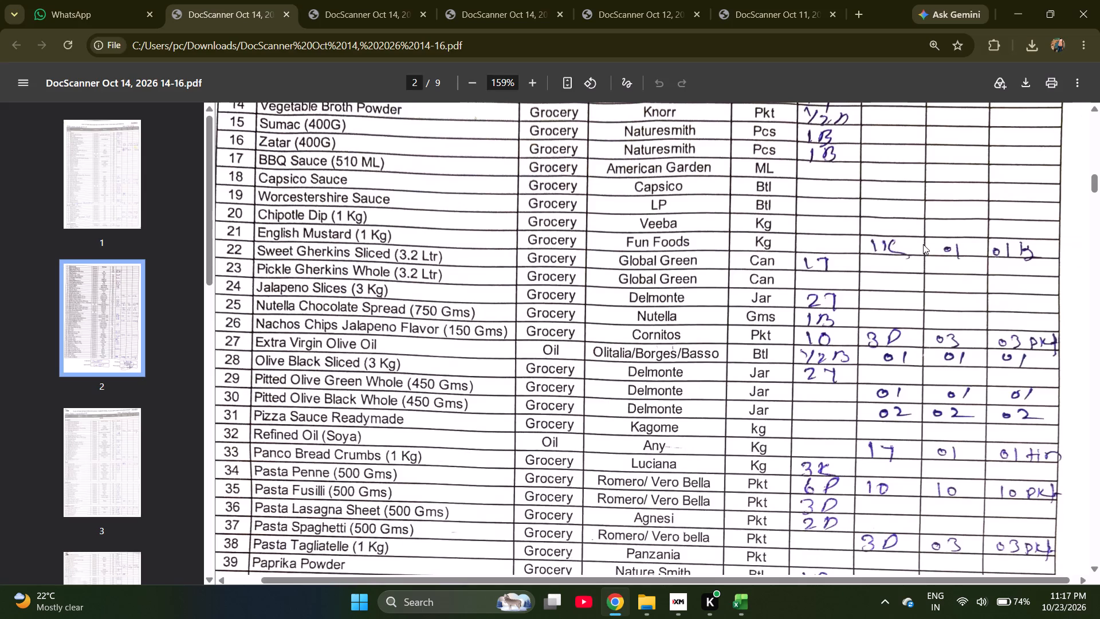
key("alt+Tab")
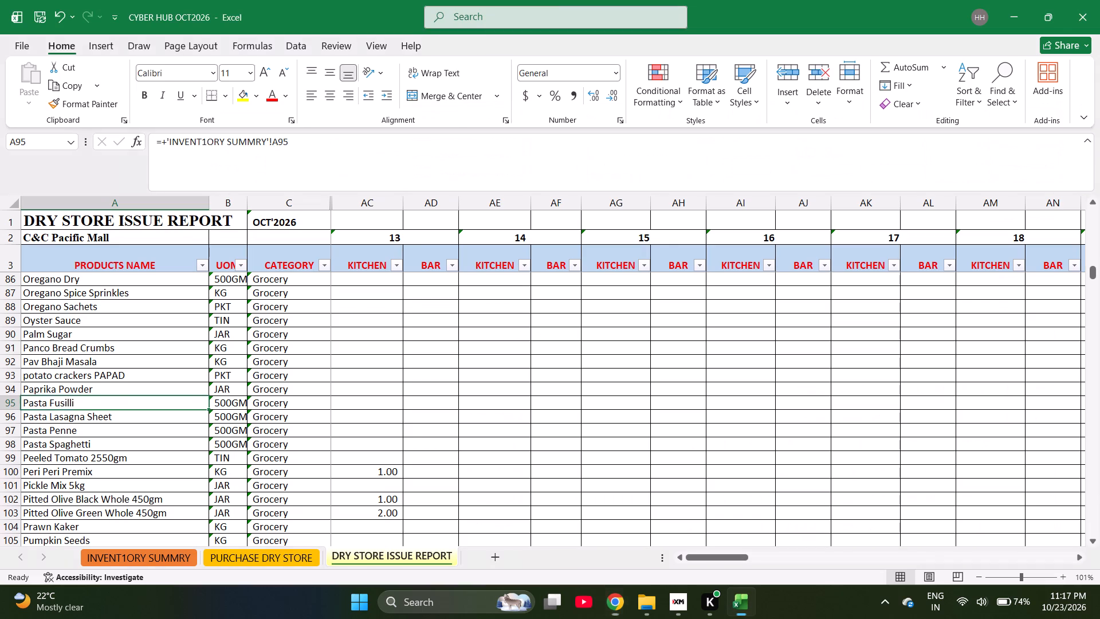
type("000")
key("Escape")
key("Right")
key("Right")
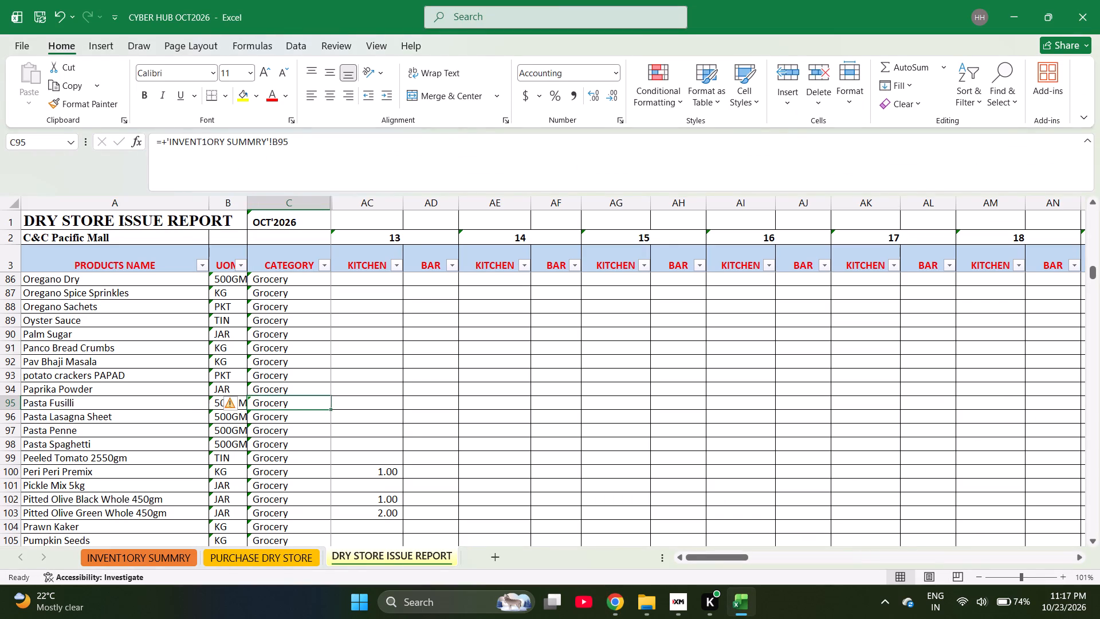
key("Right")
key("Return")
key("Return")
key("alt+Tab")
key("alt+Tab")
type("10")
key("Return")
Enter the requisition's 3 for Pasta Spaghetti under day 13 KITCHEN in the issue report.
key("alt+Tab")
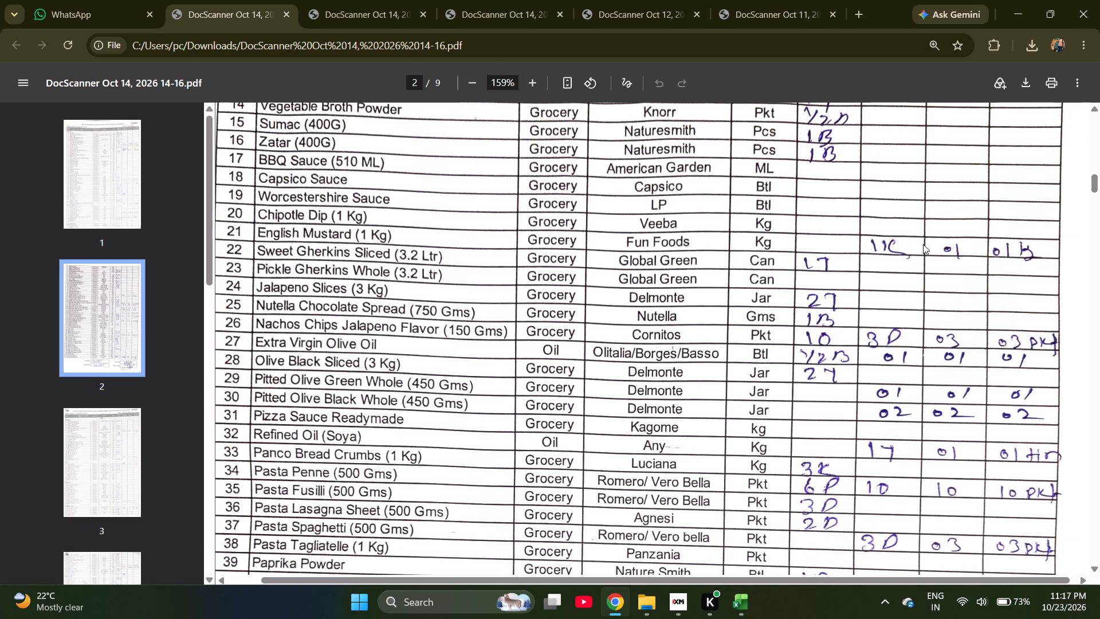
key("alt+Tab")
key("alt+Tab")
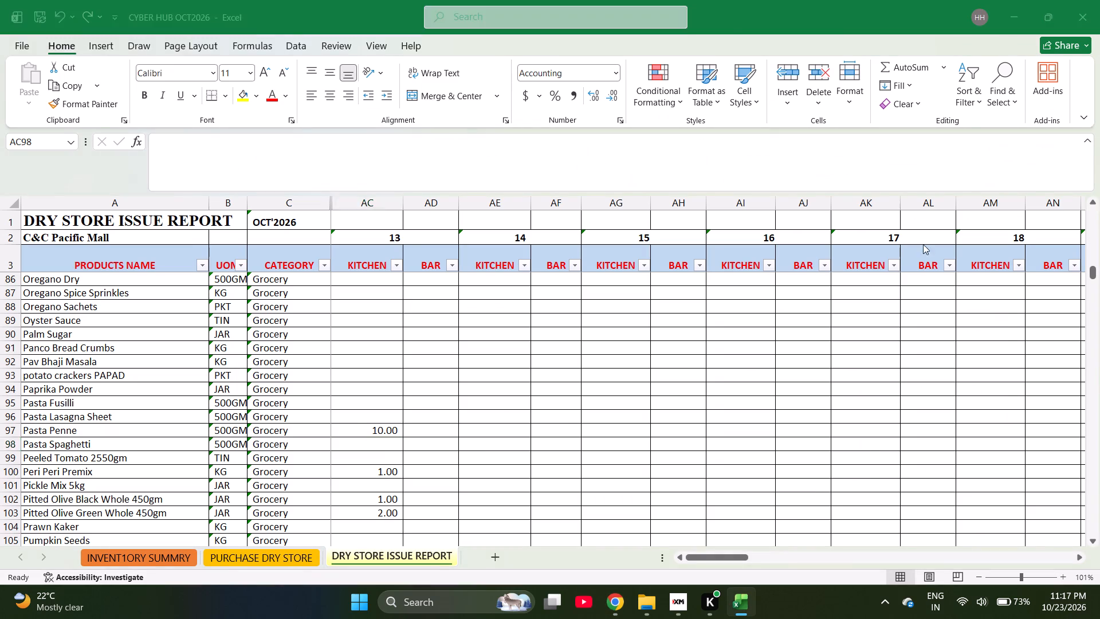
key("alt+Tab")
key("3")
key("Return")
Recheck the requisition's entered lines on page 2 and read on past Pasta Spaghetti for the next item with an issued quantity.
key("alt+Tab")
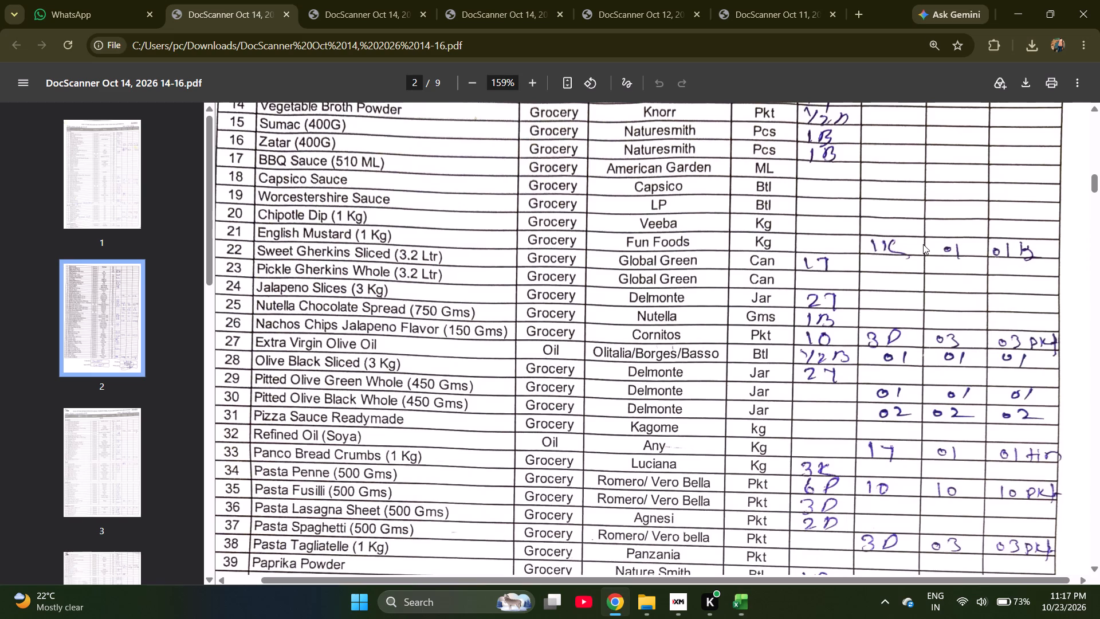
left_click(923, 244)
key("Up")
key("Up")
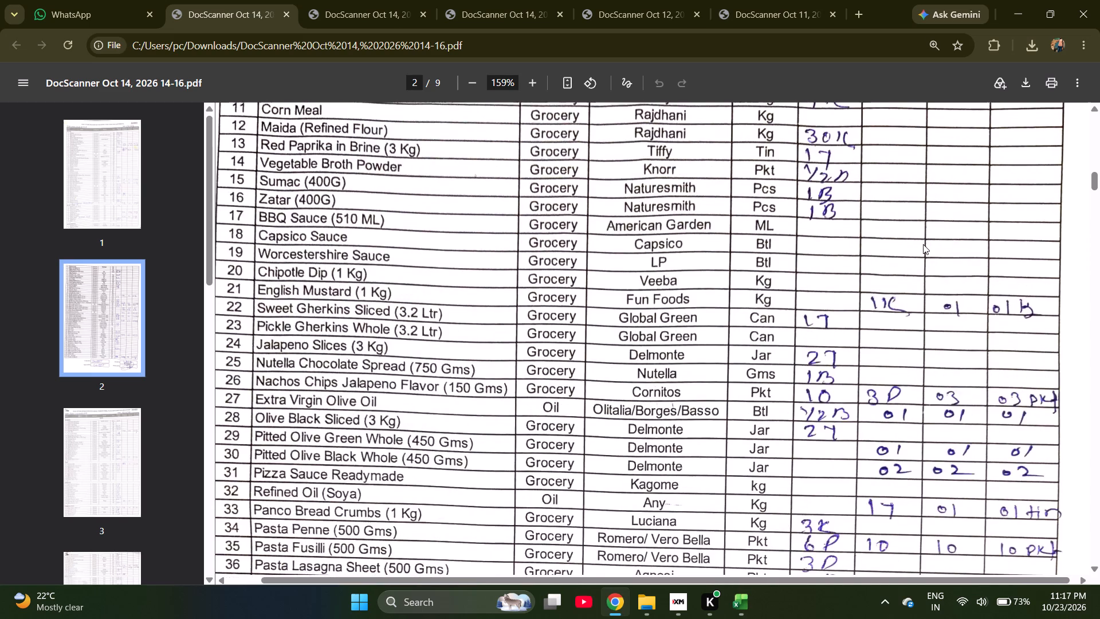
key("Up")
key("Down")
key("Down")
key("Down")
key("Down")
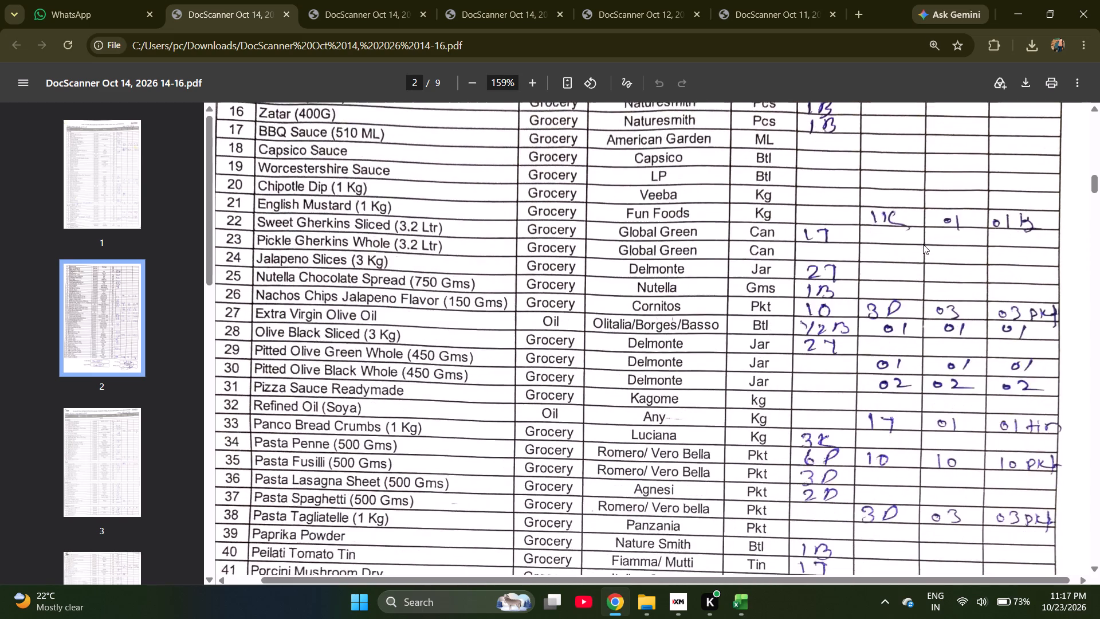
key("Down")
key("Down")
key("Down")
key("Down")
key("Down")
key("Down")
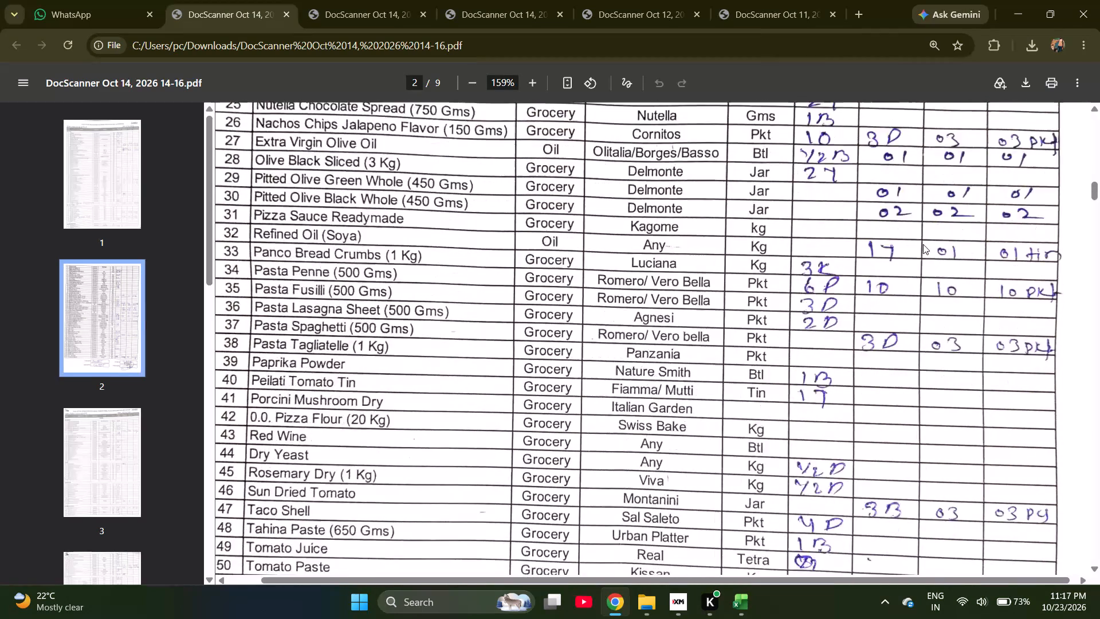
key("Down")
key("Down")
key("Down")
Fill the 3 from Pasta Spaghetti down into Peeled Tomato 2550gm under day 13 KITCHEN in the issue report.
key("alt+Tab")
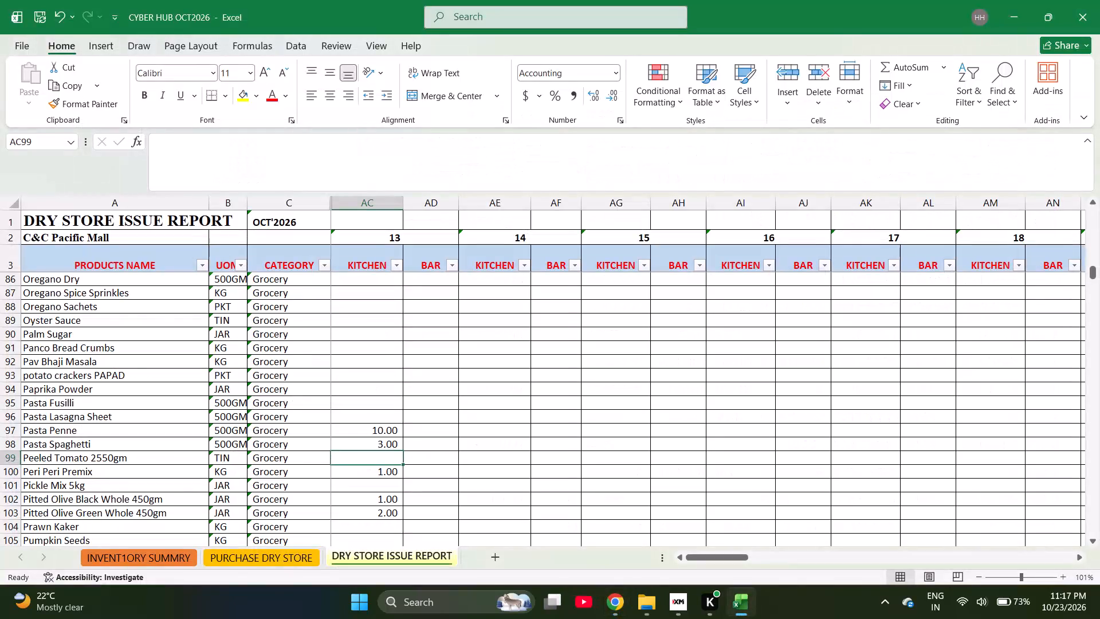
key("ctrl+d")
Search for "sun" in the issue report and enter the requisition's 3 for SunDried Tomato 285gm under day 13 KITCHEN.
key("ctrl+f")
key("s")
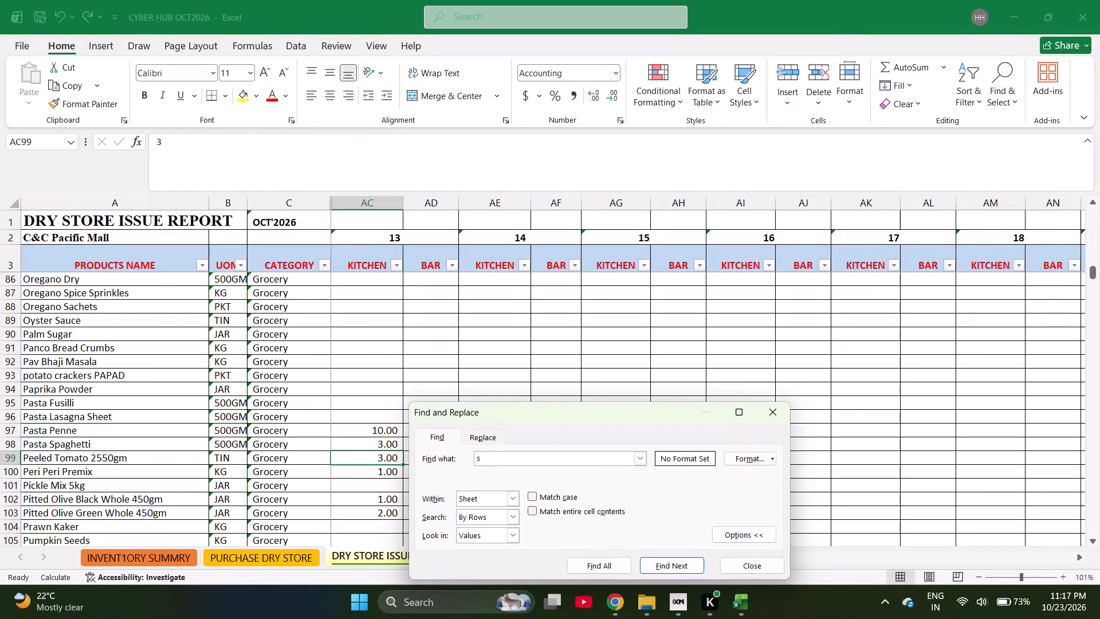
type("un")
key("Return")
key("Escape")
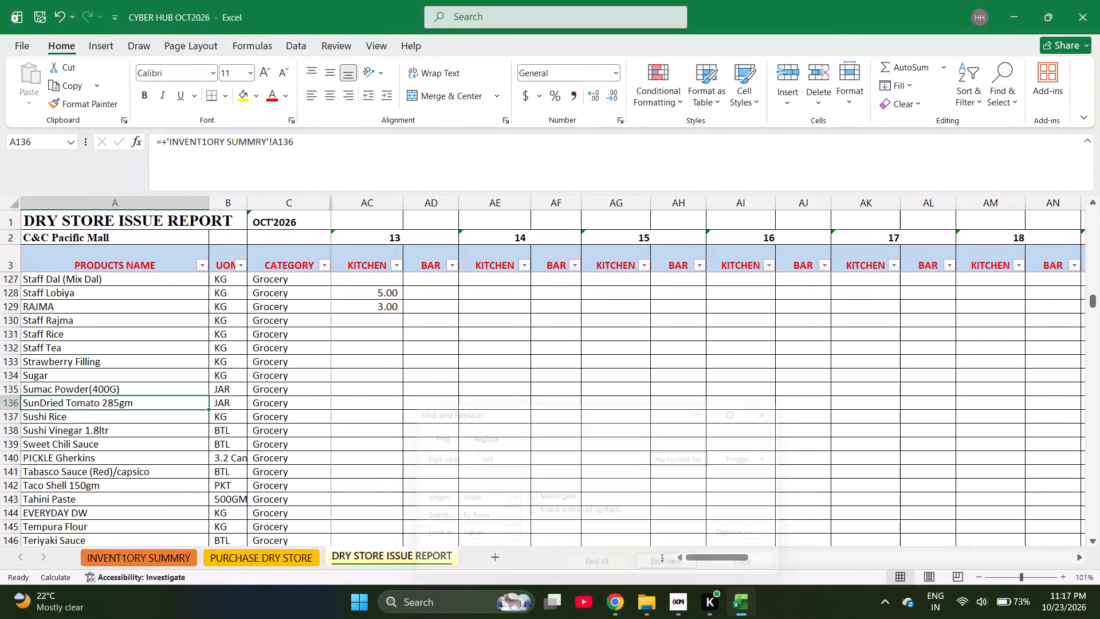
key("Right")
key("Right")
key("Right")
key("alt+Tab")
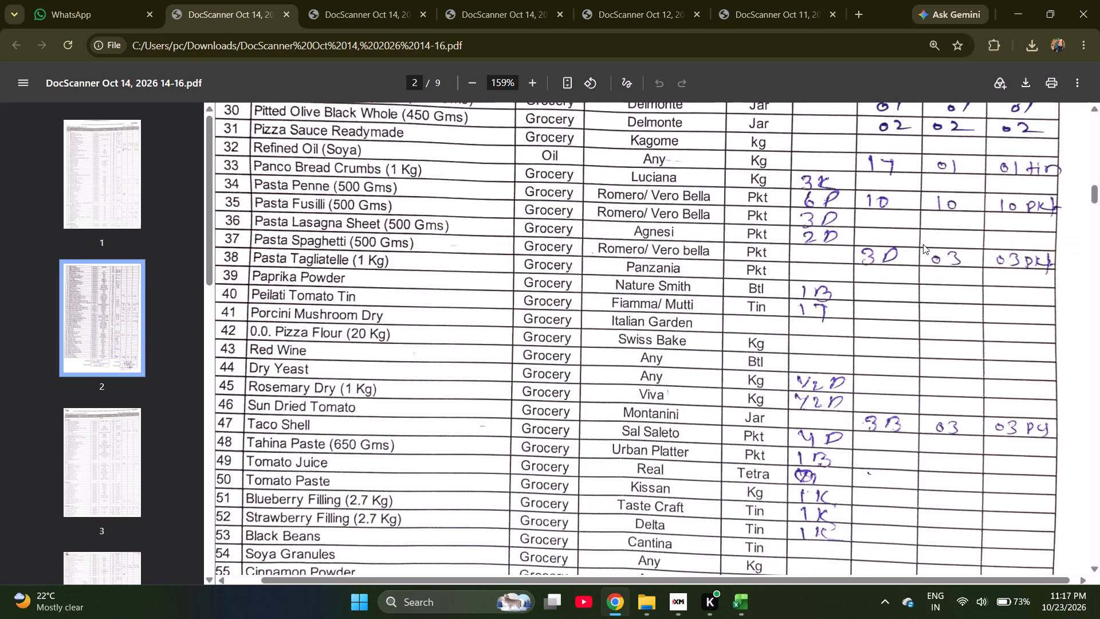
key("3")
key("alt+Tab")
key("3")
key("Return")
Read on past Sun Dried Tomato on page 2 of the requisition for the next item with an issued quantity.
key("alt+Tab")
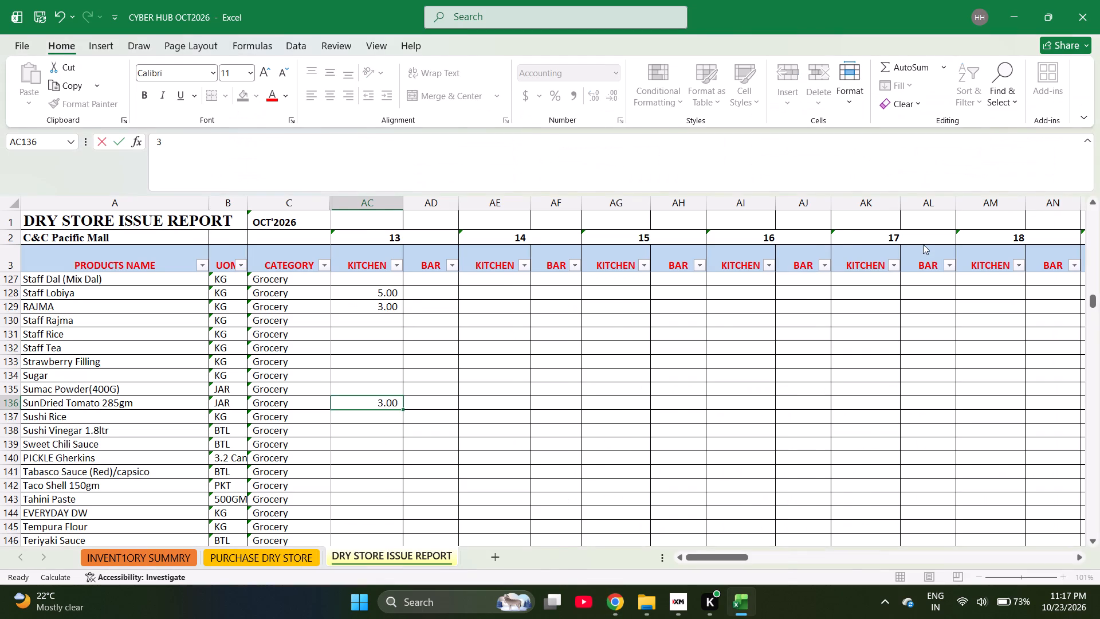
key("Down")
key("Down")
key("Down")
key("Down")
key("Down")
key("Down")
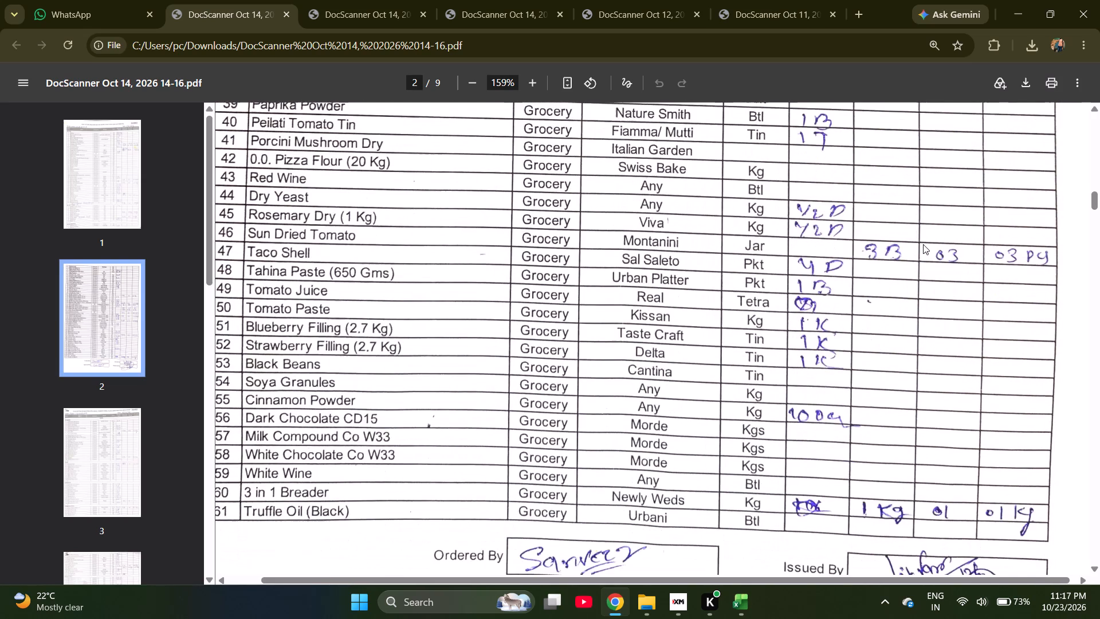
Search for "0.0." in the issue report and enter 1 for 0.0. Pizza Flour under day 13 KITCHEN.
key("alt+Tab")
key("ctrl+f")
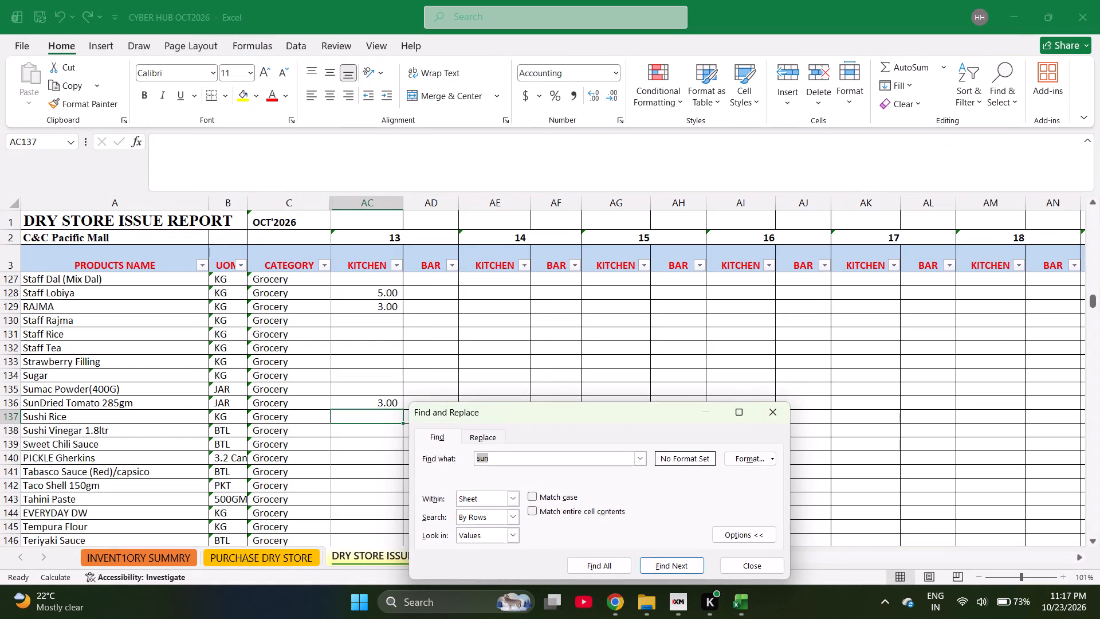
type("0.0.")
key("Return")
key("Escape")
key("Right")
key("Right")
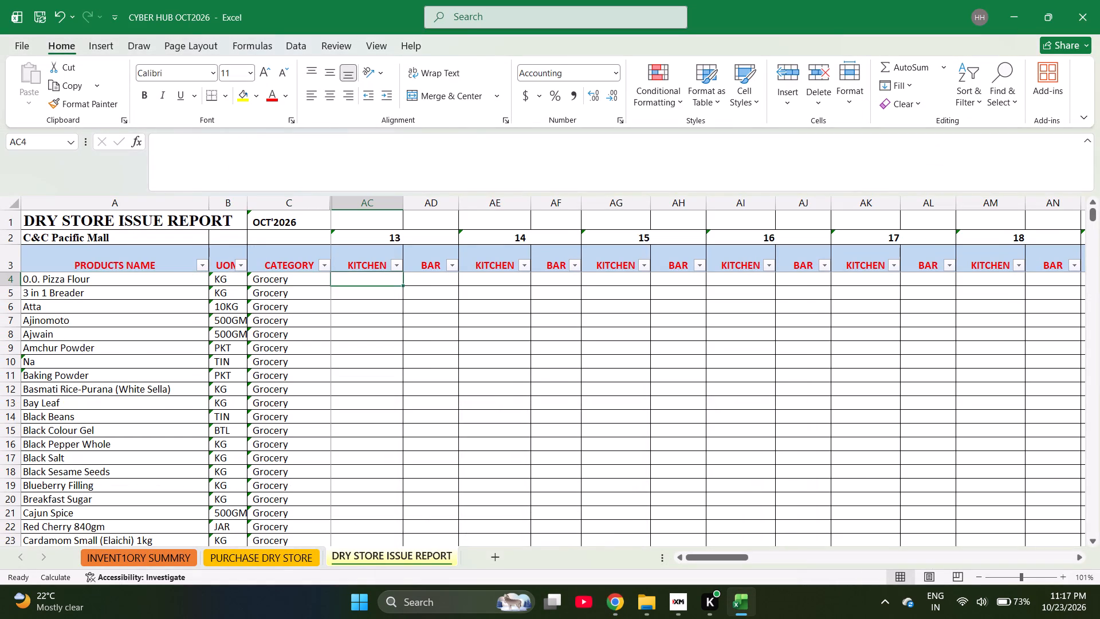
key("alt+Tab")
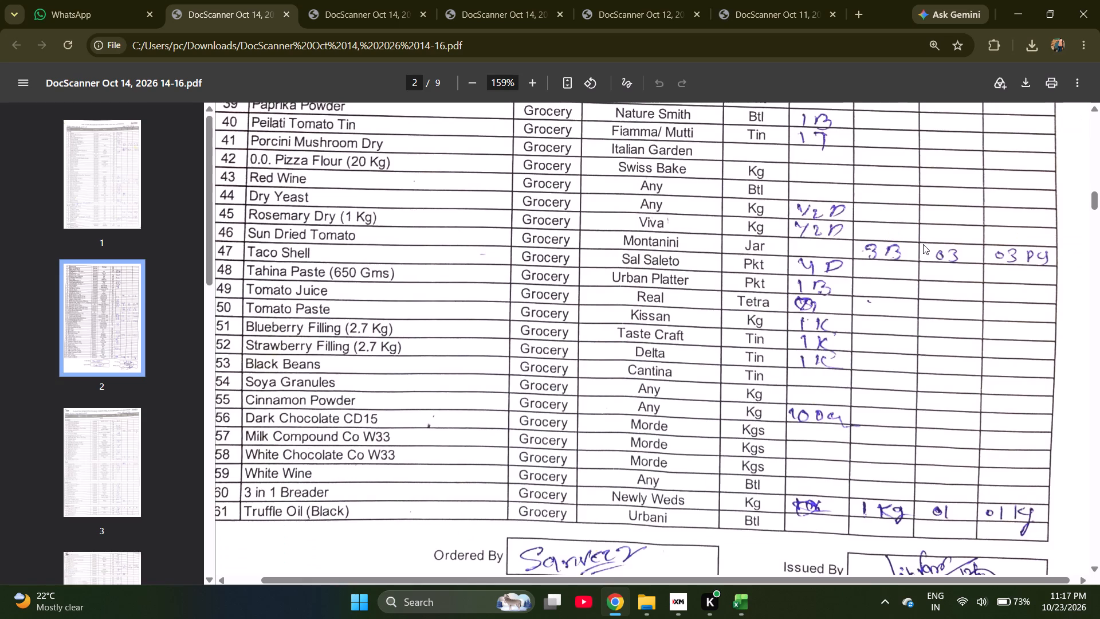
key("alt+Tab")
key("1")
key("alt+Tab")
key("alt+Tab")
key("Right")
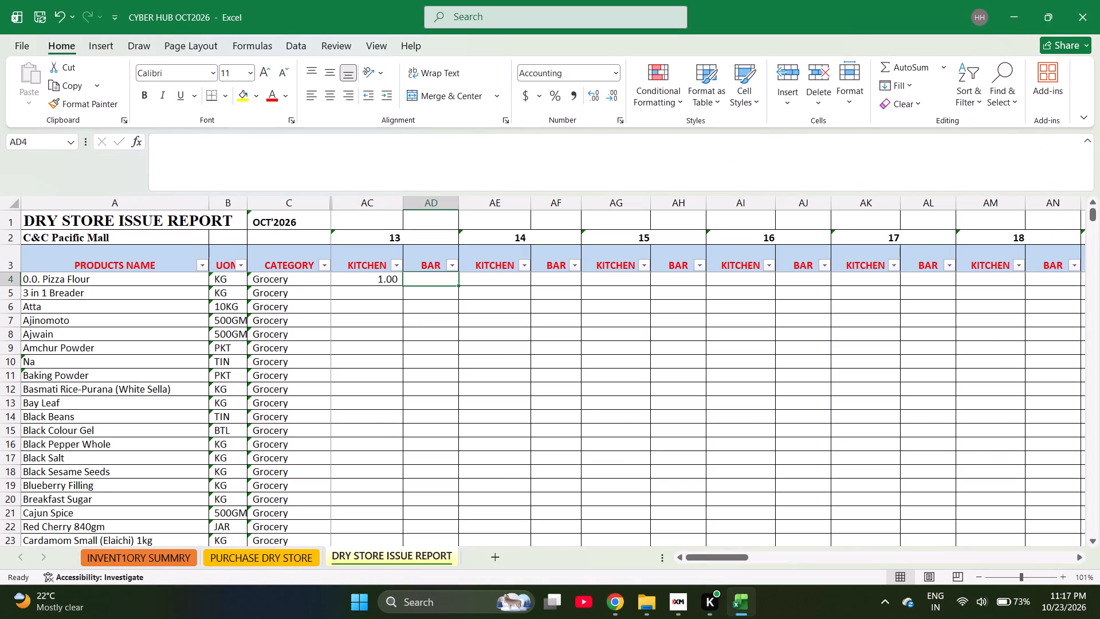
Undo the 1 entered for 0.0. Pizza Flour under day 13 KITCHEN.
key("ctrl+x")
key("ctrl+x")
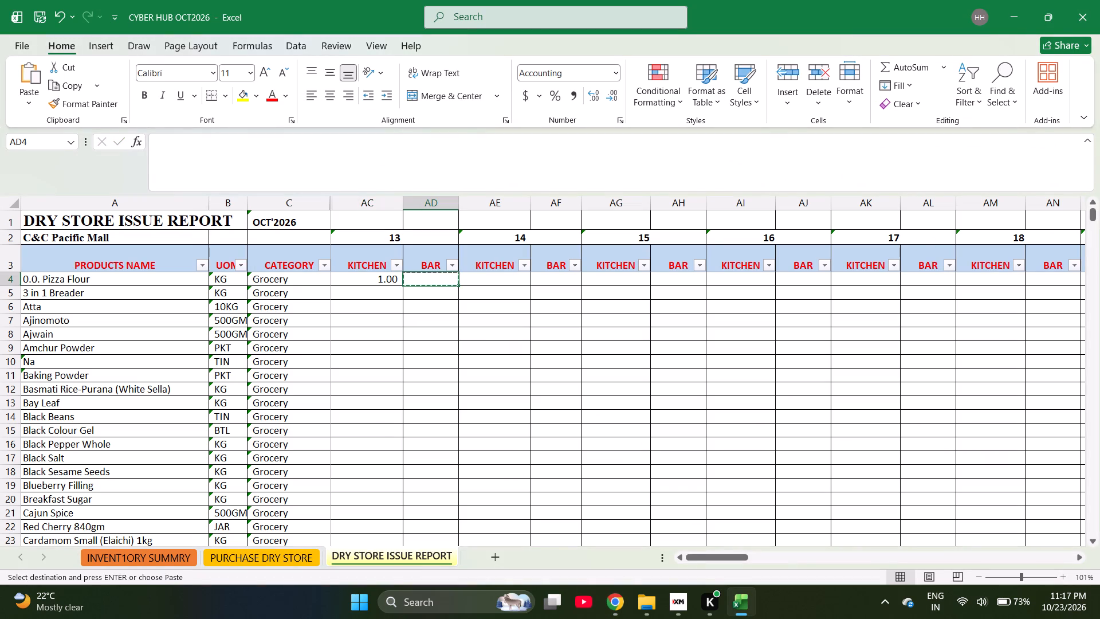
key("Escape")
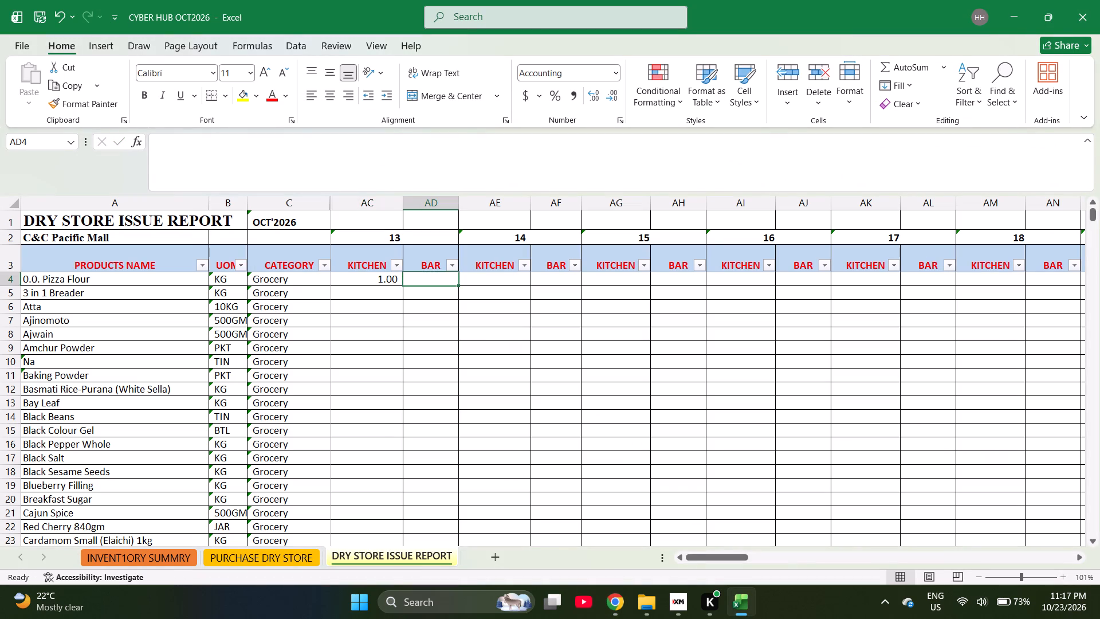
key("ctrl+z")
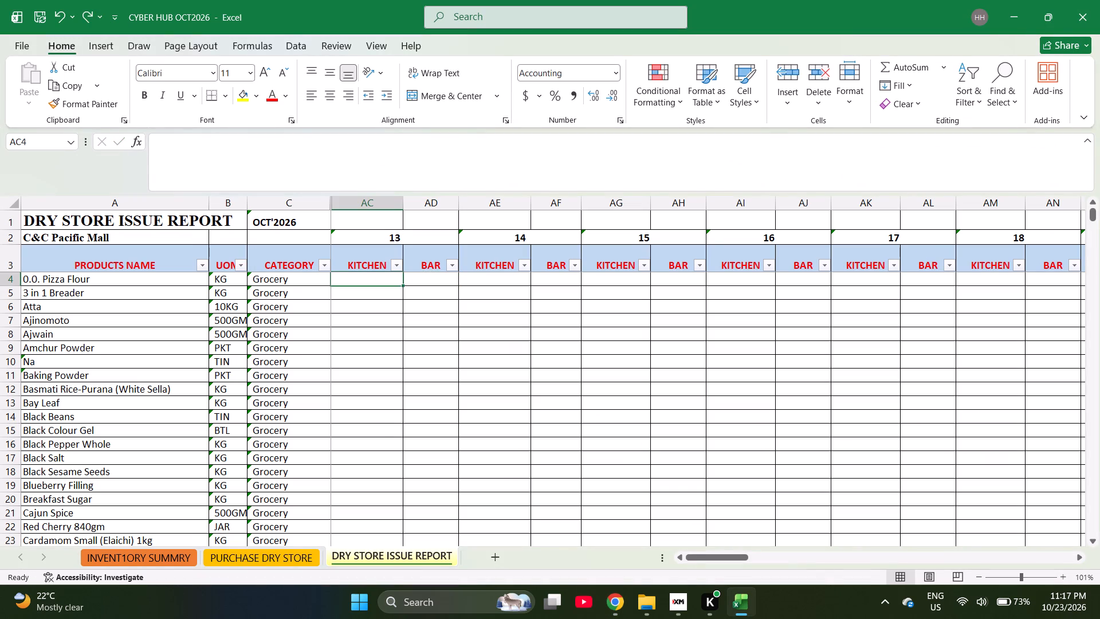
Enter the requisition's 1 for 3 in 1 Breader under day 13 KITCHEN in the issue report.
key("Right")
key("Left")
key("Down")
key("1")
key("Return")
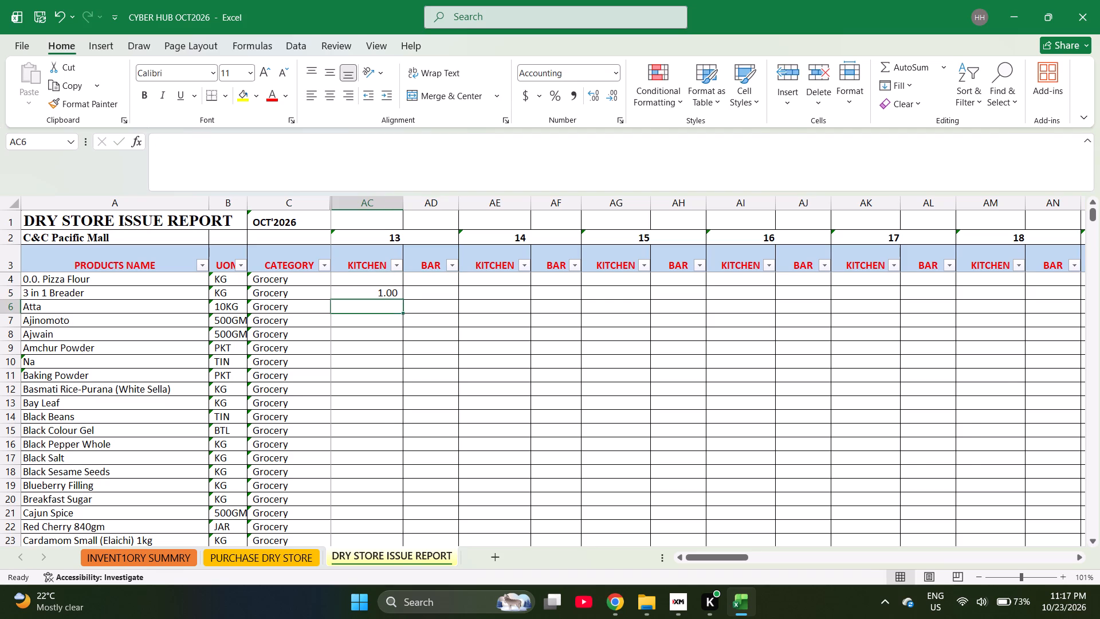
Check the end of the requisition's page 2 and read the Asian items on page 3 for the next issued quantity.
key("alt+Tab")
key("Down")
left_click(923, 244)
key("Down")
key("Down")
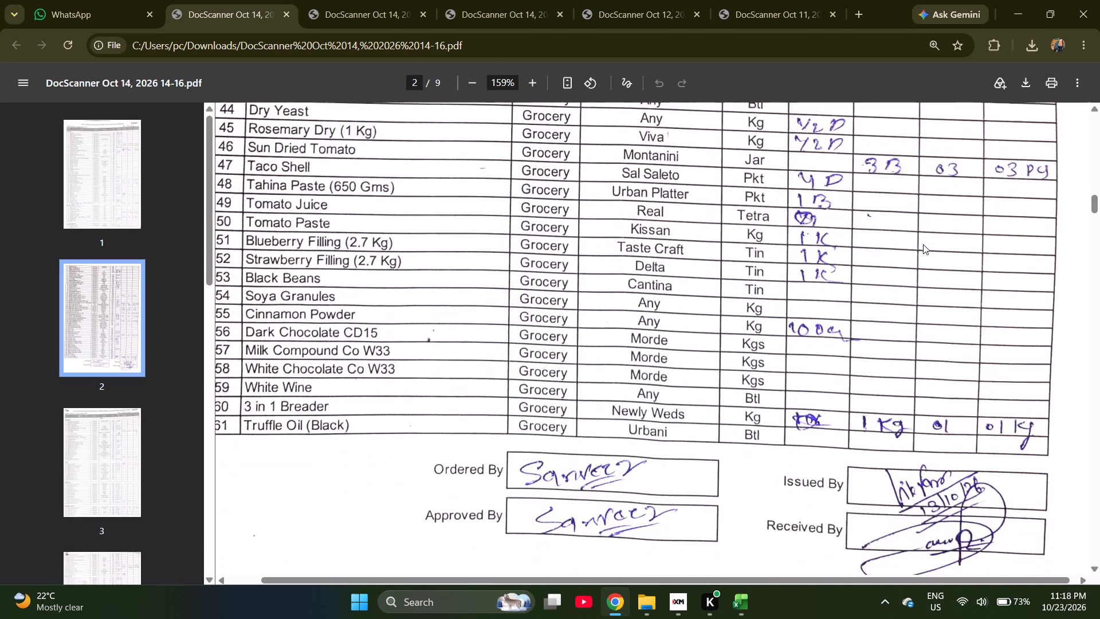
key("Down")
key("Down")
key("Down")
key("Down")
key("Down")
key("Down")
key("Down")
key("Down")
key("Down")
key("Down")
key("Down")
key("Down")
key("Down")
key("Down")
key("Down")
key("Down")
key("Down")
key("Down")
key("Down")
key("Down")
key("Up")
key("Up")
key("Up")
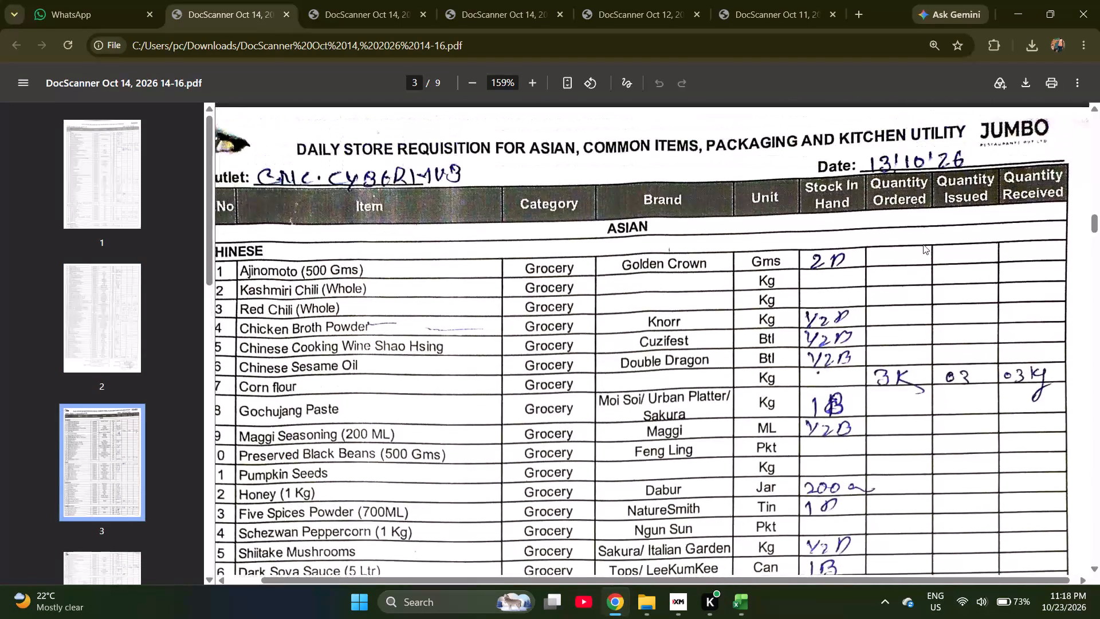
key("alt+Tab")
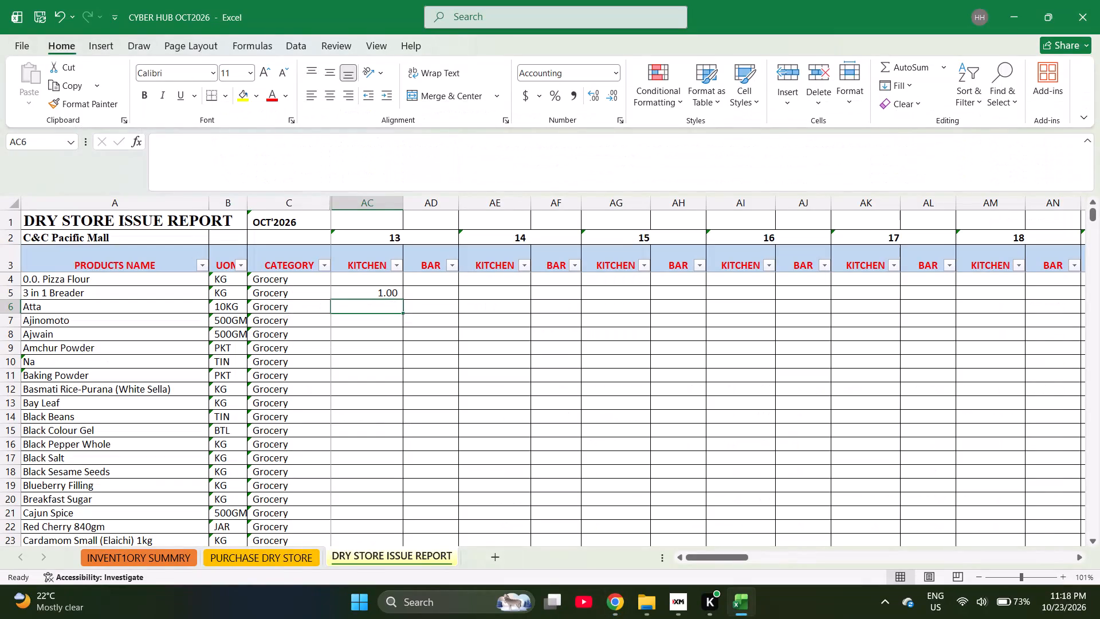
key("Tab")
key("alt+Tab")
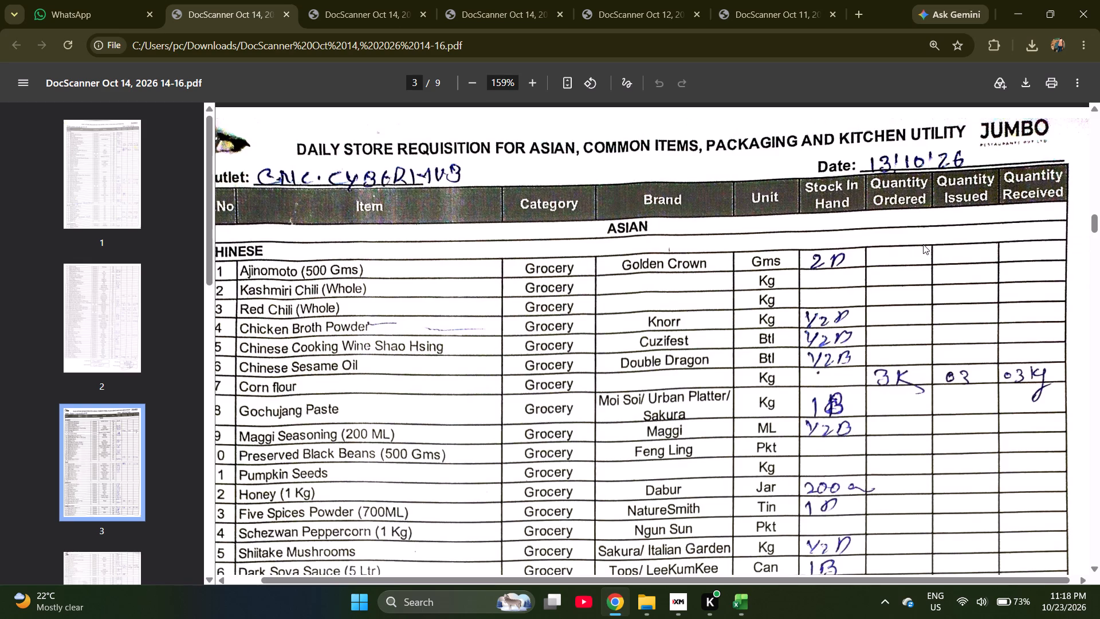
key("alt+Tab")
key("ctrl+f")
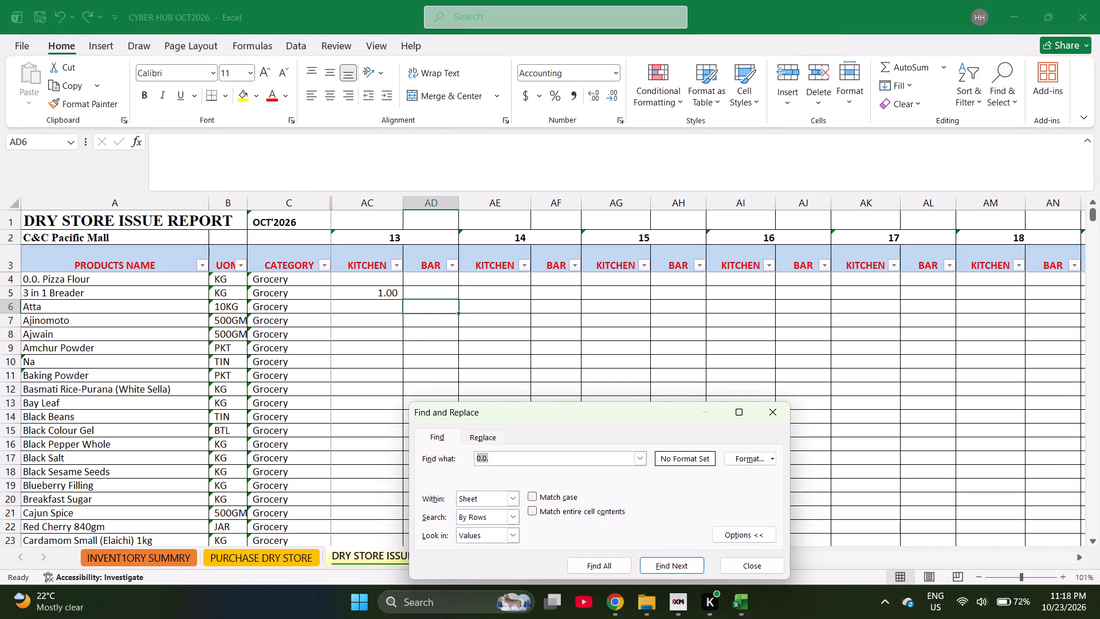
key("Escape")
Save the CYBER HUB OCT2026 workbook.
key("ctrl+s")
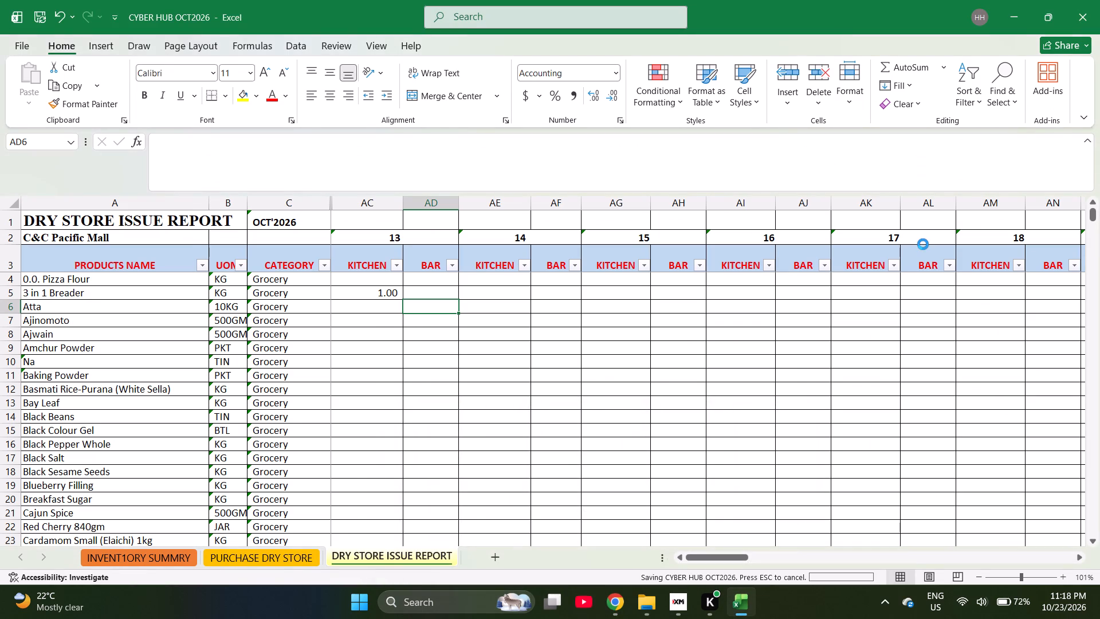